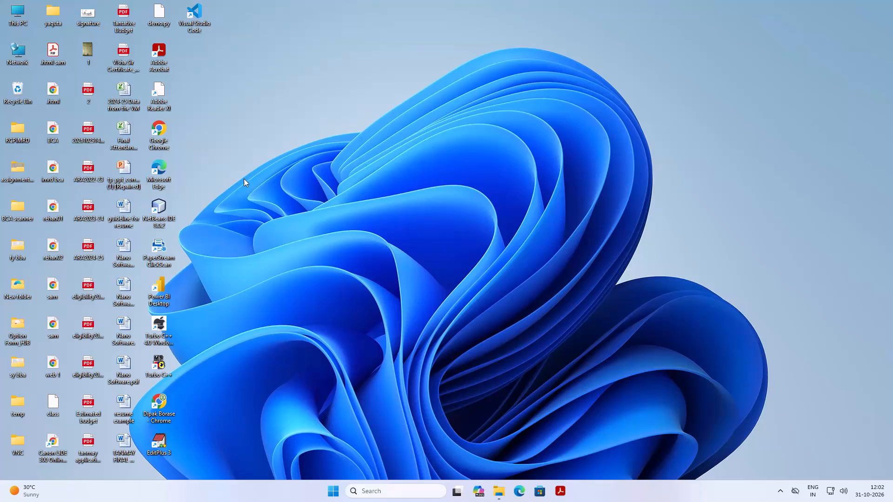
# Bring the window showing the network folder Uday forward and maximize it.
pyautogui.hotkey('alt', 'Tab')
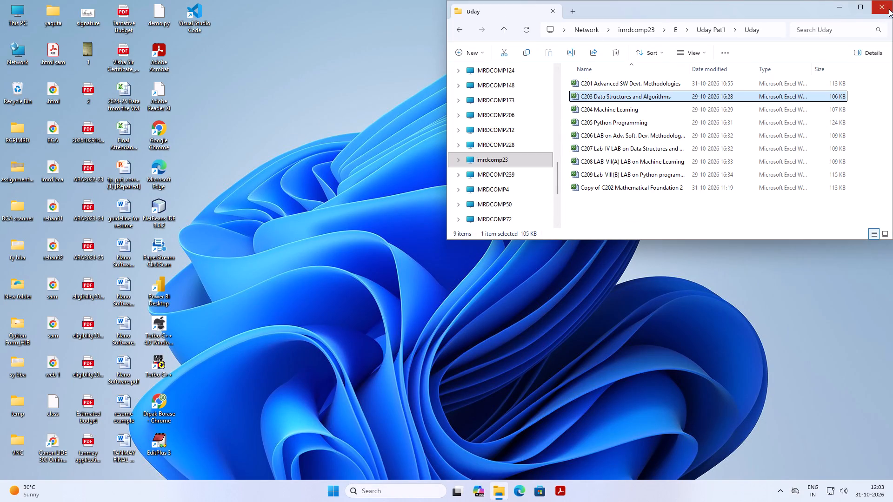
pyautogui.click(850, 9)
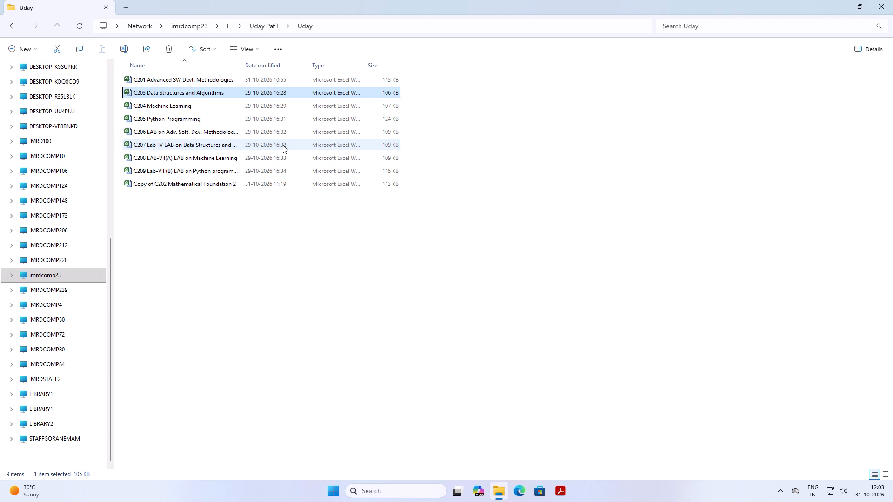
pyautogui.scroll(3, 0, 0)
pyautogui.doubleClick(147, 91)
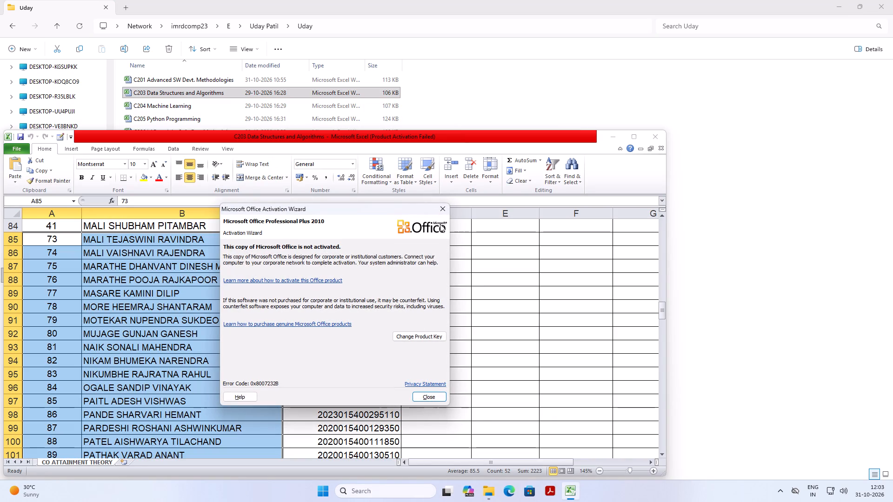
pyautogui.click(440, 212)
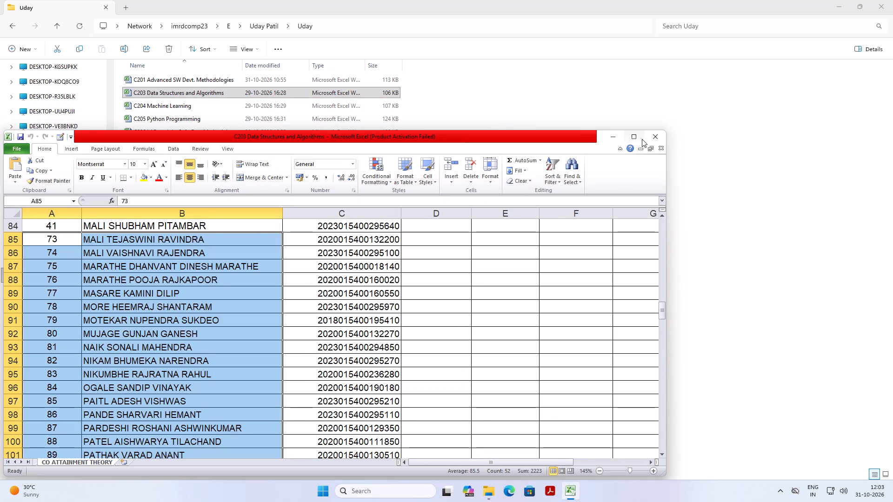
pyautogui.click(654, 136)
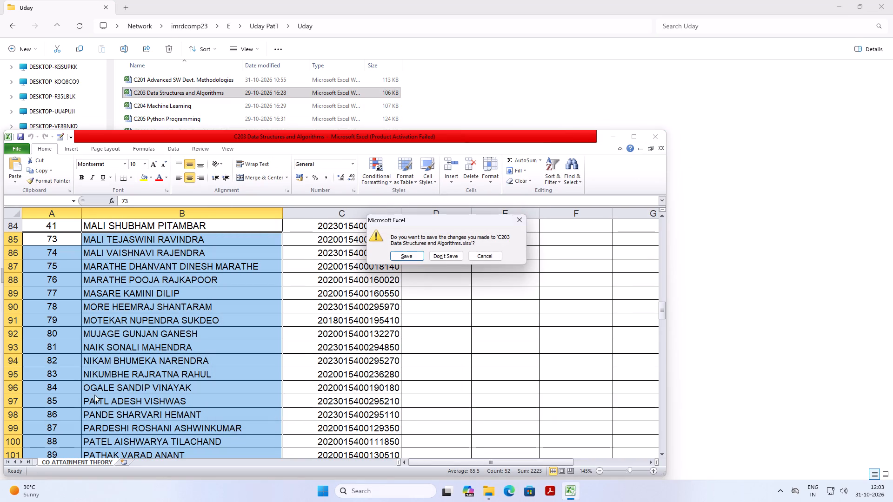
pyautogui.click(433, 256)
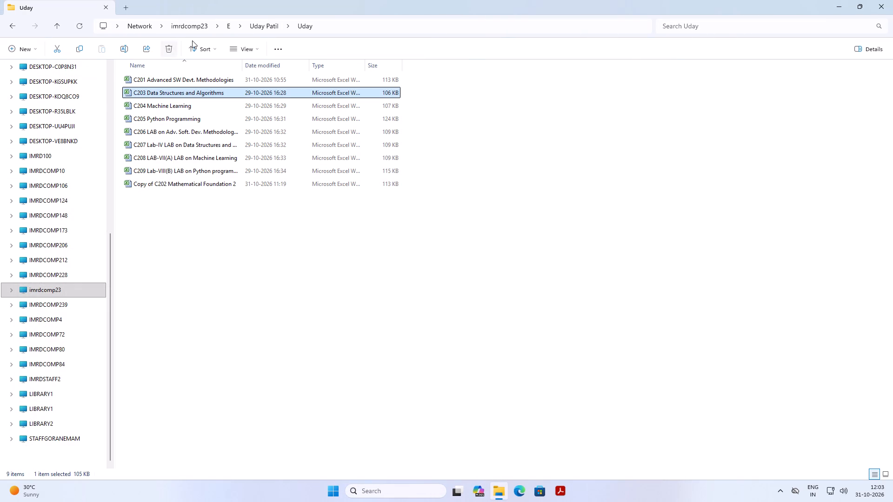
# Open the workbook Roll no PRN no Wise Student List 2023-24 MCA-I from the Final Roll No File folder.
pyautogui.click(14, 22)
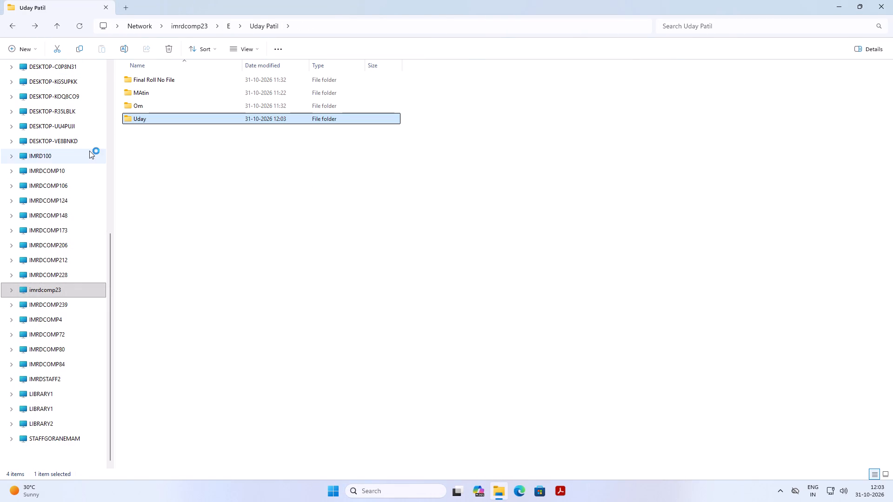
pyautogui.doubleClick(165, 81)
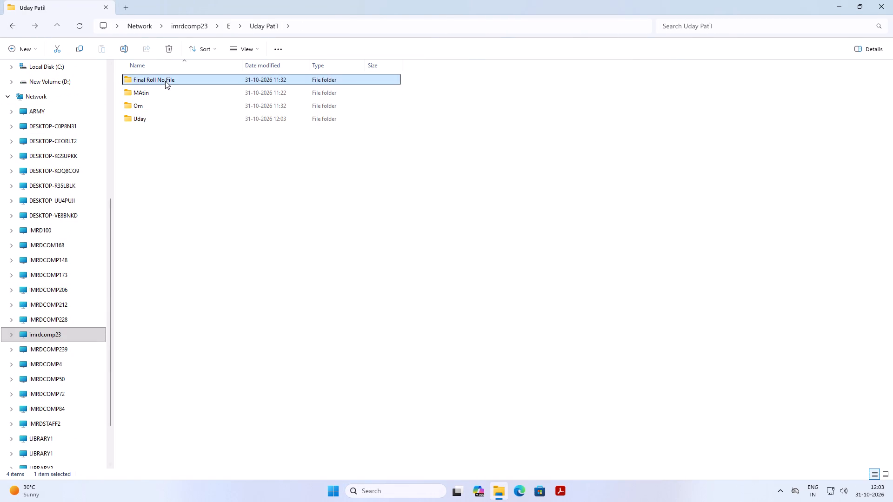
pyautogui.click(235, 84)
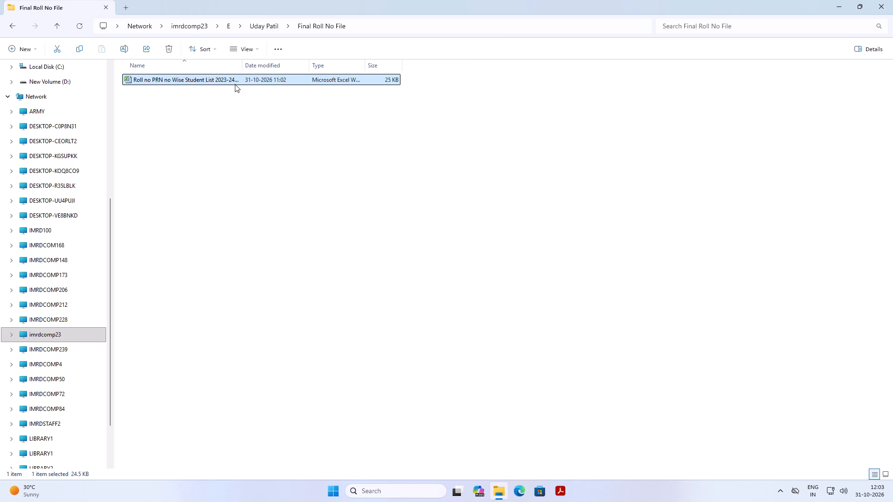
pyautogui.doubleClick(251, 82)
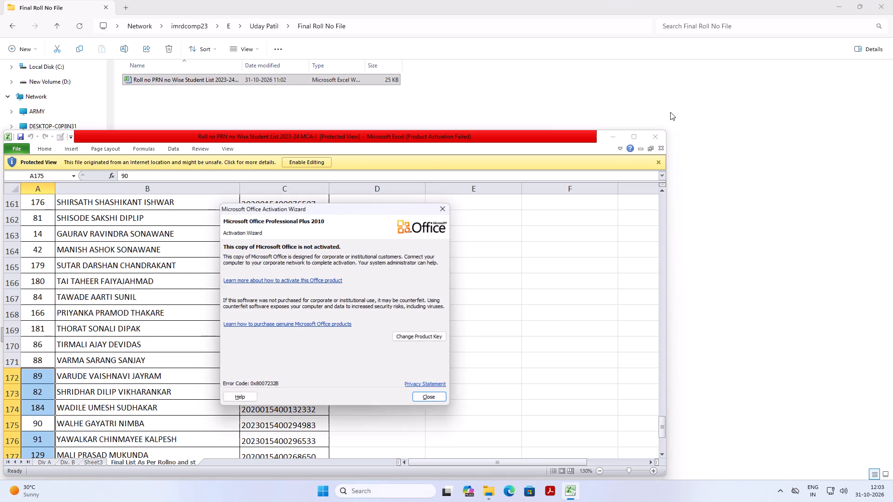
pyautogui.click(438, 207)
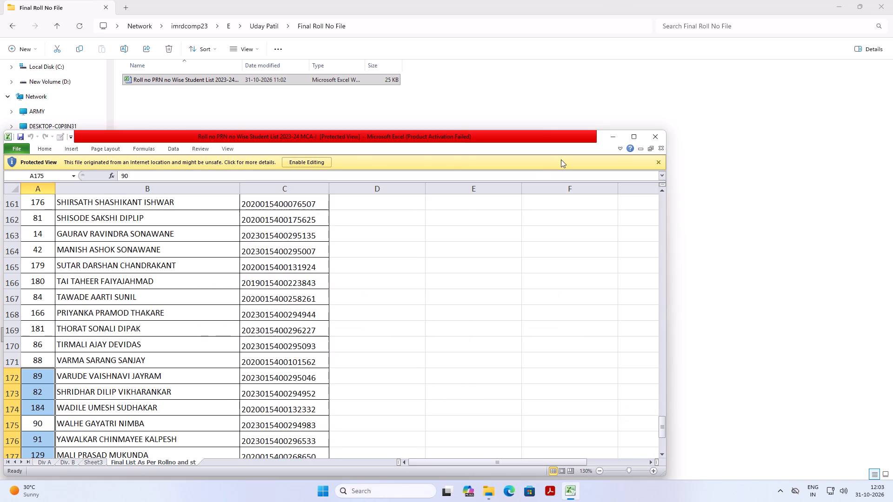
# Snap the Roll no PRN no Wise Student List window to the left half of the desktop.
pyautogui.moveTo(593, 147); pyautogui.dragTo(94, 140)
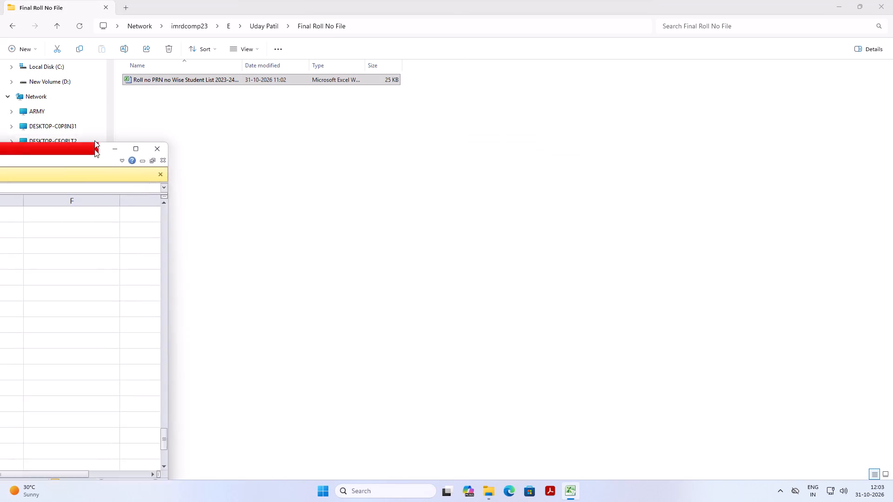
pyautogui.moveTo(94, 140); pyautogui.dragTo(142, 261)
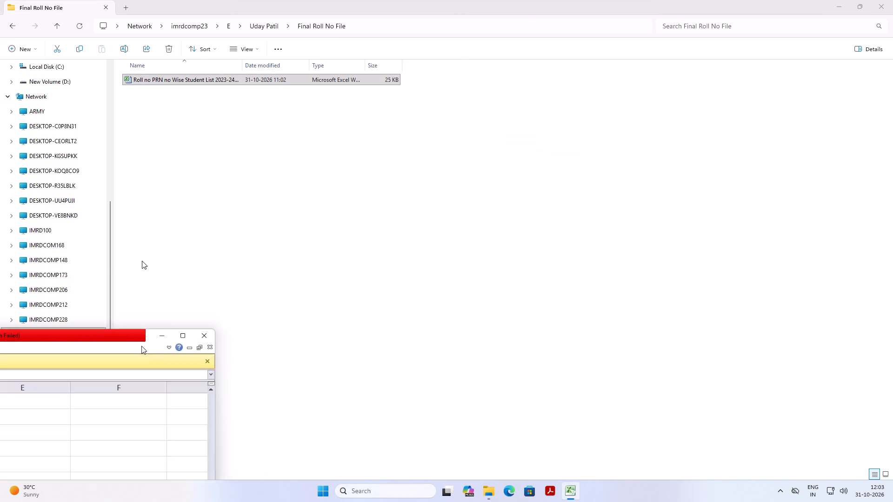
pyautogui.moveTo(142, 261); pyautogui.dragTo(0, 11)
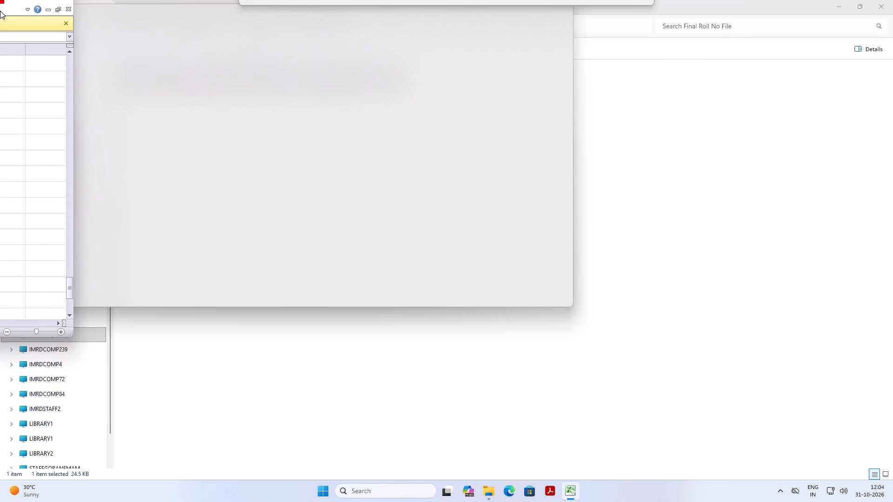
pyautogui.moveTo(0, 11); pyautogui.dragTo(0, 242)
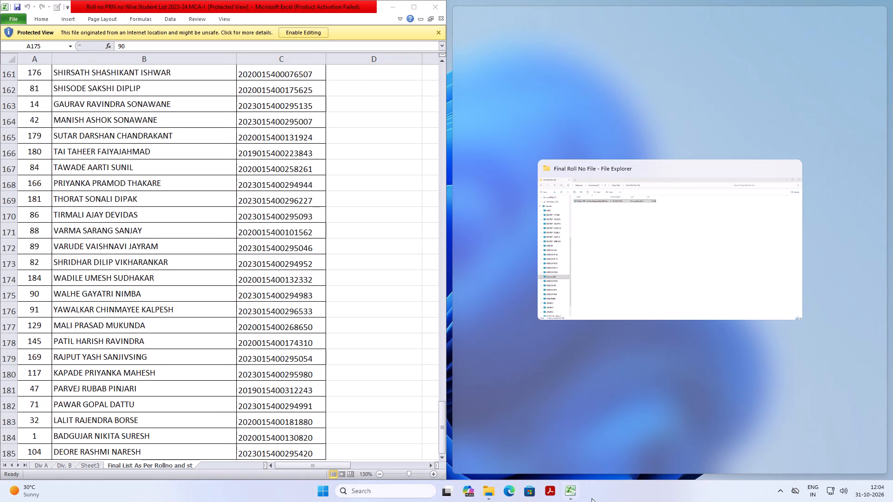
# Start a second Excel window and open the recent workbook C203 Data Structures and Algorithms in it.
pyautogui.click(397, 487)
pyautogui.click(398, 172)
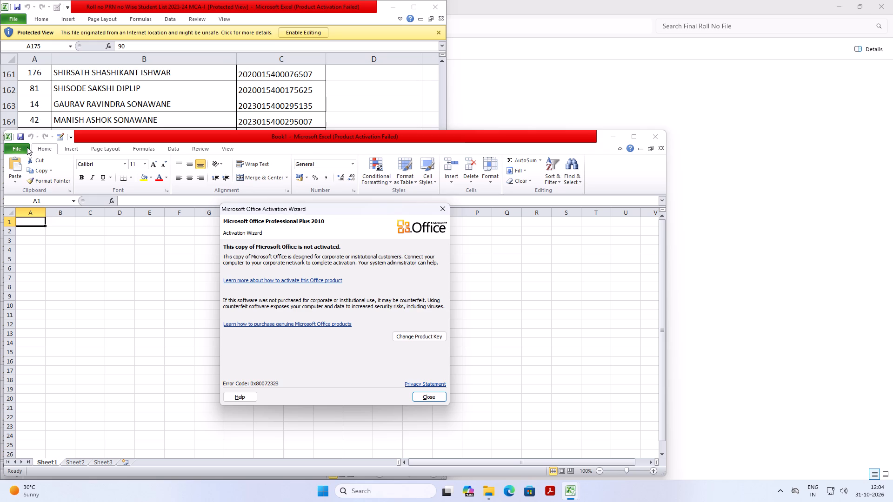
pyautogui.click(14, 150)
pyautogui.click(17, 146)
pyautogui.click(439, 205)
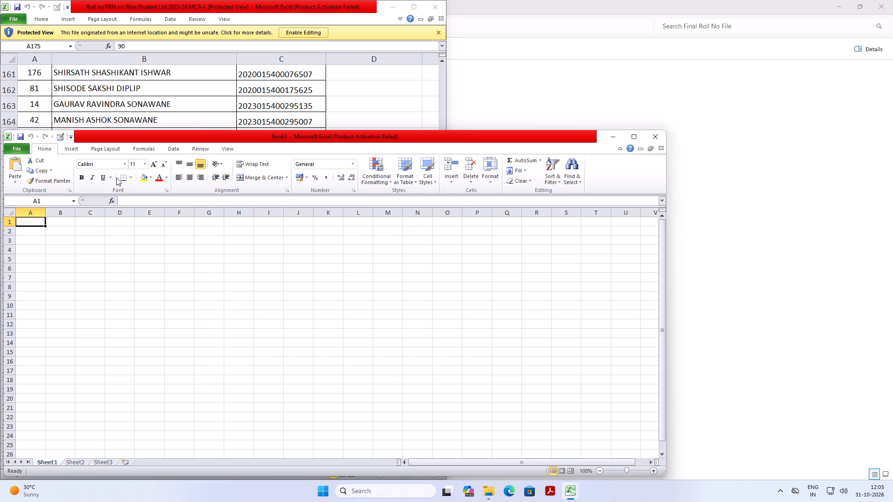
pyautogui.click(20, 148)
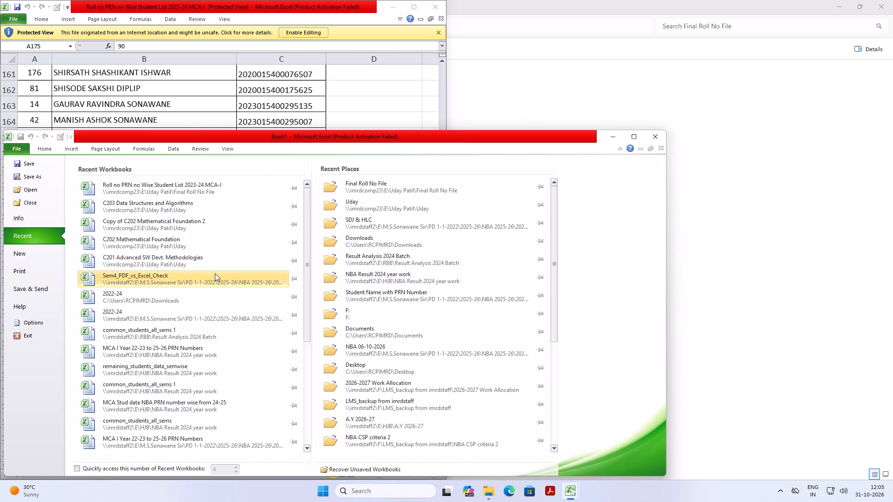
pyautogui.click(182, 209)
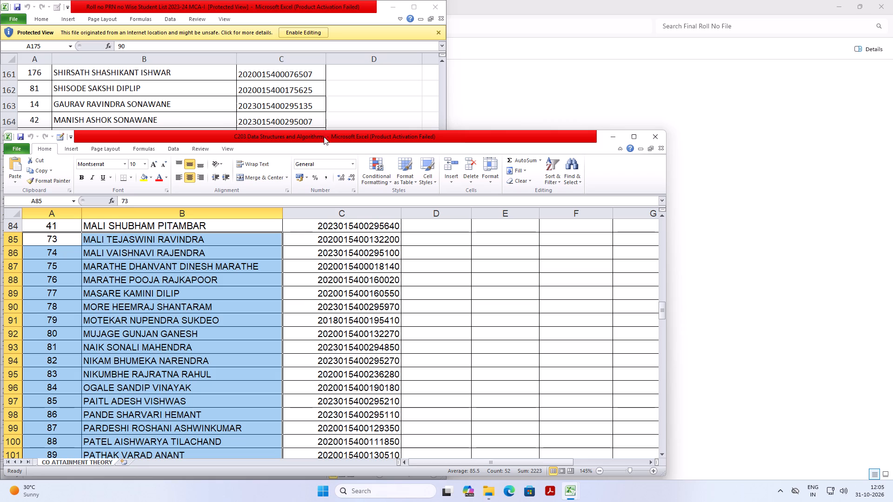
# Snap the C203 Data Structures and Algorithms window to the right half of the desktop.
pyautogui.moveTo(327, 146); pyautogui.dragTo(888, 0)
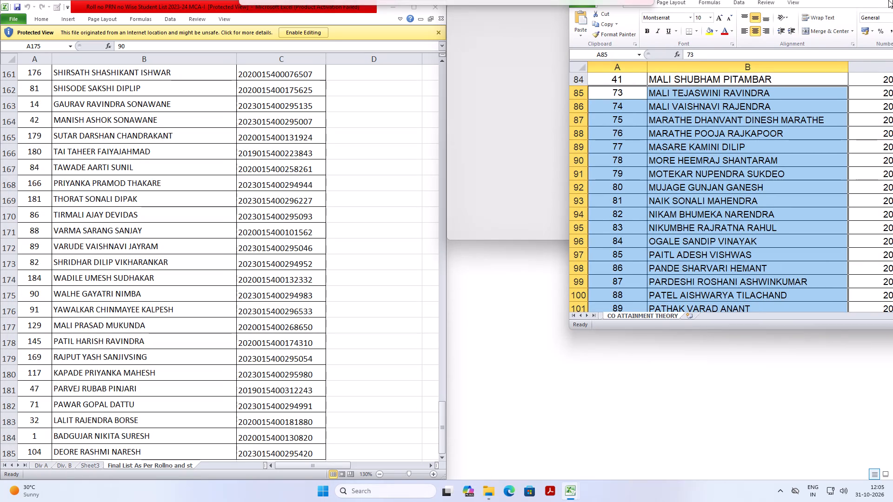
pyautogui.moveTo(888, 0); pyautogui.dragTo(892, 482)
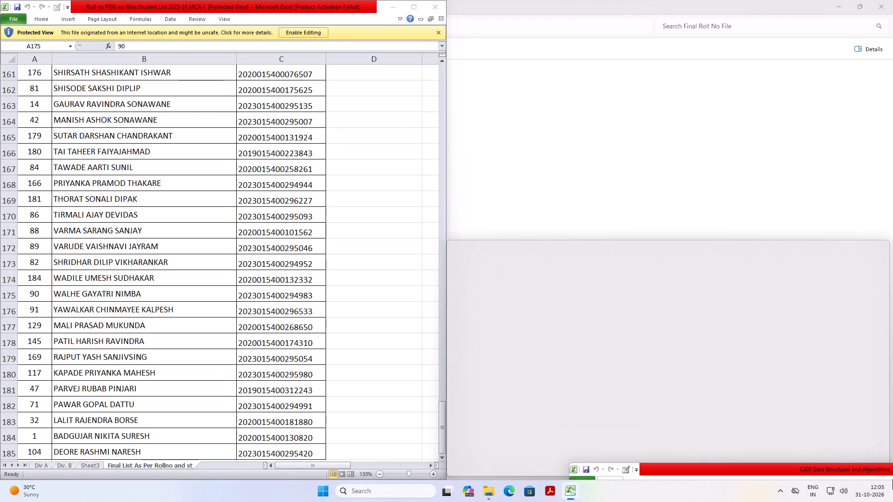
pyautogui.moveTo(892, 482); pyautogui.dragTo(891, 72)
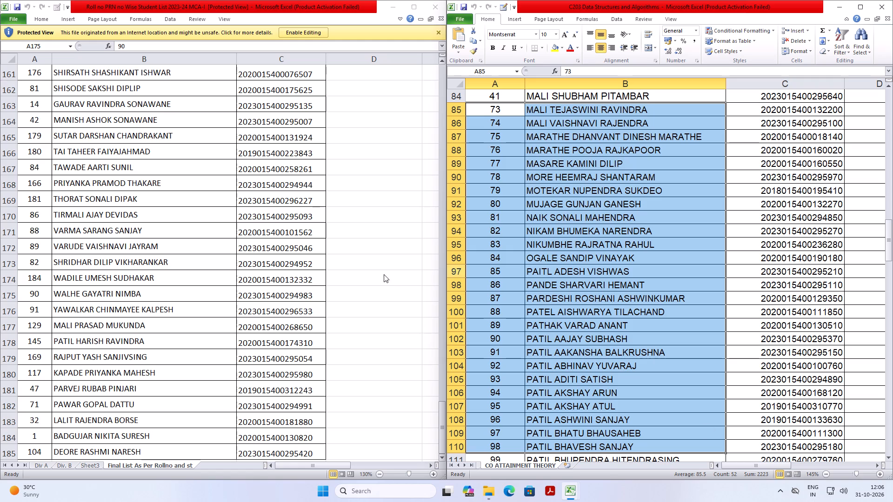
# Examine the roll numbers and PRNs in the student list's Final List sheet, alongside the rows shown in C203.
pyautogui.click(65, 241)
pyautogui.scroll(-2, 147, 306)
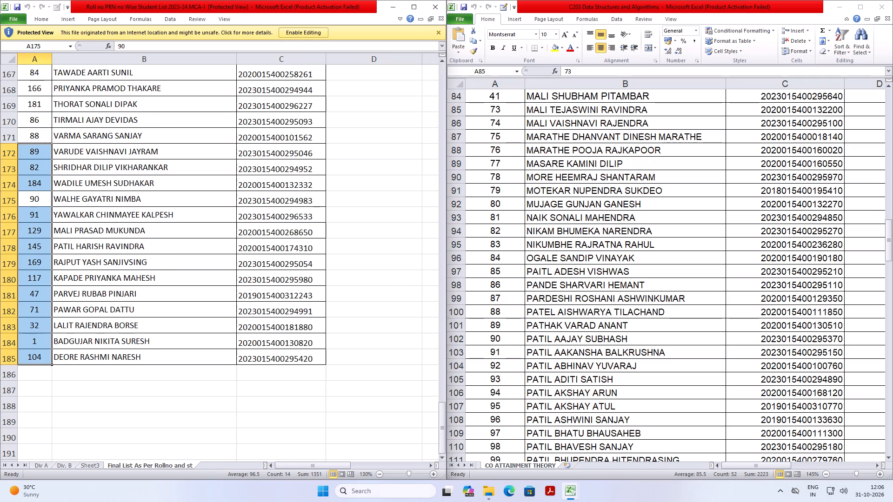
pyautogui.scroll(2, 122, 308)
pyautogui.scroll(-4, 122, 308)
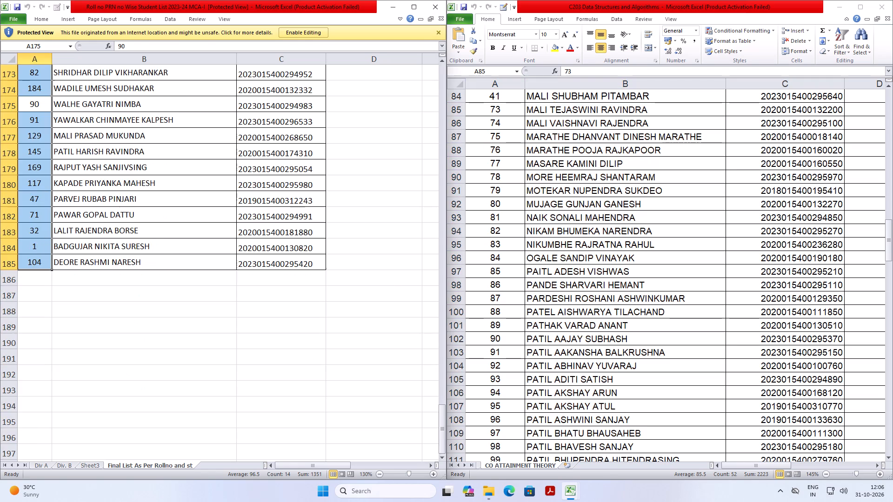
pyautogui.scroll(-2, 122, 308)
pyautogui.scroll(11, 122, 308)
pyautogui.scroll(-4, 122, 308)
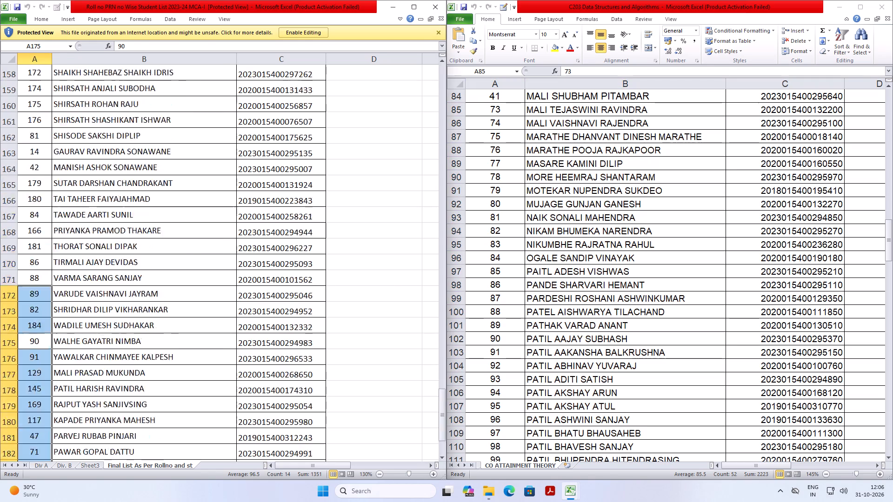
pyautogui.scroll(-2, 122, 308)
pyautogui.scroll(20, 122, 308)
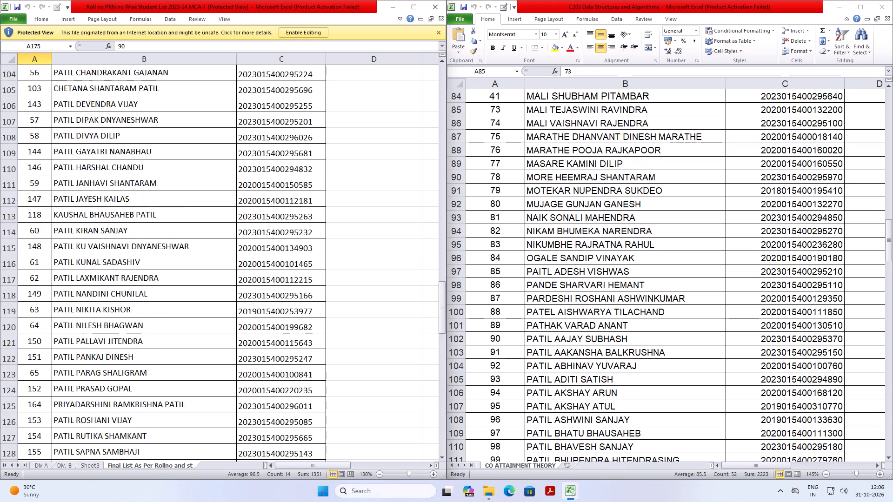
pyautogui.scroll(6, 122, 308)
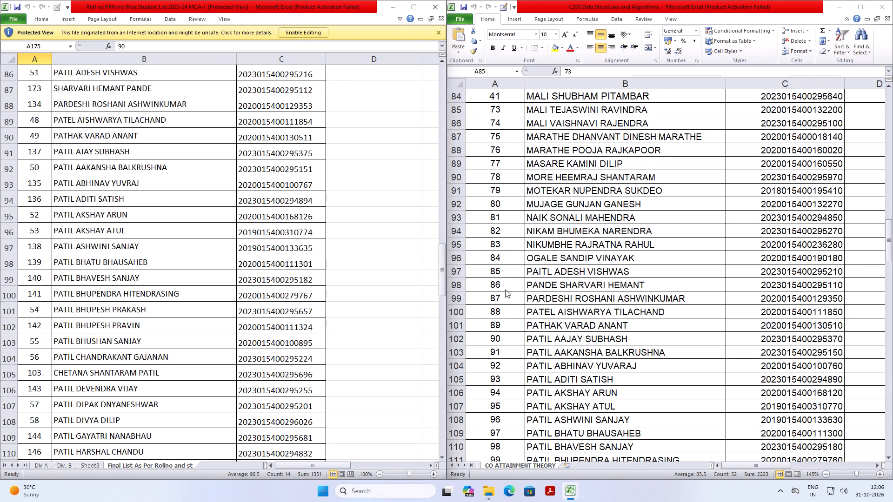
pyautogui.scroll(2, 558, 248)
# Swap the side-by-side workbooks so C203 fills the left half and the student list fills the right half.
pyautogui.click(574, 245)
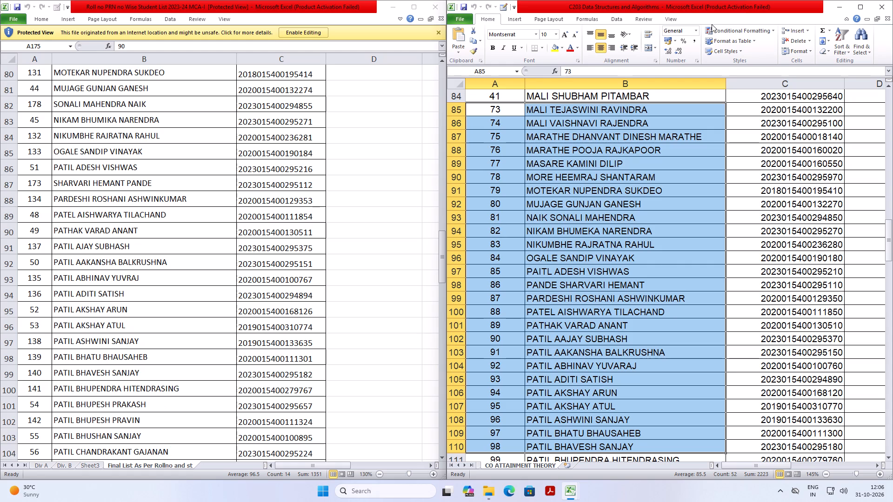
pyautogui.moveTo(720, 19); pyautogui.dragTo(1, 129)
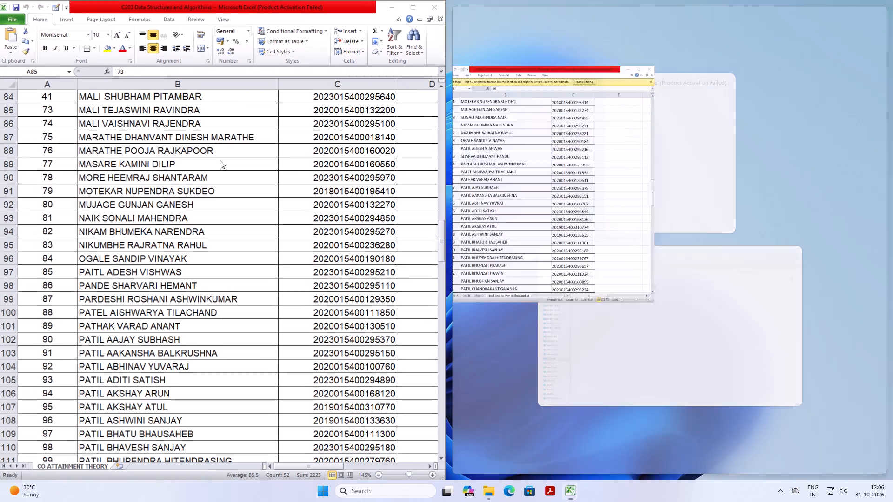
pyautogui.click(684, 181)
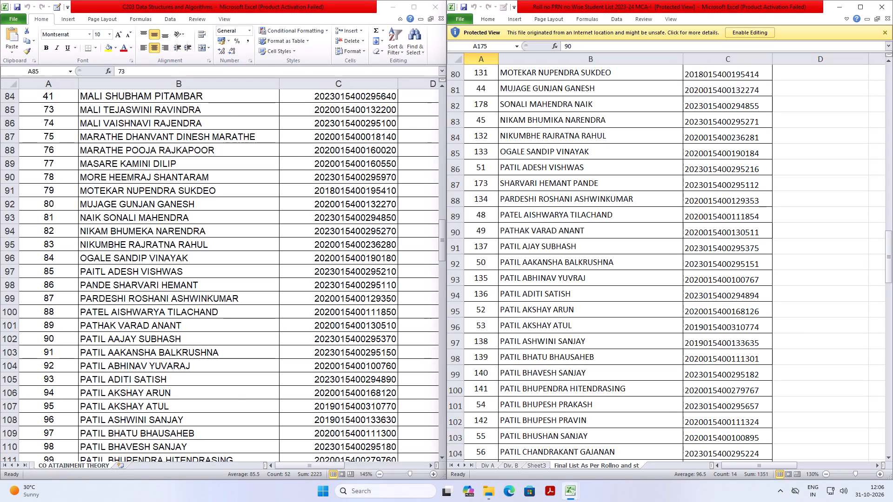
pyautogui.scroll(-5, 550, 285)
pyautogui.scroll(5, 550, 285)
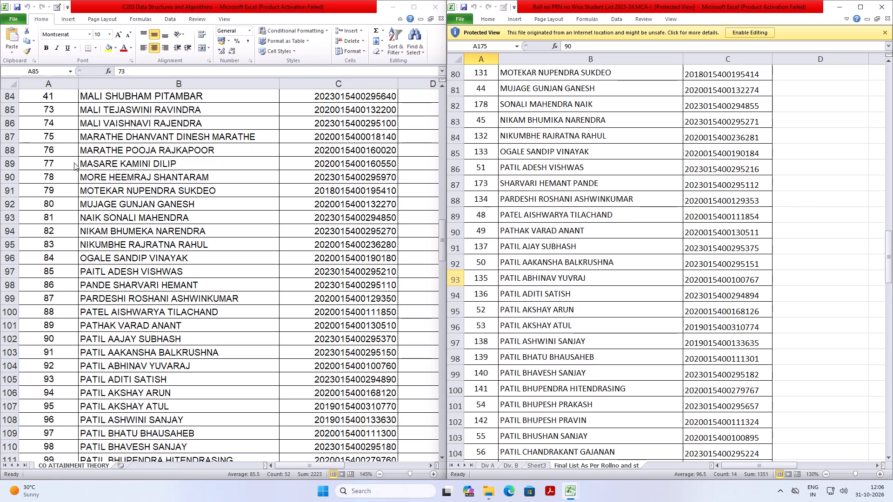
# Compare the names, roll numbers and PRNs from row 84 onward in C203 with the corresponding students in the Final List sheet.
pyautogui.scroll(2, 96, 235)
pyautogui.scroll(-1, 96, 235)
pyautogui.click(96, 235)
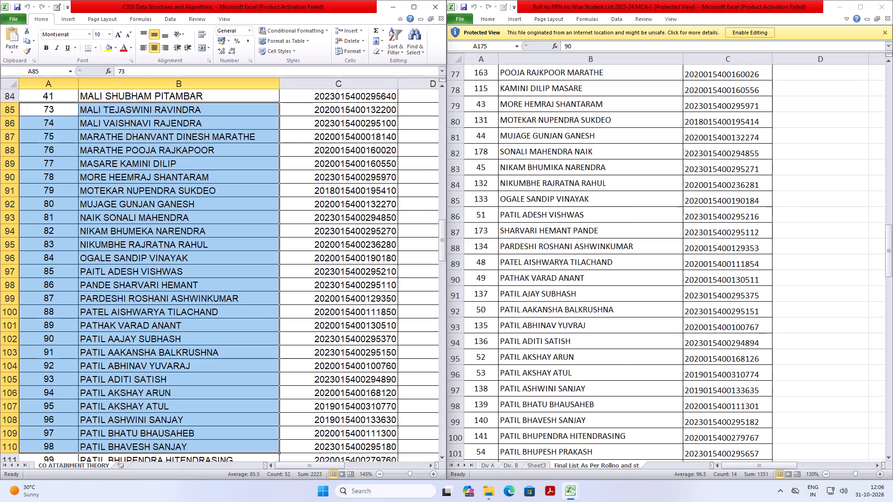
pyautogui.scroll(-1, 123, 210)
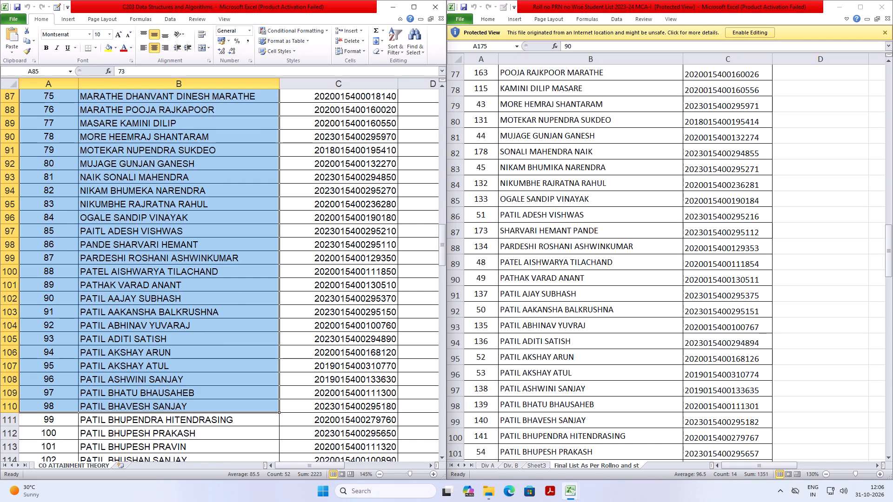
pyautogui.scroll(1, 47, 210)
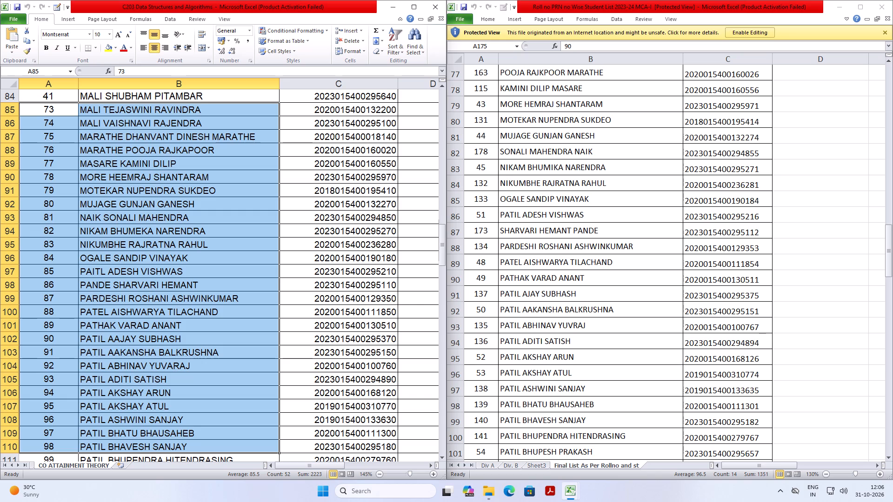
pyautogui.click(530, 191)
pyautogui.scroll(4, 530, 191)
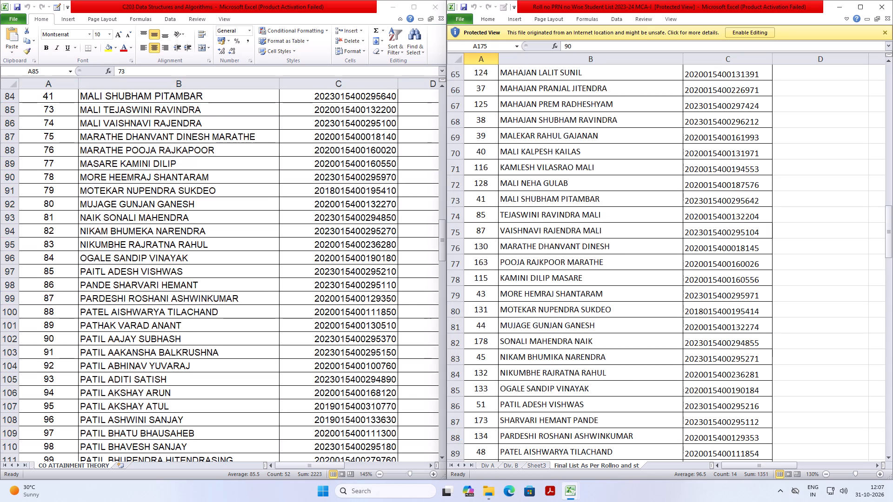
pyautogui.scroll(3, 522, 126)
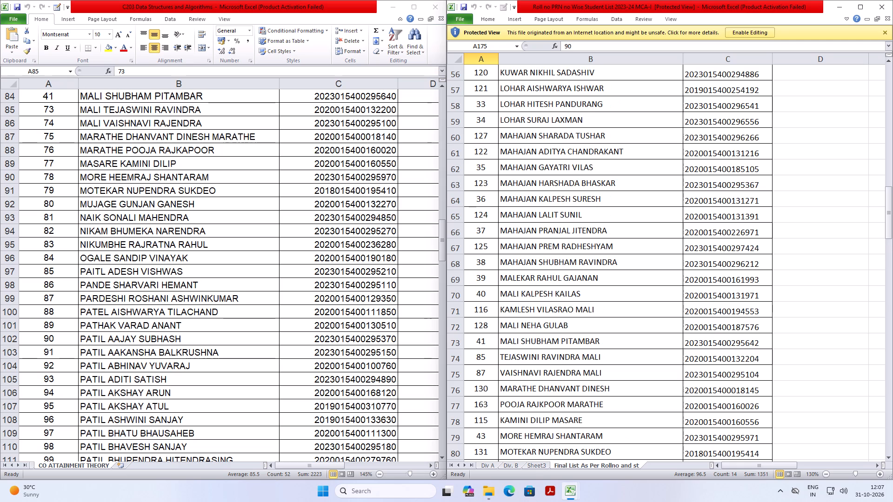
pyautogui.scroll(-1, 507, 271)
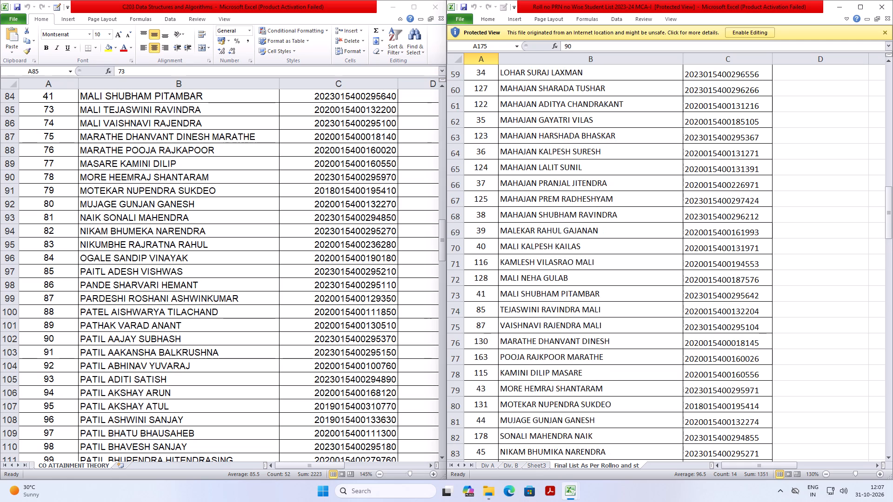
pyautogui.scroll(-2, 514, 272)
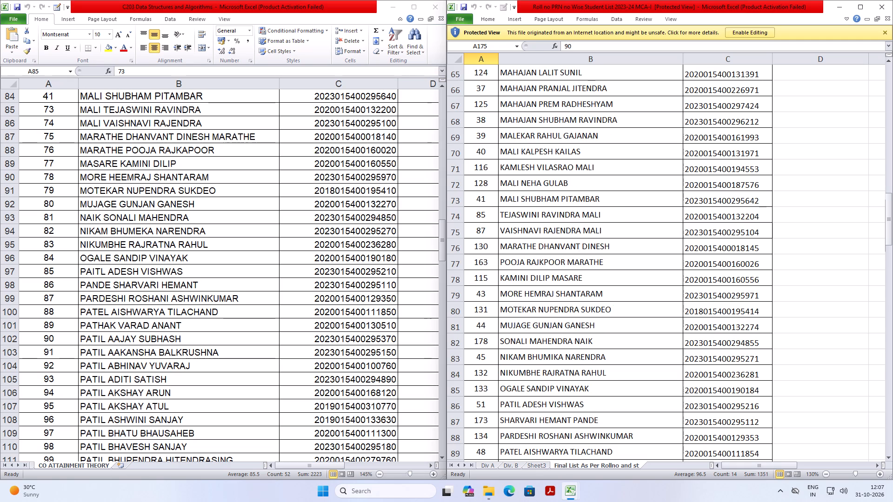
# Locate the student from C203 row 84 at row 73 of the Final List and check the entries that follow against C203.
pyautogui.click(558, 122)
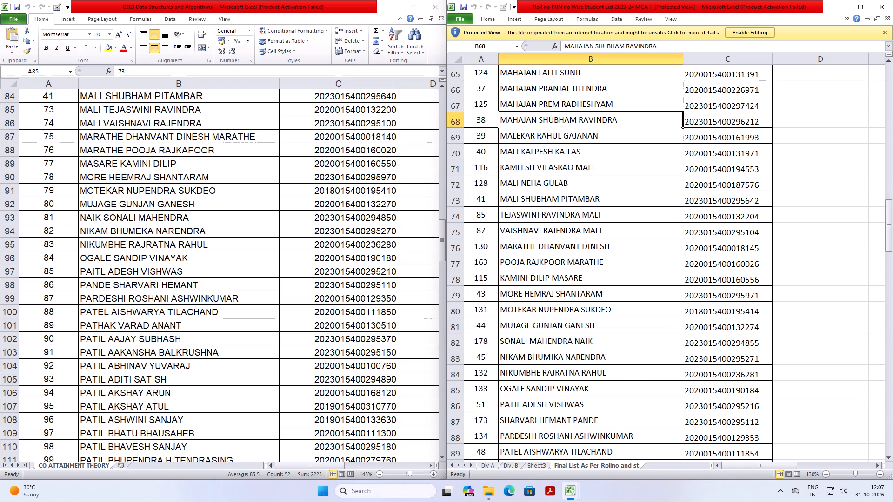
pyautogui.scroll(-1, 540, 220)
pyautogui.click(524, 152)
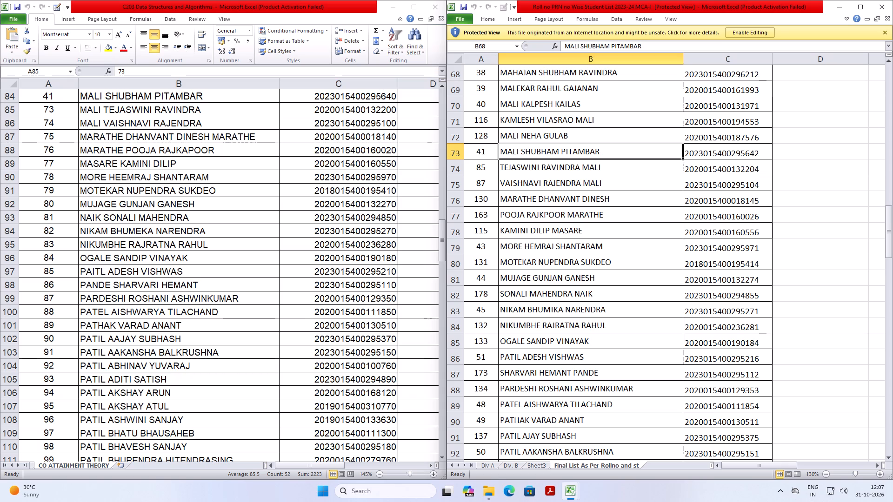
pyautogui.scroll(-1, 576, 129)
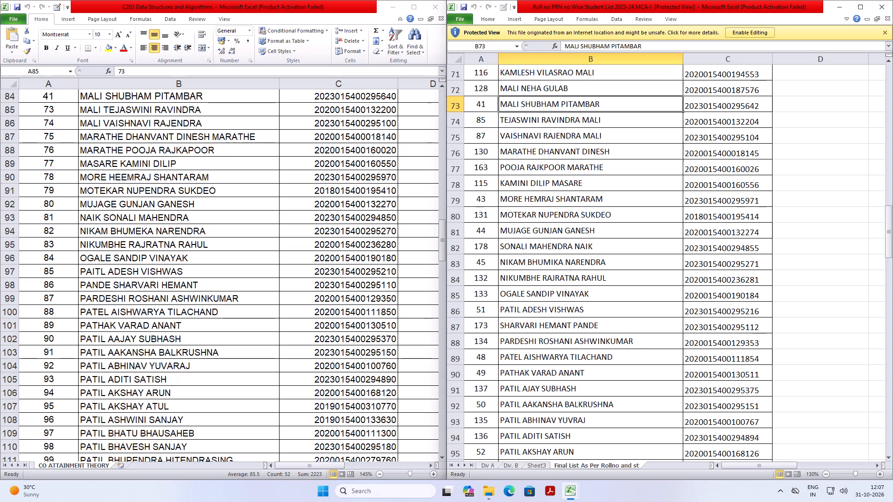
pyautogui.scroll(-1, 576, 129)
pyautogui.scroll(1, 576, 130)
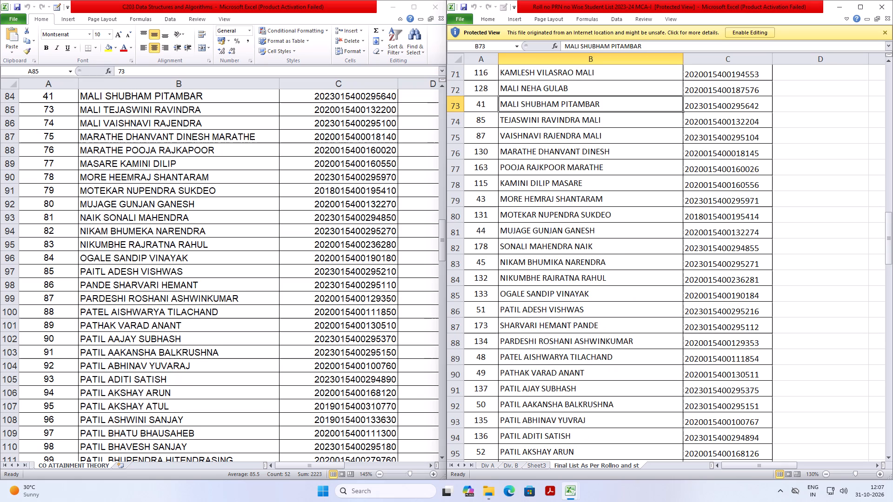
pyautogui.moveTo(497, 100); pyautogui.dragTo(497, 110)
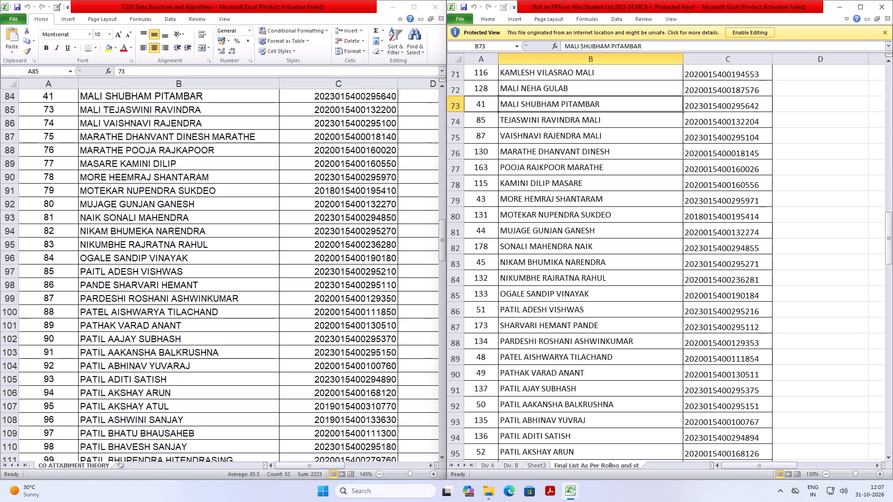
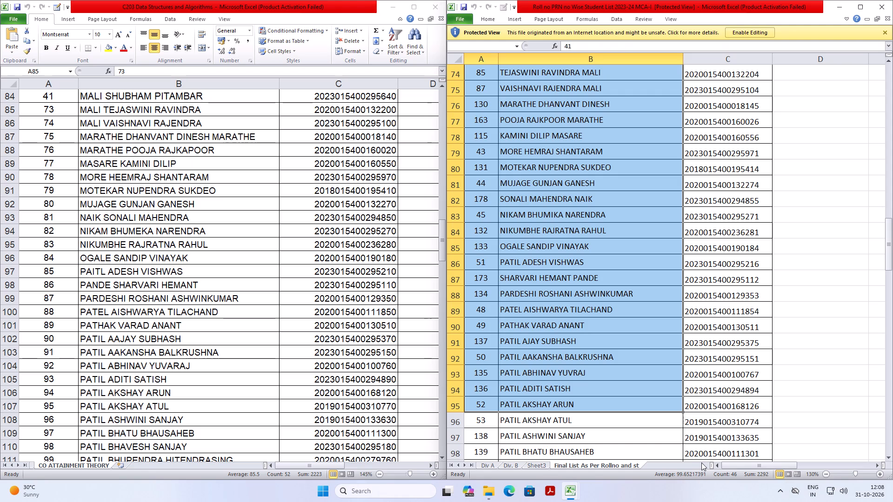
# Copy the roll numbers and names from rows 73 to 95 of the Final List over C203's rows 84 to 106.
pyautogui.hotkey('ctrl', 'c')
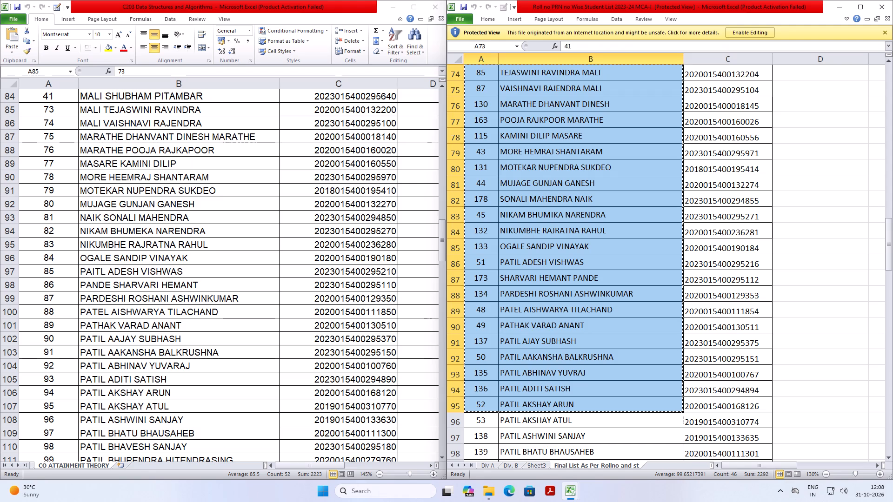
pyautogui.scroll(4, 795, 426)
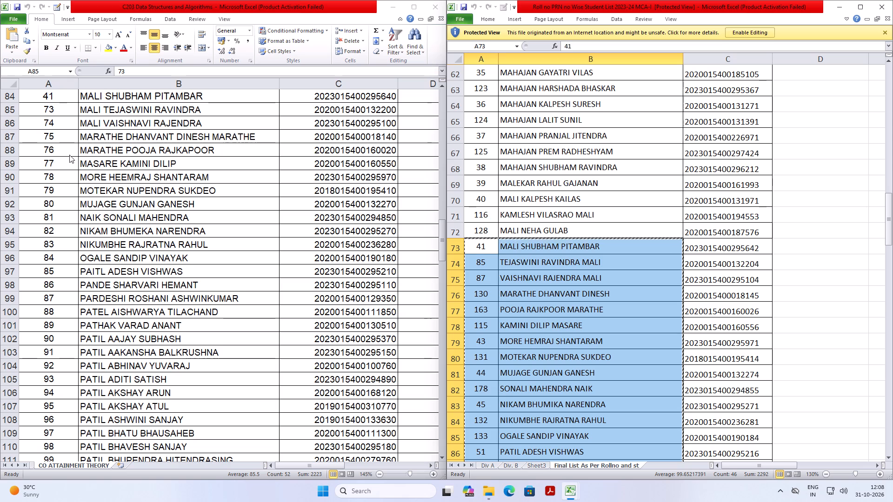
pyautogui.click(36, 93)
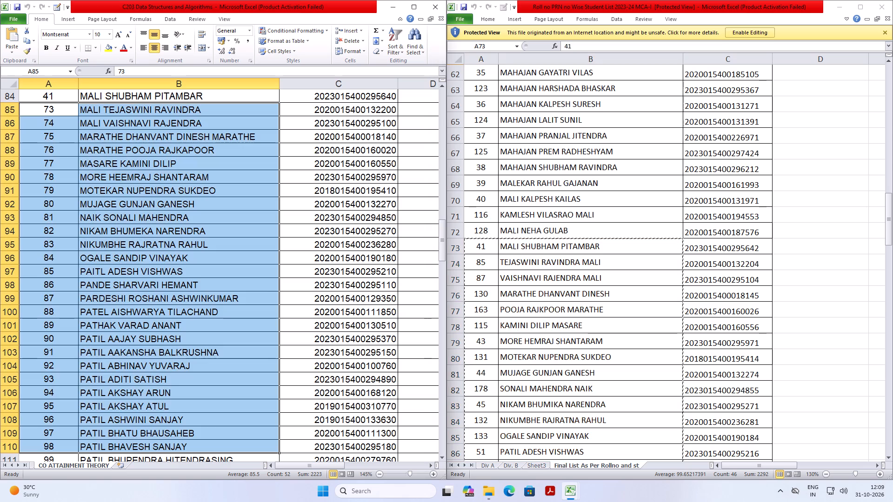
pyautogui.click(36, 93)
pyautogui.hotkey('ctrl', 'v')
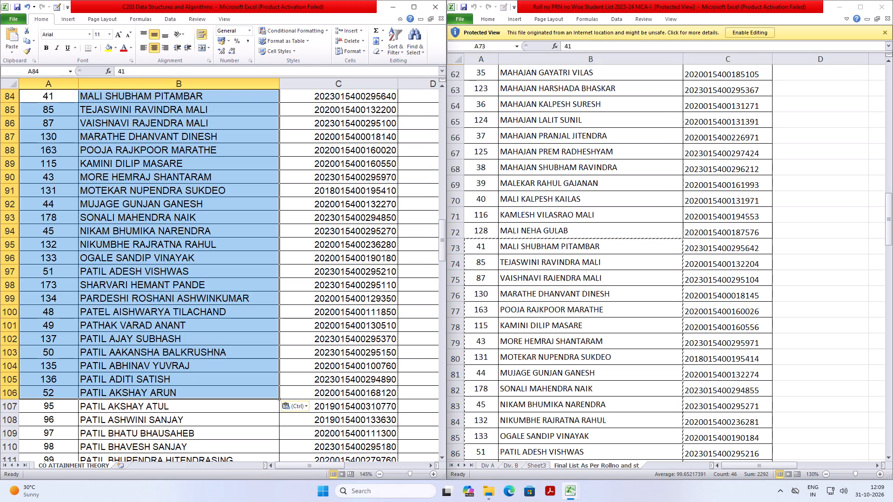
# Check the pasted roll numbers and names in C203 rows 84 to 106 against the Final List.
pyautogui.scroll(-1, 140, 380)
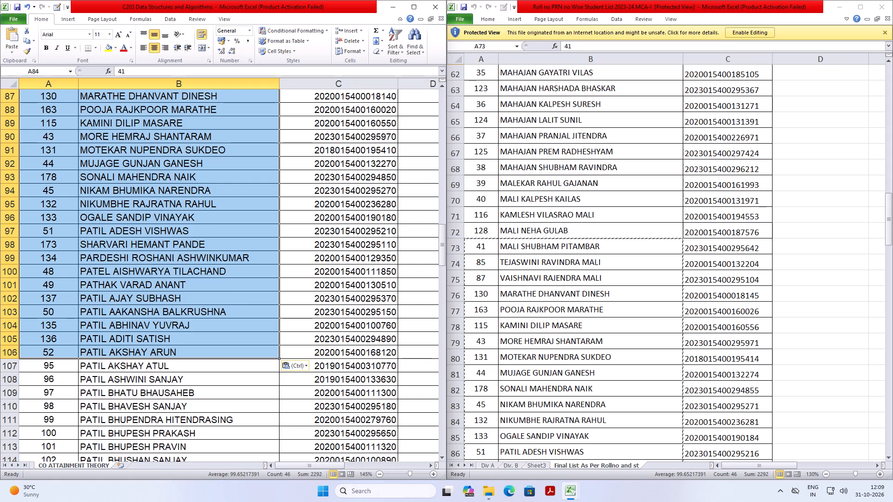
pyautogui.scroll(7, 137, 381)
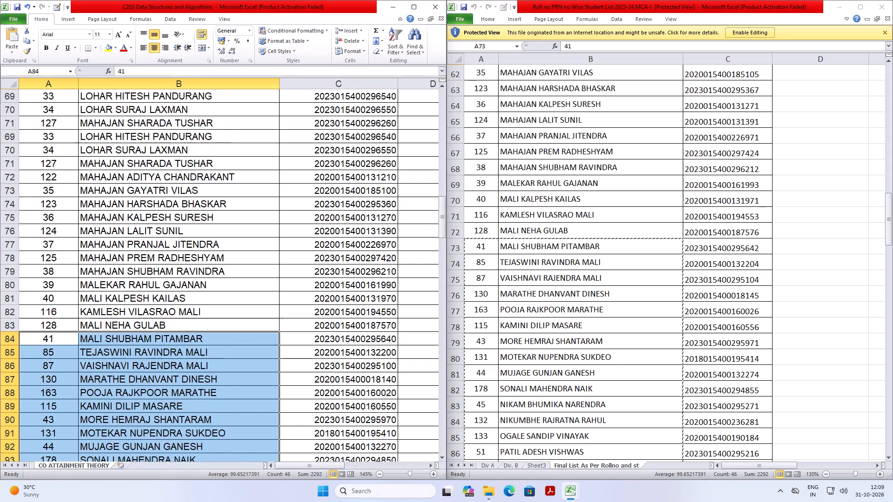
pyautogui.scroll(-5, 137, 381)
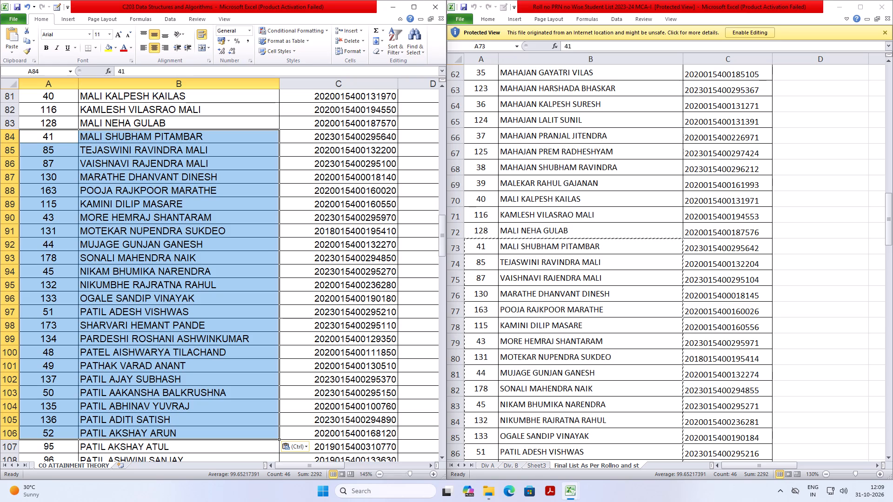
pyautogui.click(51, 298)
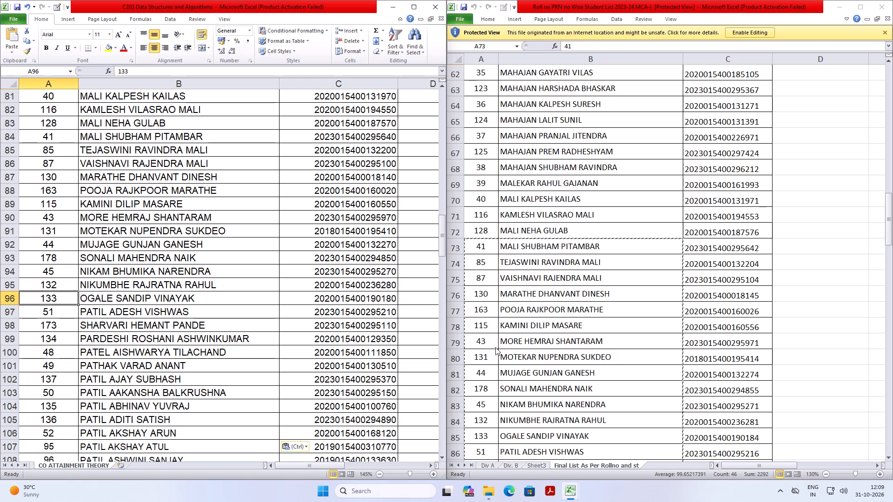
pyautogui.scroll(-2, 862, 474)
pyautogui.scroll(2, 862, 474)
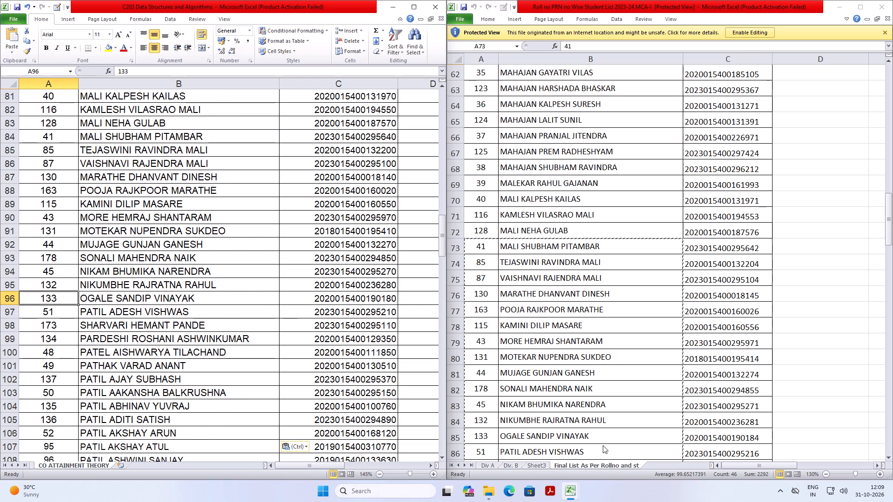
# Examine the C203 entries from row 107 onward, directly below the replaced block.
pyautogui.scroll(-1, 655, 435)
pyautogui.scroll(-1, 575, 427)
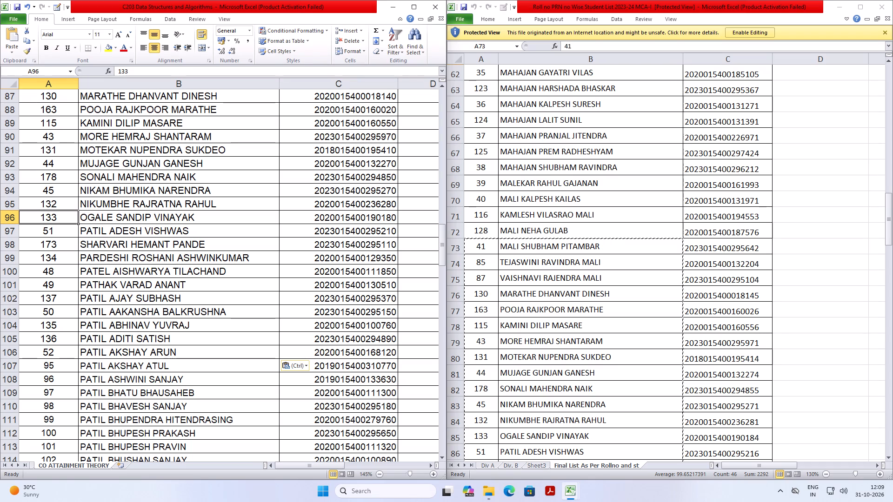
pyautogui.scroll(-2, 174, 307)
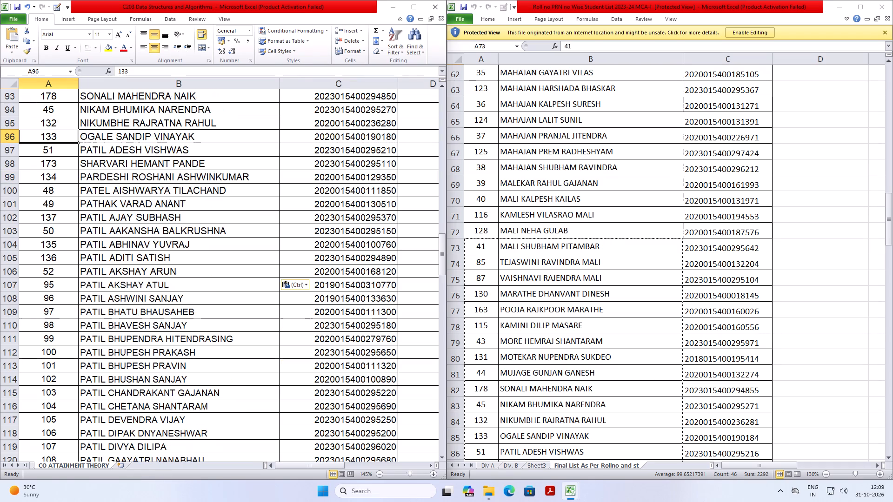
pyautogui.scroll(-4, 174, 307)
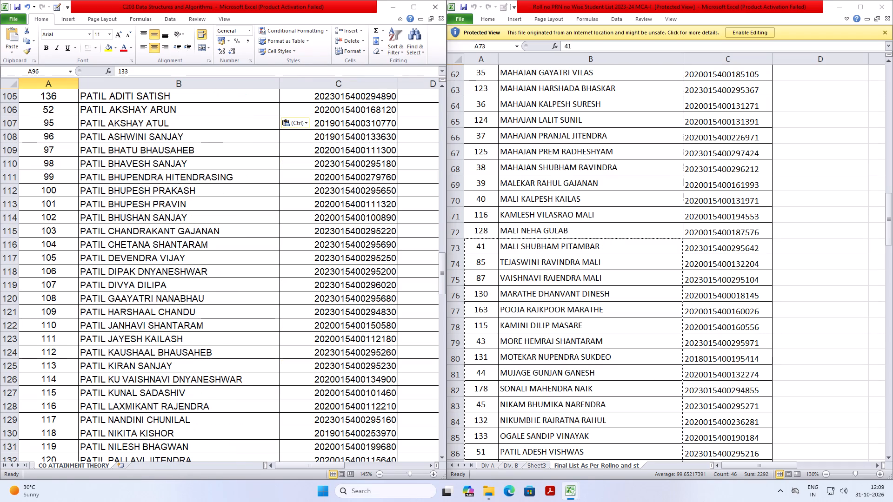
pyautogui.click(56, 120)
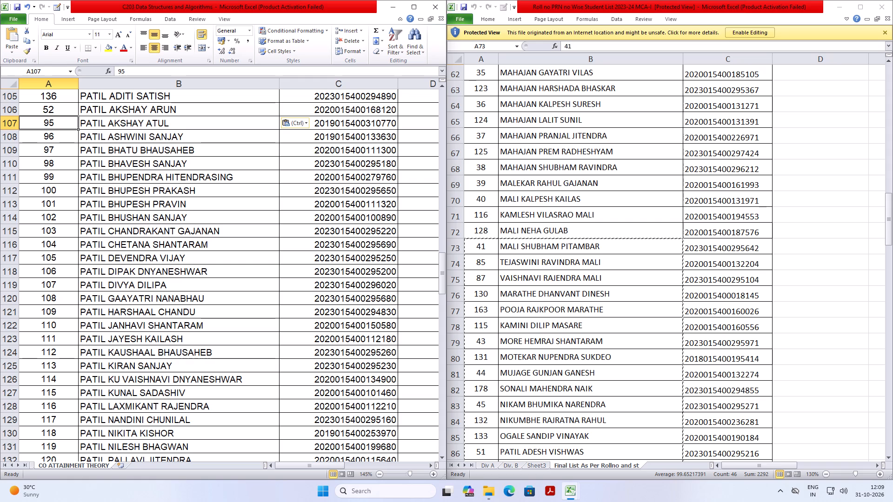
pyautogui.scroll(-1, 237, 183)
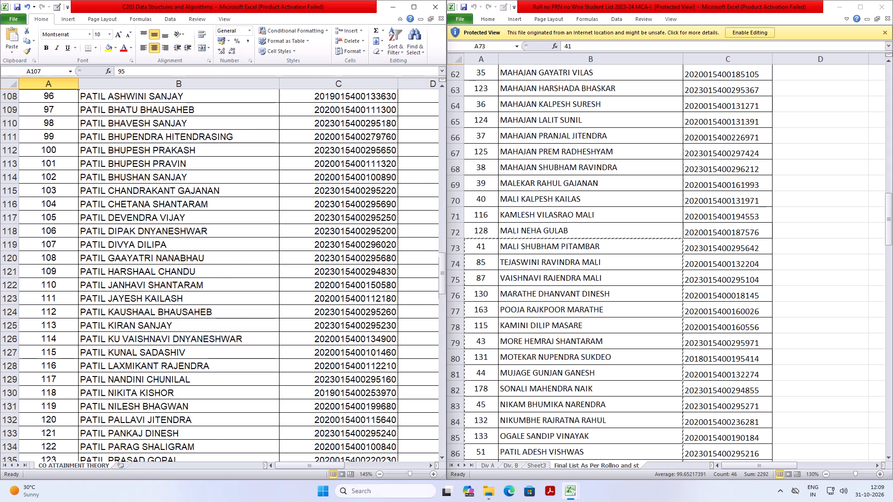
pyautogui.scroll(1, 160, 153)
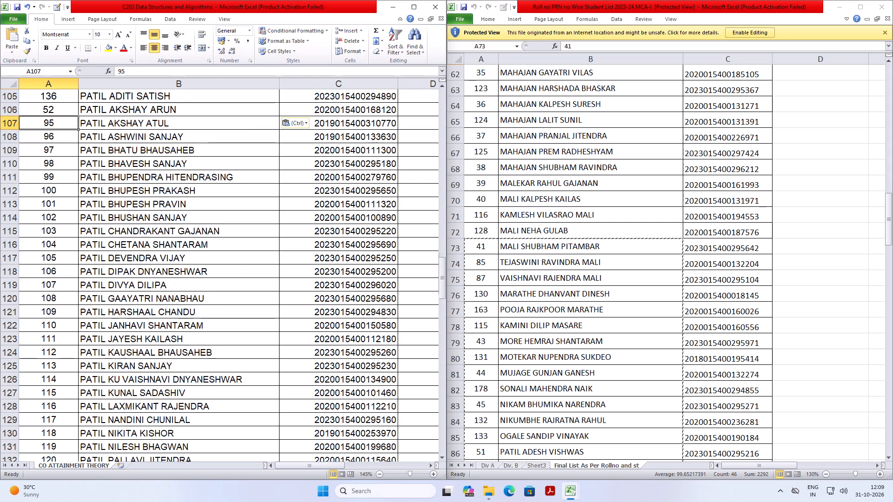
pyautogui.scroll(-1, 121, 145)
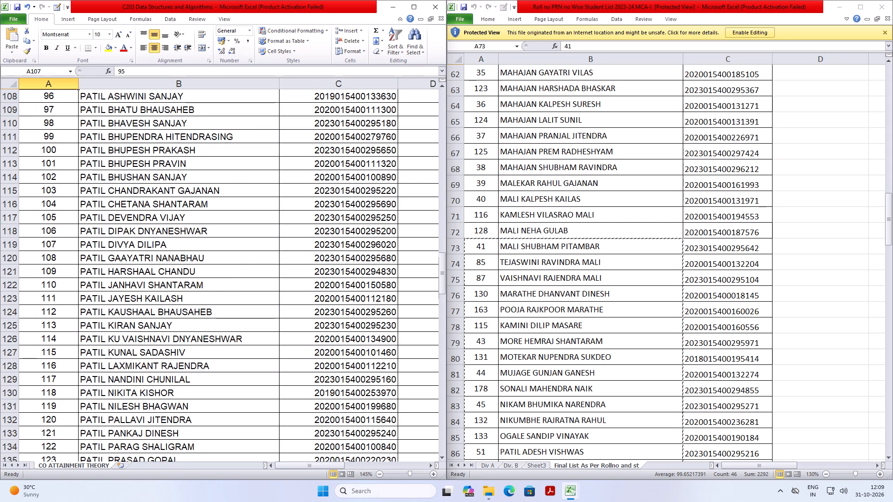
pyautogui.scroll(1, 124, 155)
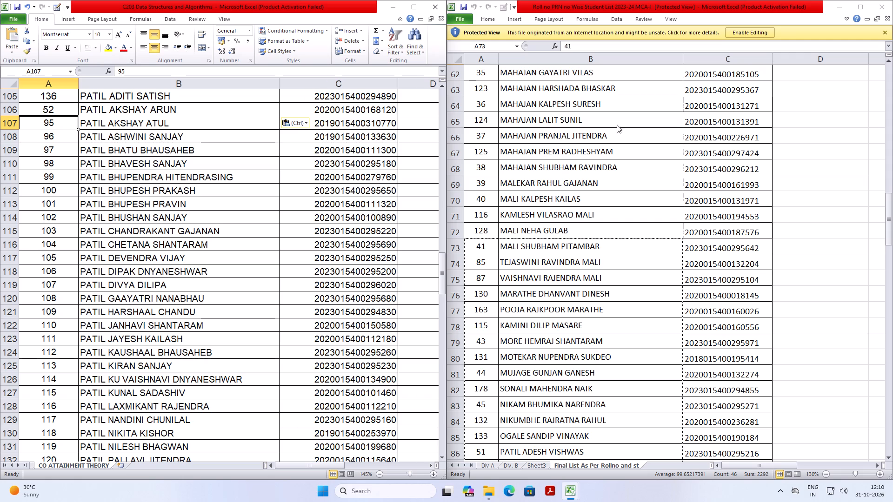
pyautogui.scroll(-1, 567, 333)
pyautogui.scroll(1, 567, 333)
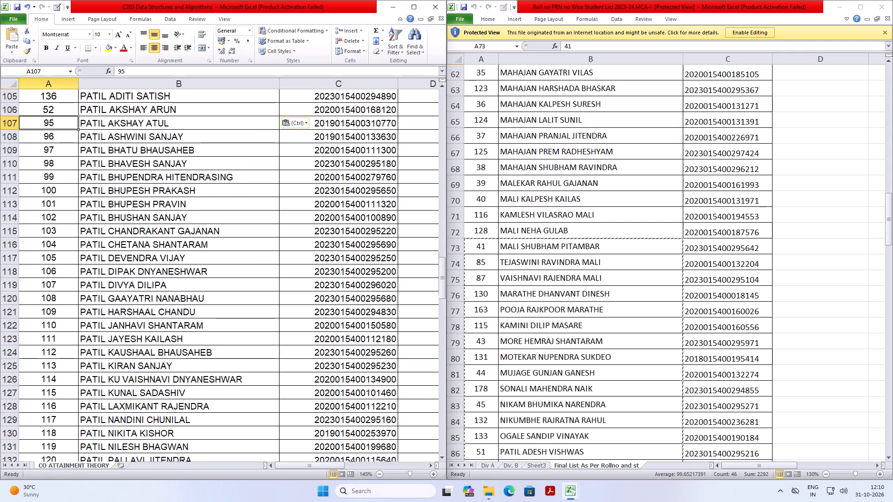
# Copy the roll numbers and names from rows 96 to 119 of the Final List over C203's rows 107 to 130, matching each student.
pyautogui.click(515, 283)
pyautogui.scroll(-5, 515, 283)
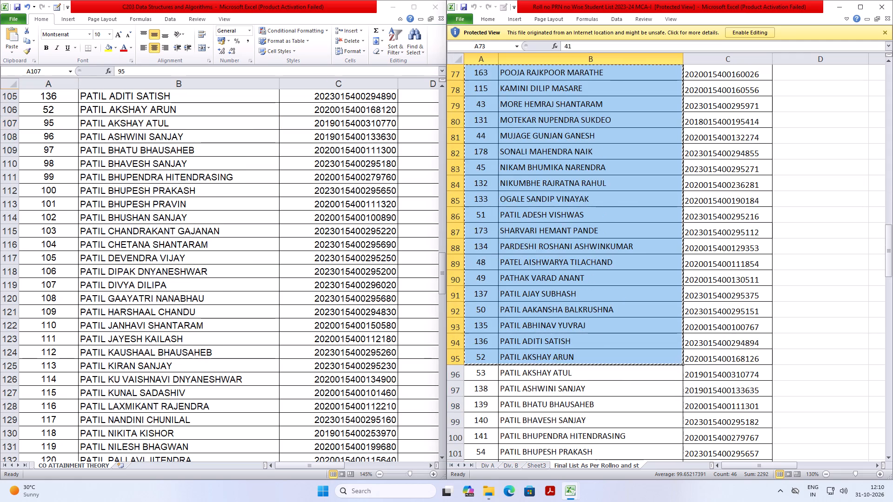
pyautogui.scroll(-6, 515, 283)
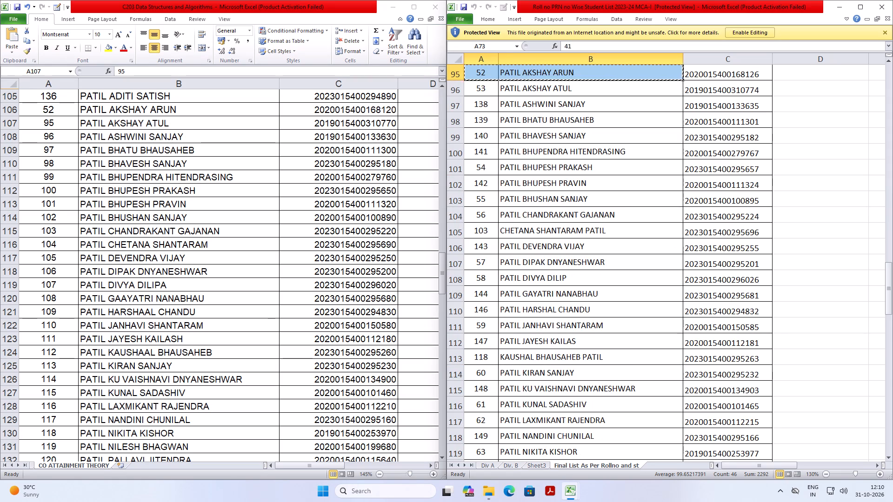
pyautogui.moveTo(484, 94); pyautogui.dragTo(484, 93)
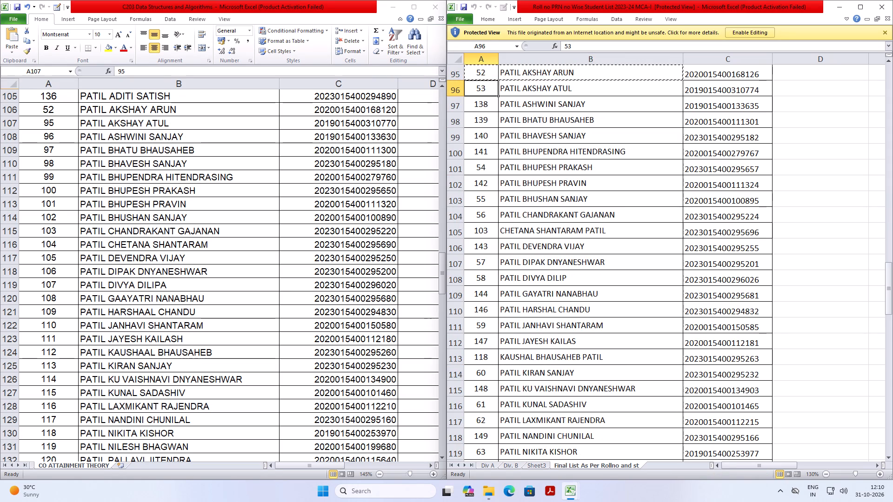
pyautogui.moveTo(484, 93); pyautogui.dragTo(505, 109)
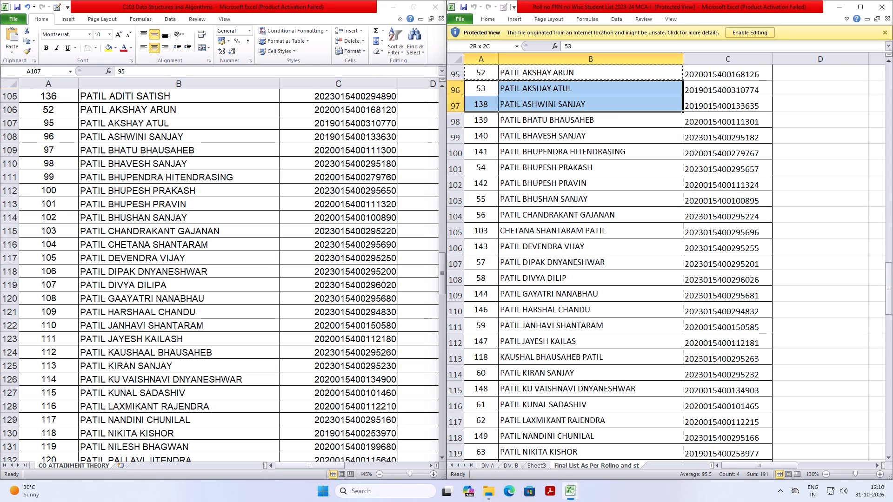
pyautogui.moveTo(505, 109); pyautogui.dragTo(510, 115)
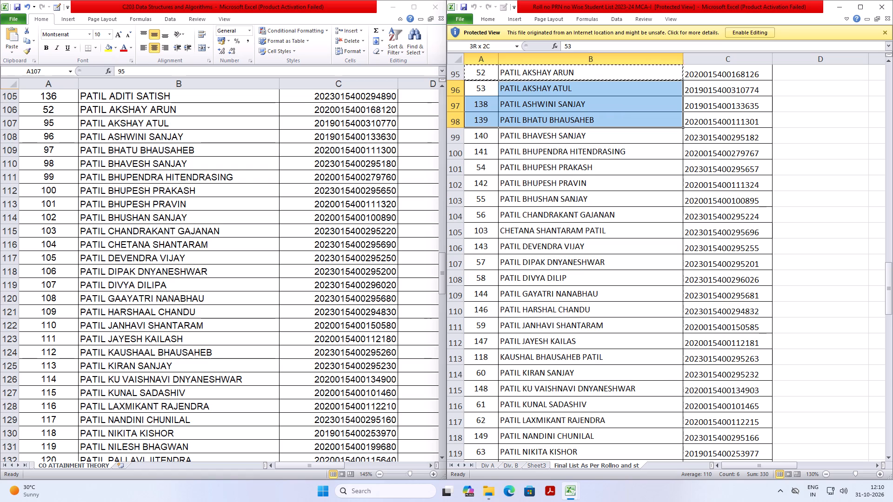
pyautogui.moveTo(510, 115); pyautogui.dragTo(513, 131)
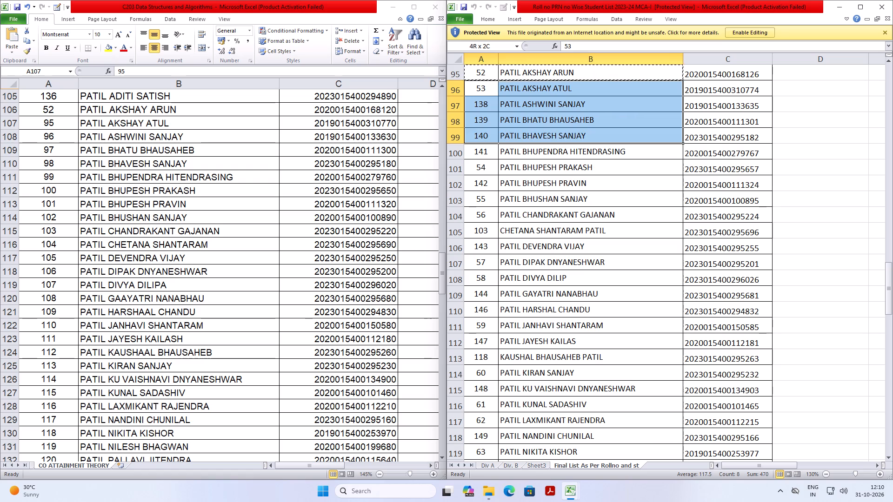
pyautogui.moveTo(513, 131); pyautogui.dragTo(516, 150)
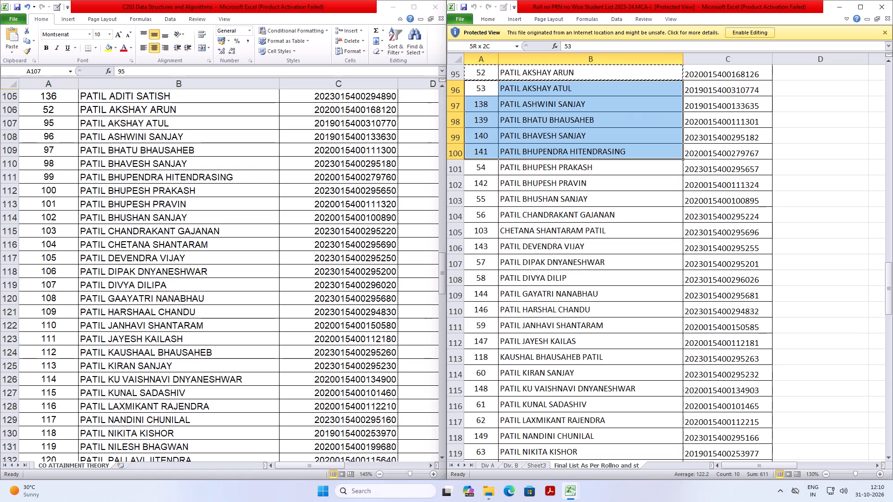
pyautogui.moveTo(516, 150); pyautogui.dragTo(518, 172)
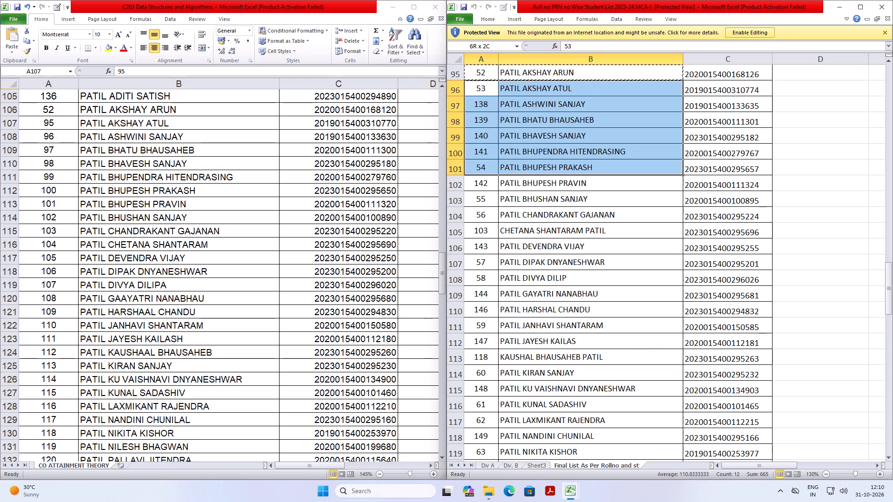
pyautogui.moveTo(518, 172); pyautogui.dragTo(519, 172)
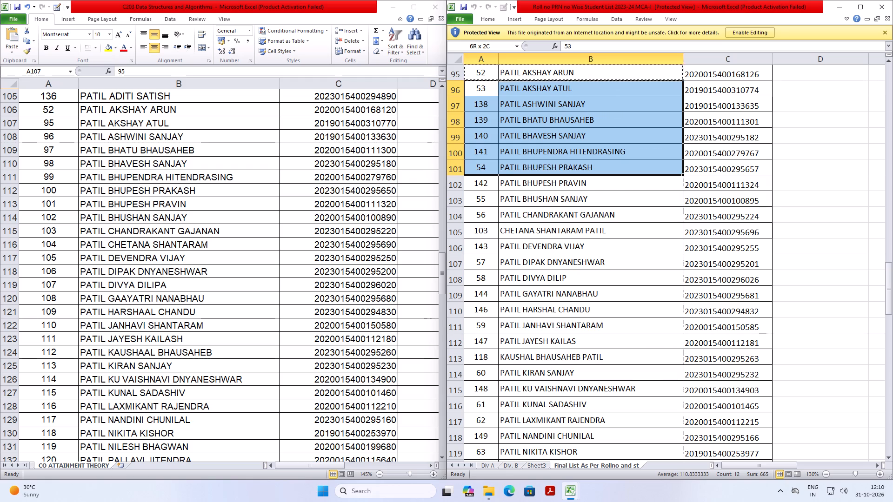
pyautogui.moveTo(519, 172); pyautogui.dragTo(520, 146)
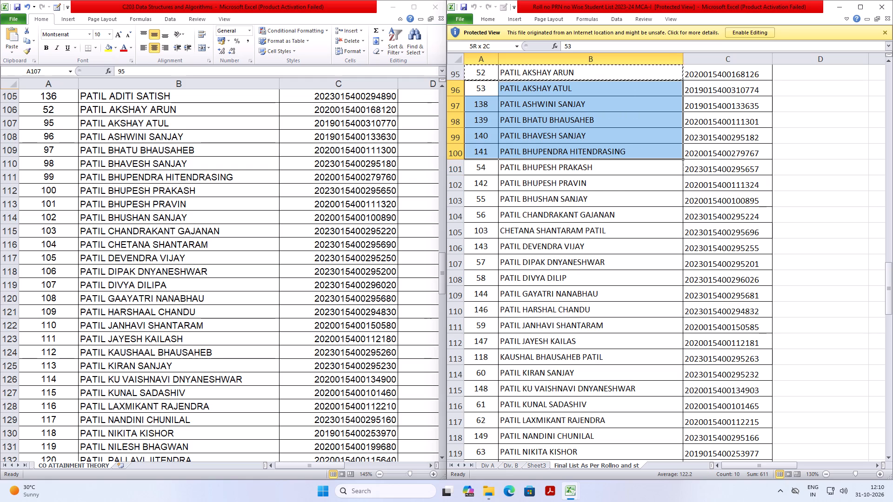
pyautogui.moveTo(520, 146); pyautogui.dragTo(526, 179)
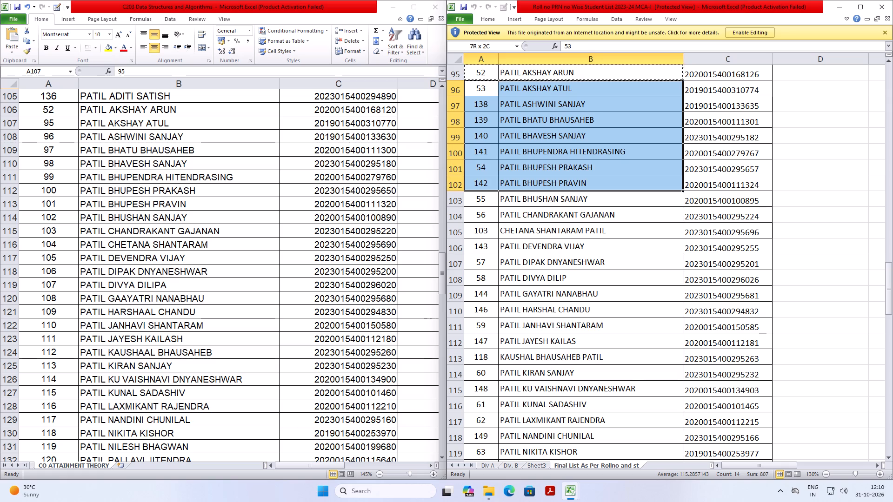
pyautogui.moveTo(526, 179); pyautogui.dragTo(532, 202)
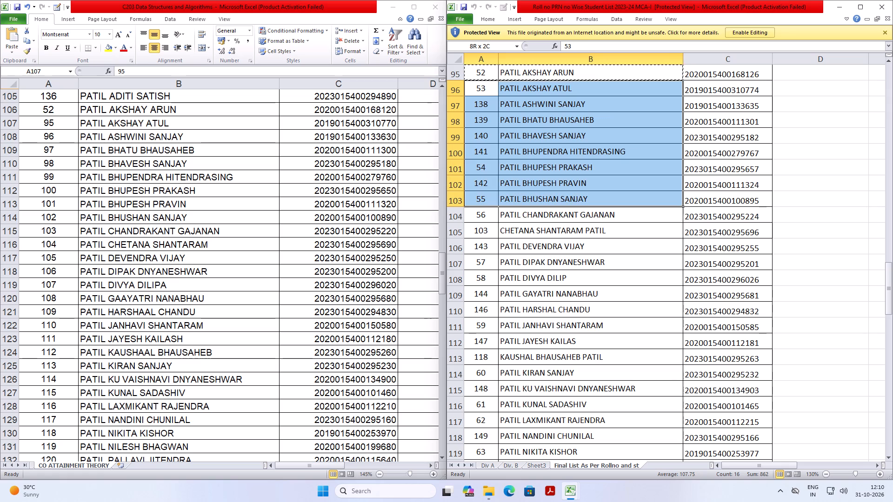
pyautogui.moveTo(532, 202); pyautogui.dragTo(541, 225)
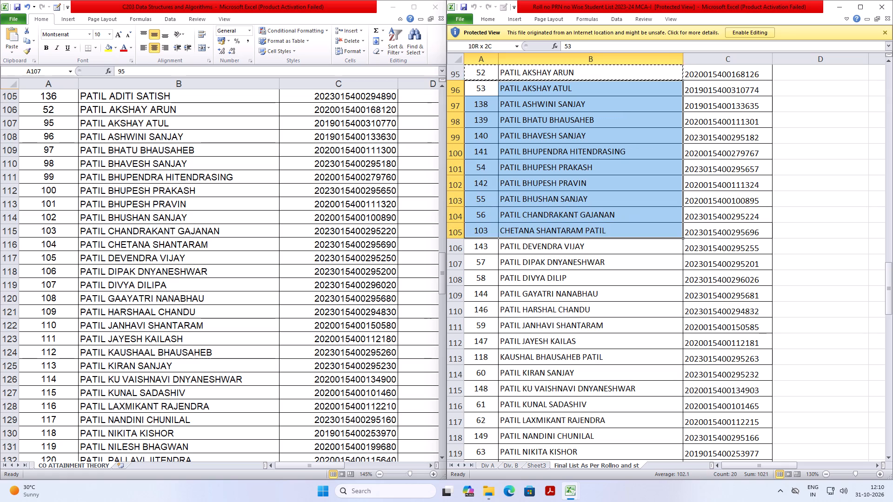
pyautogui.moveTo(541, 225); pyautogui.dragTo(549, 233)
pyautogui.moveTo(549, 233); pyautogui.dragTo(550, 243)
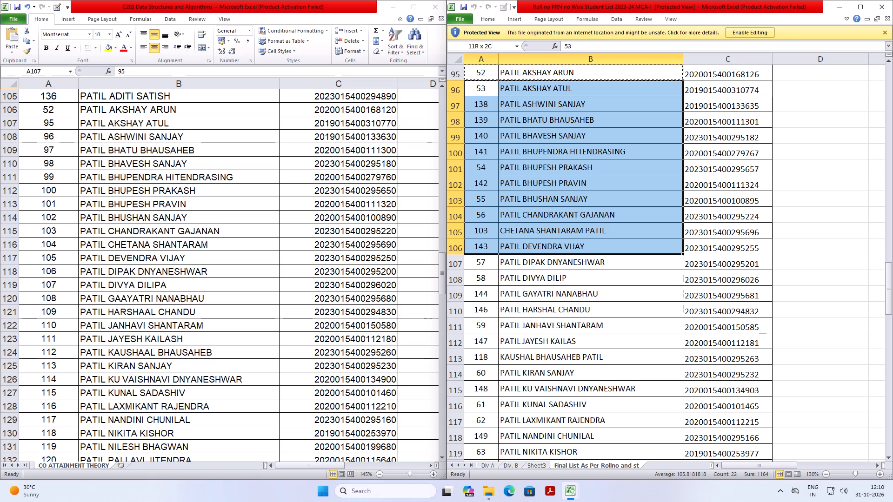
pyautogui.moveTo(550, 243); pyautogui.dragTo(552, 257)
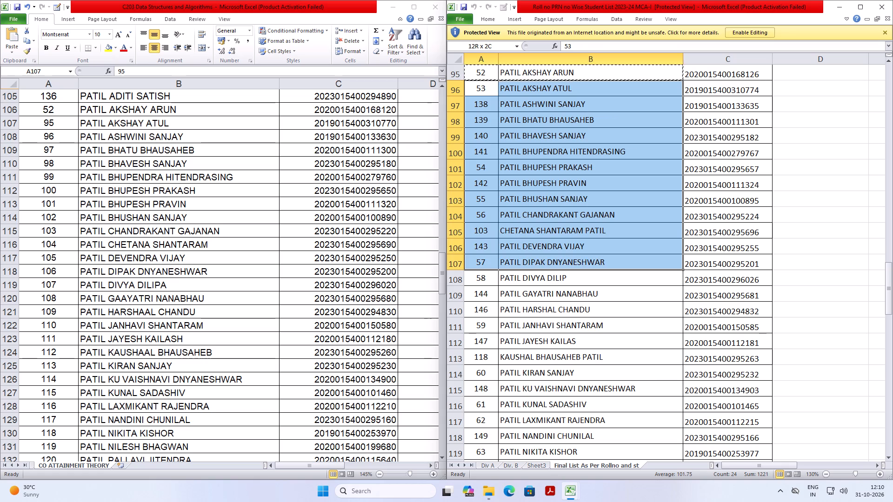
pyautogui.moveTo(552, 257); pyautogui.dragTo(553, 274)
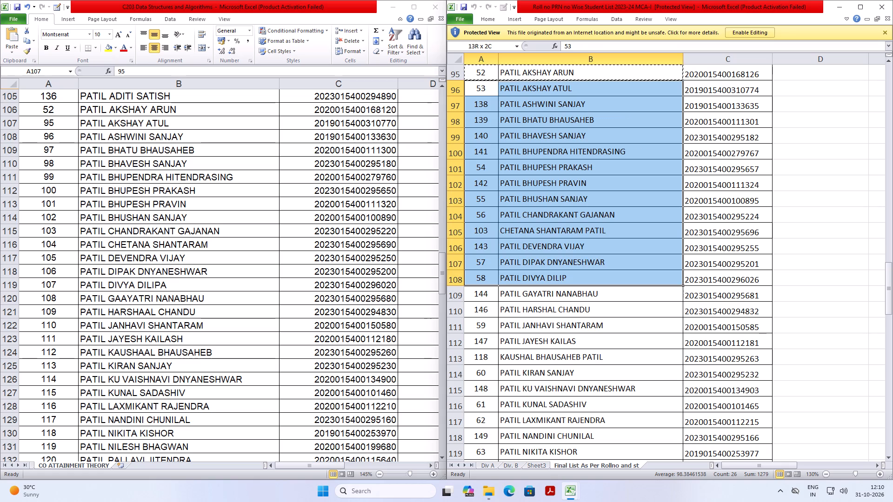
pyautogui.moveTo(553, 274); pyautogui.dragTo(555, 297)
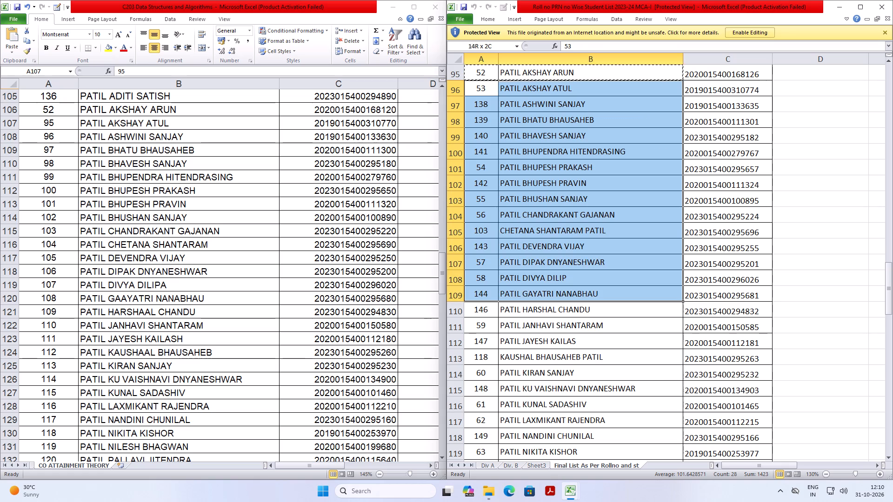
pyautogui.moveTo(555, 297); pyautogui.dragTo(558, 326)
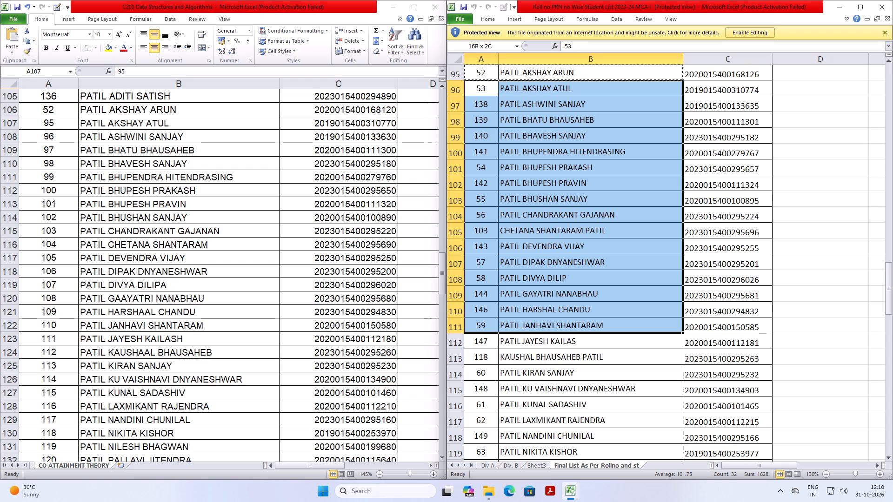
pyautogui.moveTo(558, 326); pyautogui.dragTo(558, 342)
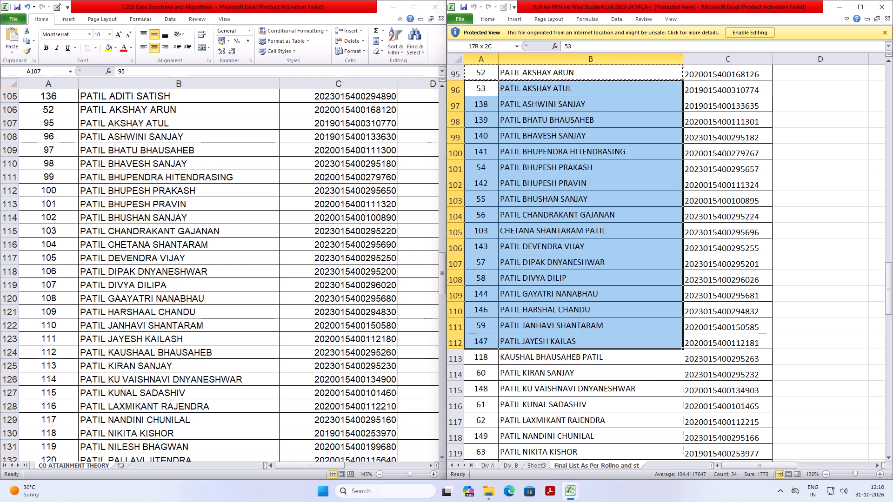
pyautogui.moveTo(558, 342); pyautogui.dragTo(558, 359)
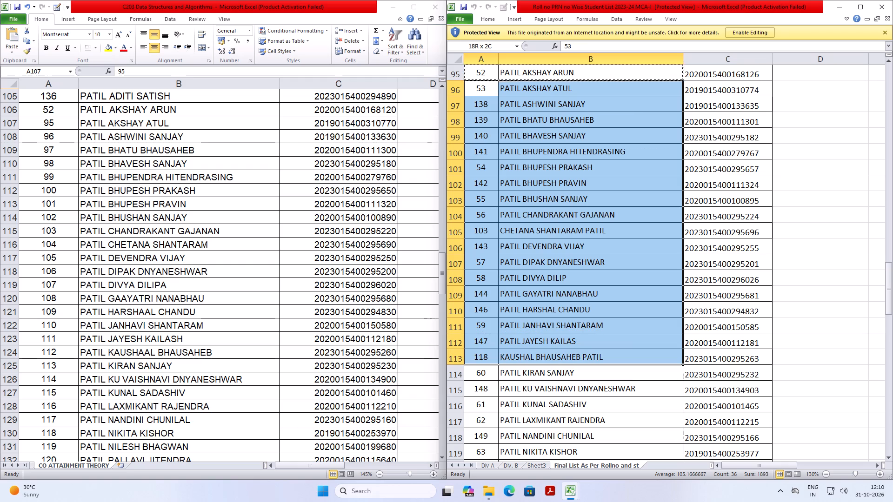
pyautogui.moveTo(558, 359); pyautogui.dragTo(557, 382)
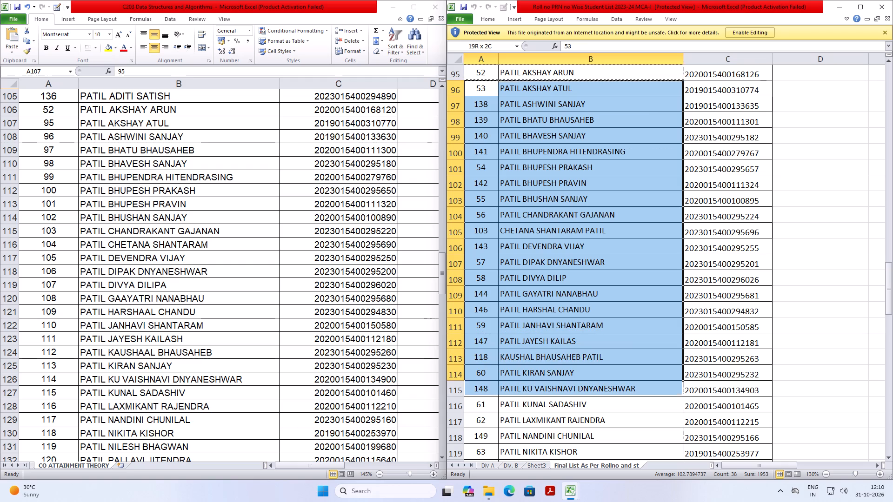
pyautogui.moveTo(557, 382); pyautogui.dragTo(557, 393)
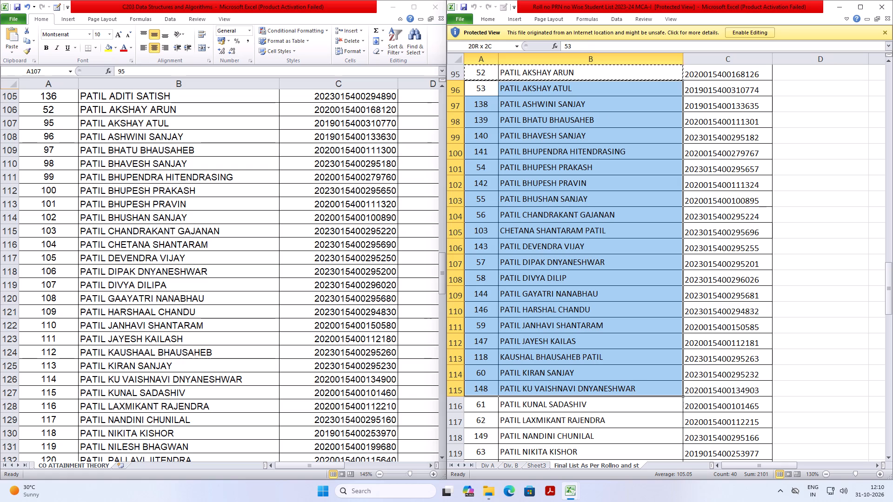
pyautogui.moveTo(557, 393); pyautogui.dragTo(558, 393)
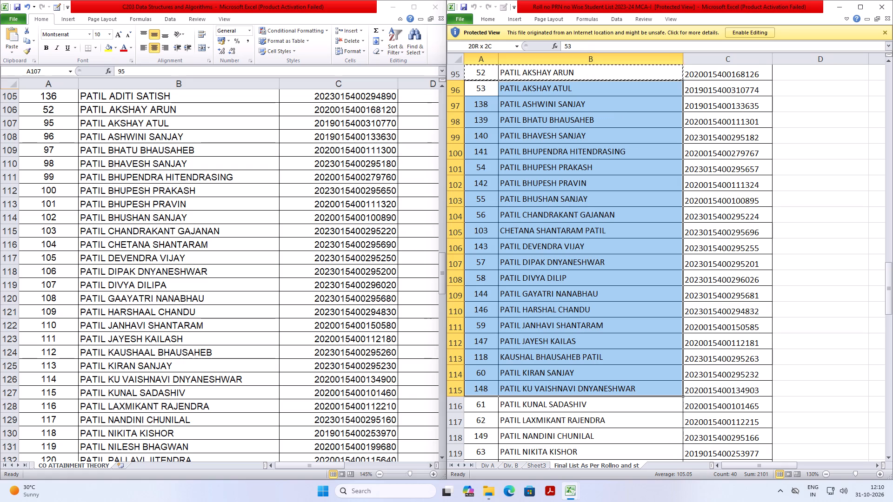
pyautogui.moveTo(558, 393); pyautogui.dragTo(559, 405)
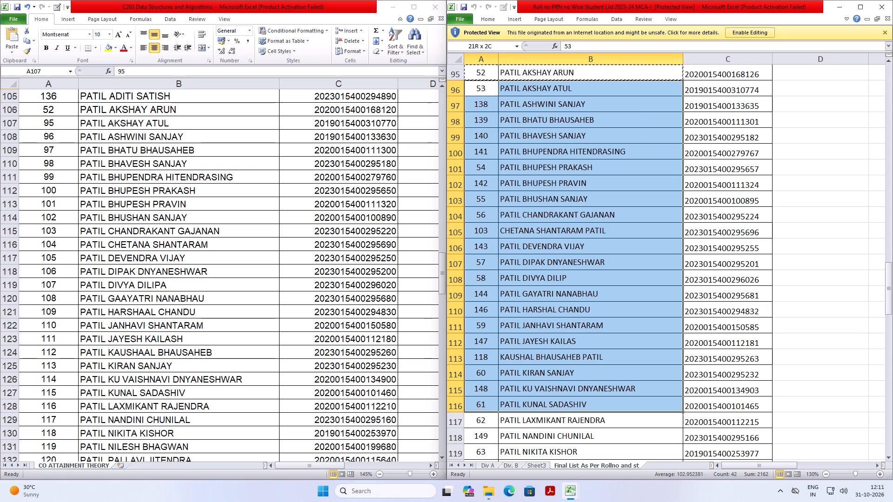
pyautogui.moveTo(559, 405); pyautogui.dragTo(563, 430)
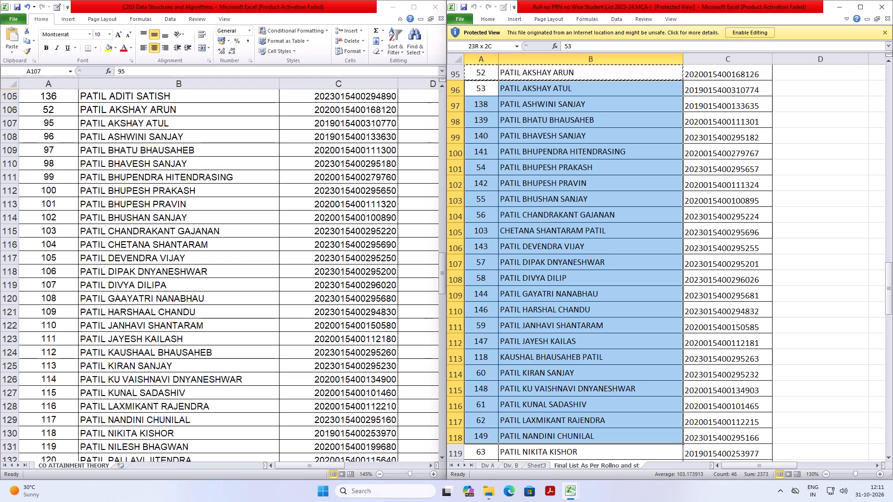
pyautogui.moveTo(563, 430); pyautogui.dragTo(565, 425)
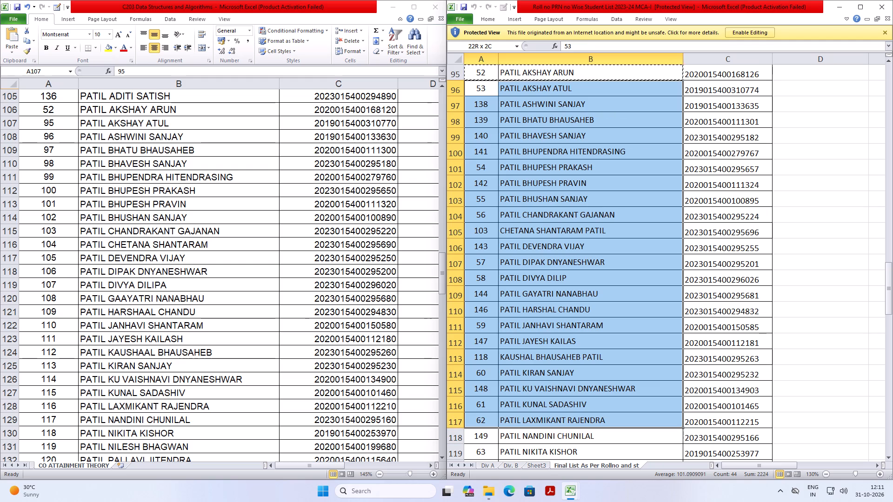
pyautogui.moveTo(565, 425); pyautogui.dragTo(568, 444)
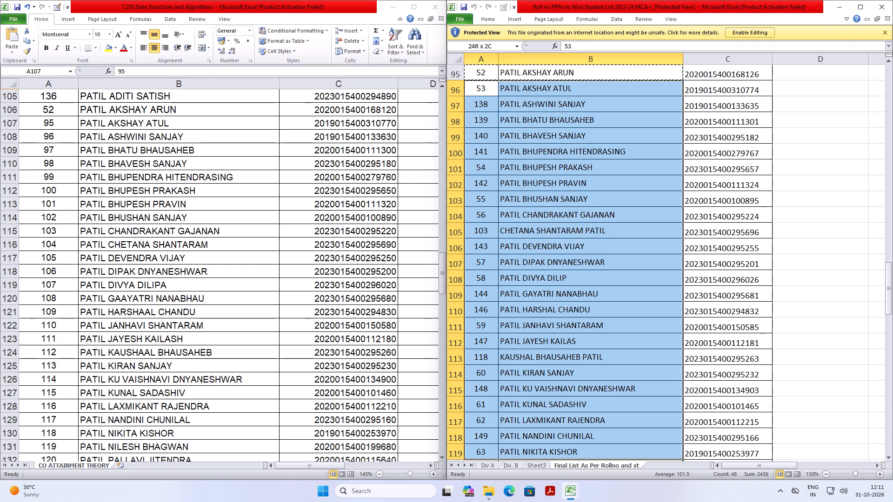
pyautogui.moveTo(568, 444); pyautogui.dragTo(568, 445)
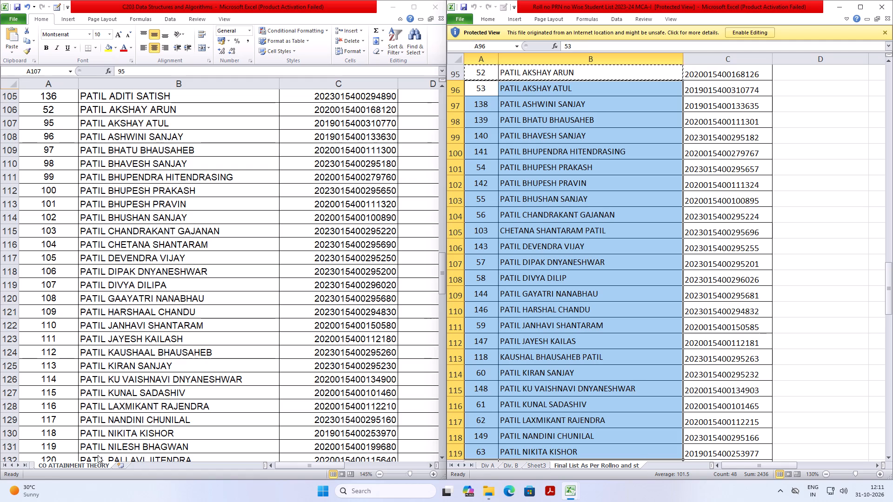
pyautogui.hotkey('ctrl', 'c')
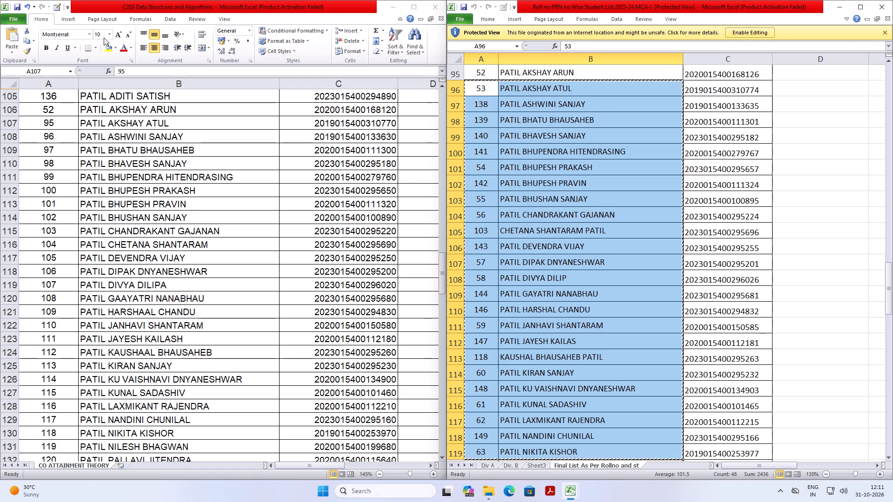
pyautogui.click(53, 119)
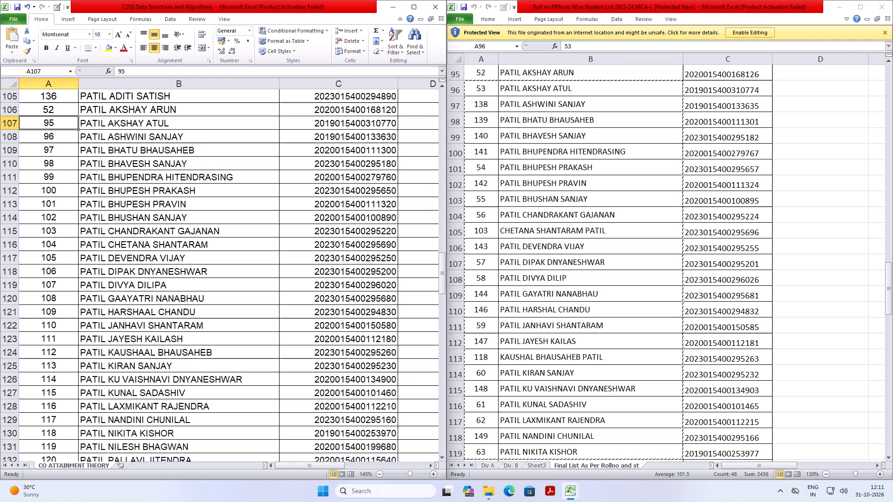
pyautogui.hotkey('ctrl', 'v')
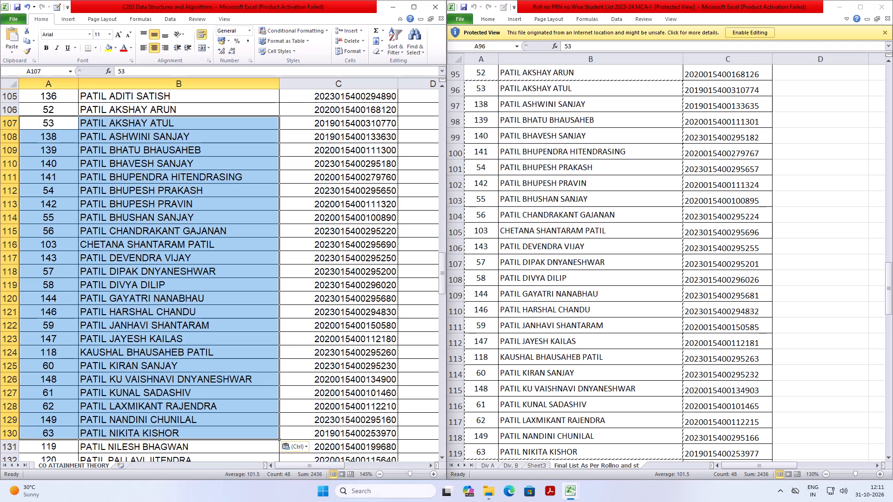
# Examine the C203 entries from row 131 onward, directly below the replaced block.
pyautogui.scroll(-4, 153, 373)
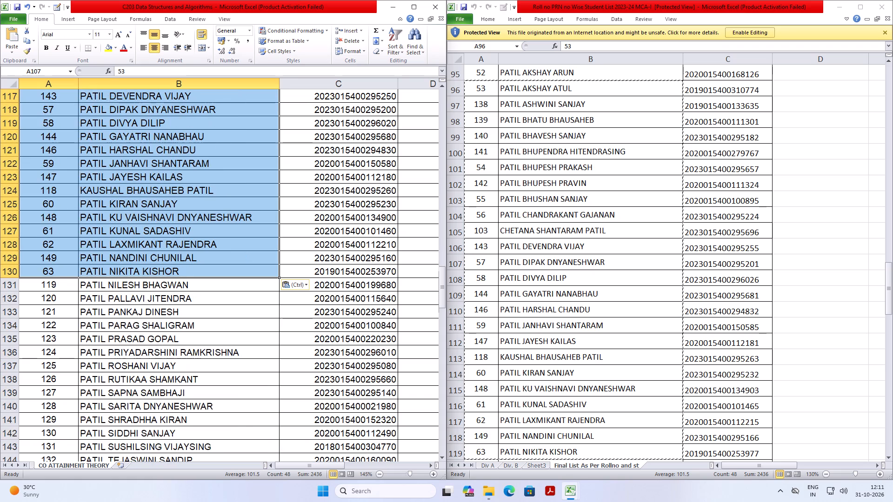
pyautogui.scroll(-1, 67, 280)
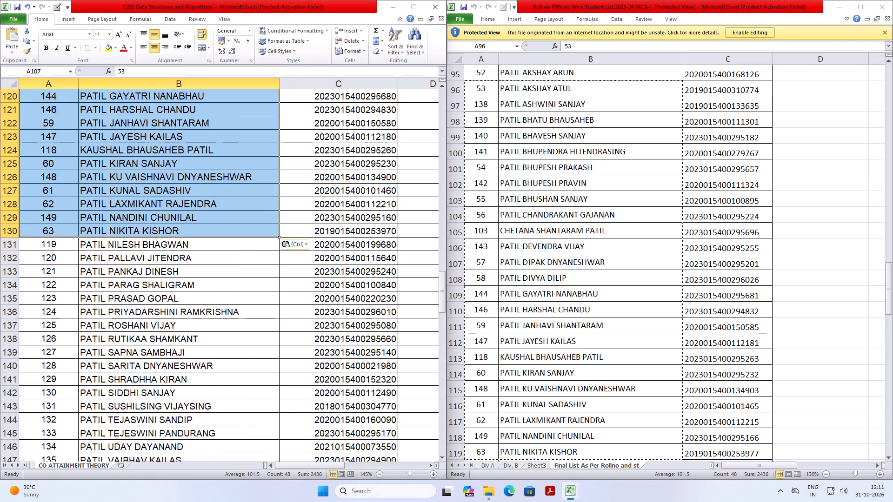
pyautogui.scroll(-3, 67, 280)
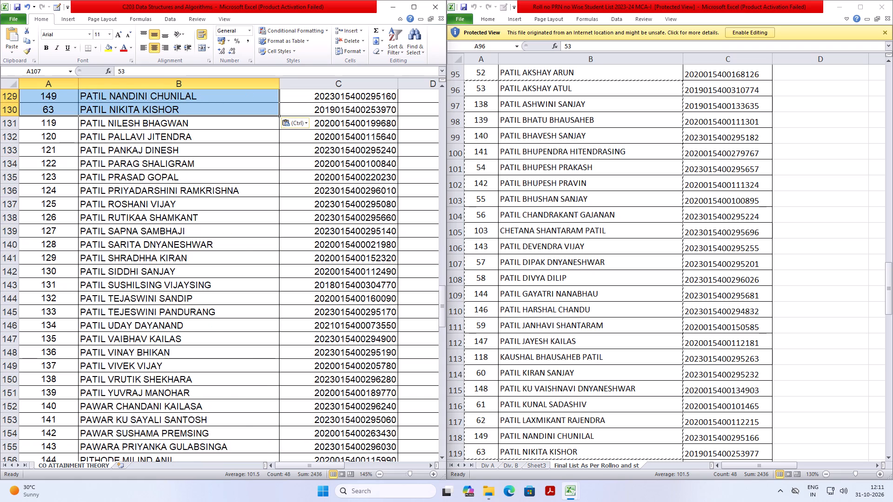
pyautogui.scroll(-1, 63, 130)
pyautogui.scroll(1, 63, 130)
pyautogui.click(63, 125)
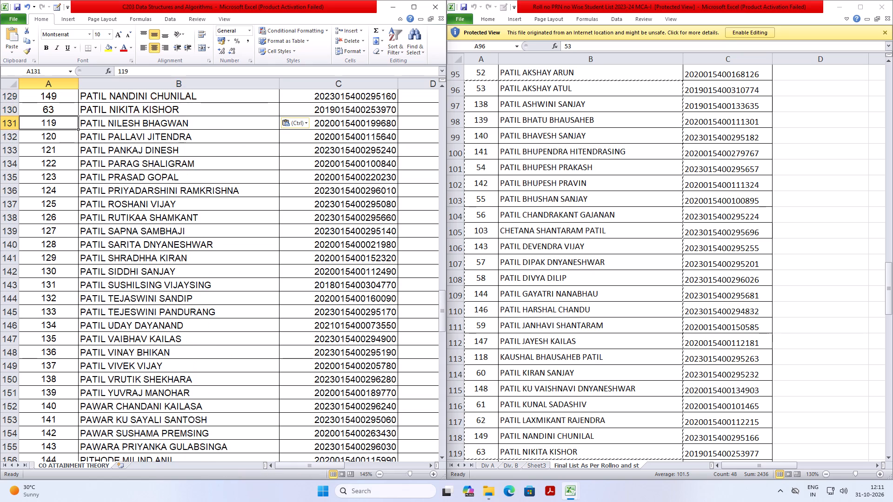
pyautogui.scroll(-1, 65, 123)
pyautogui.scroll(1, 65, 123)
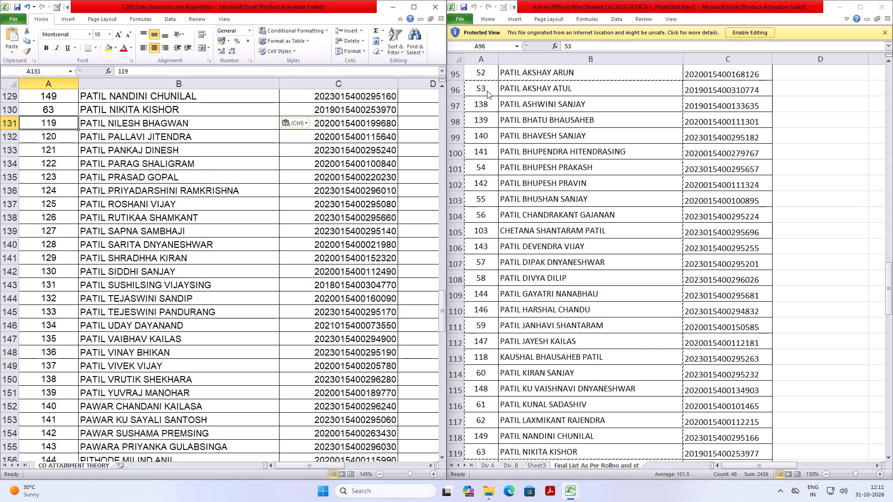
pyautogui.scroll(-2, 568, 202)
pyautogui.scroll(3, 568, 202)
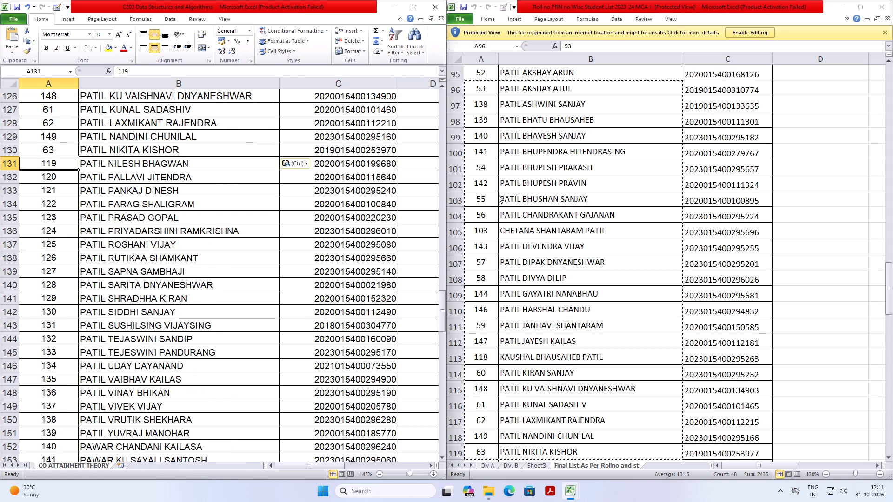
# Compare the Final List entries from row 120 onward with the C203 students starting at row 131.
pyautogui.click(563, 208)
pyautogui.scroll(-5, 563, 208)
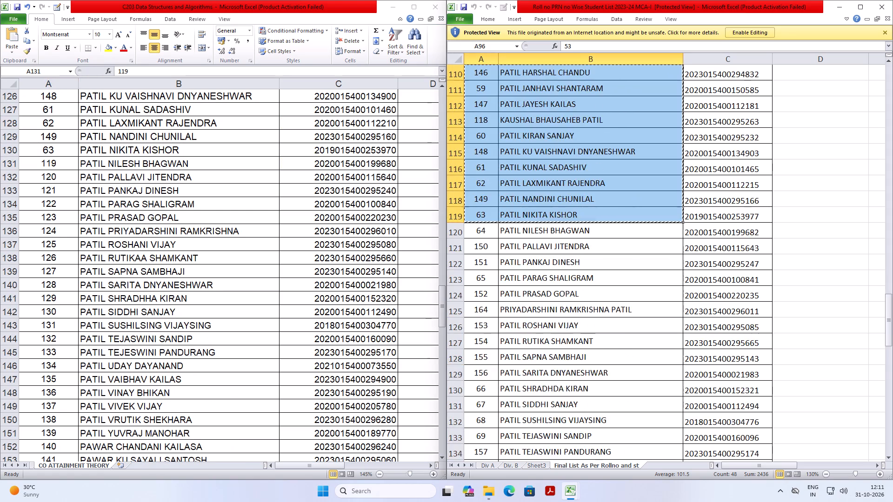
pyautogui.scroll(-4, 563, 208)
pyautogui.scroll(2, 563, 208)
pyautogui.scroll(-1, 563, 208)
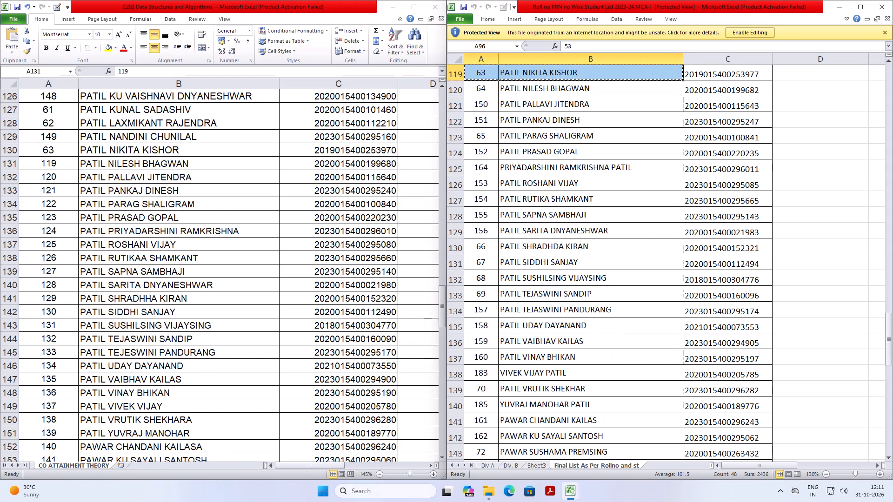
pyautogui.click(482, 90)
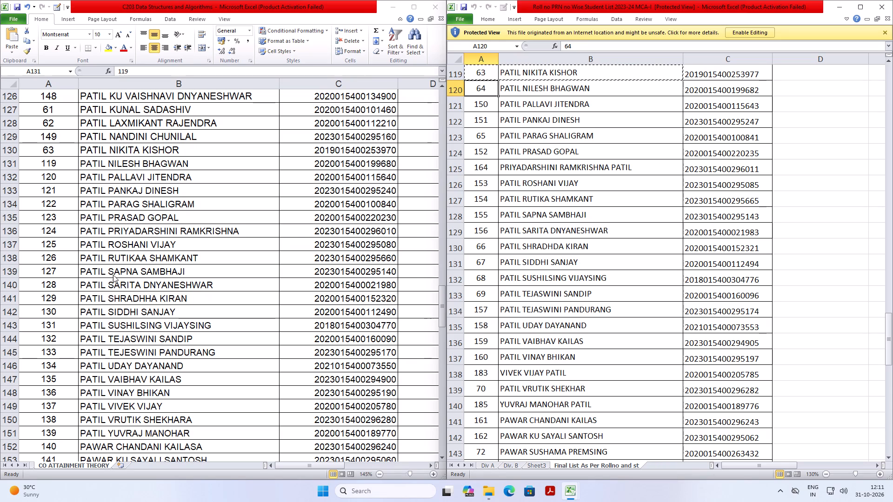
pyautogui.click(110, 213)
pyautogui.scroll(-1, 110, 213)
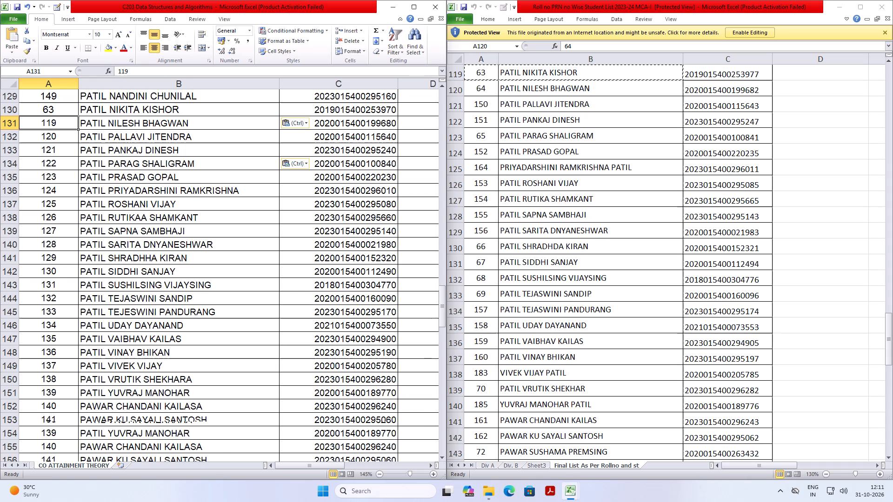
pyautogui.moveTo(67, 119); pyautogui.dragTo(80, 123)
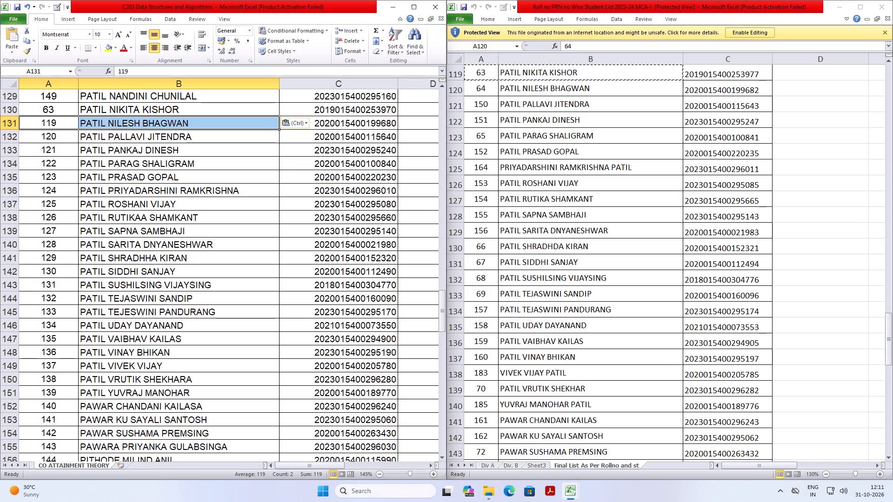
# Copy the roll numbers and names from rows 120 to 143 of the Final List over C203's rows 131 to 154, matching each student.
pyautogui.moveTo(485, 88); pyautogui.dragTo(561, 92)
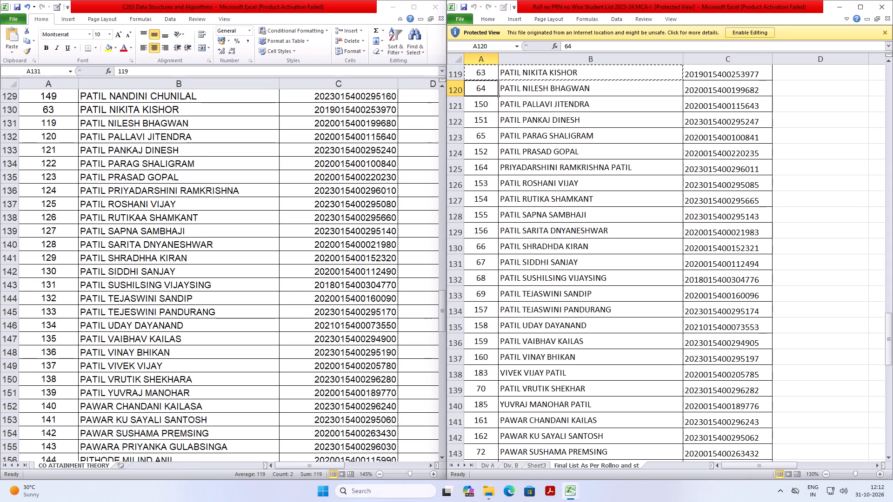
pyautogui.moveTo(488, 87); pyautogui.dragTo(497, 88)
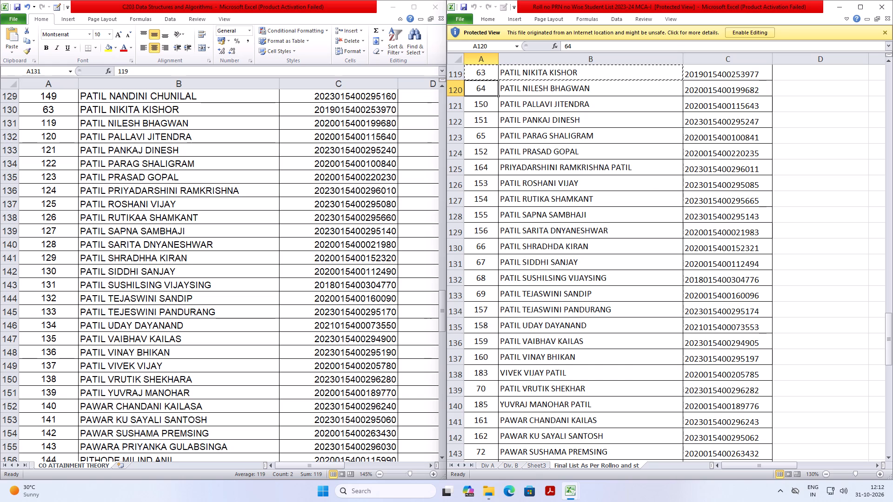
pyautogui.moveTo(488, 93); pyautogui.dragTo(578, 114)
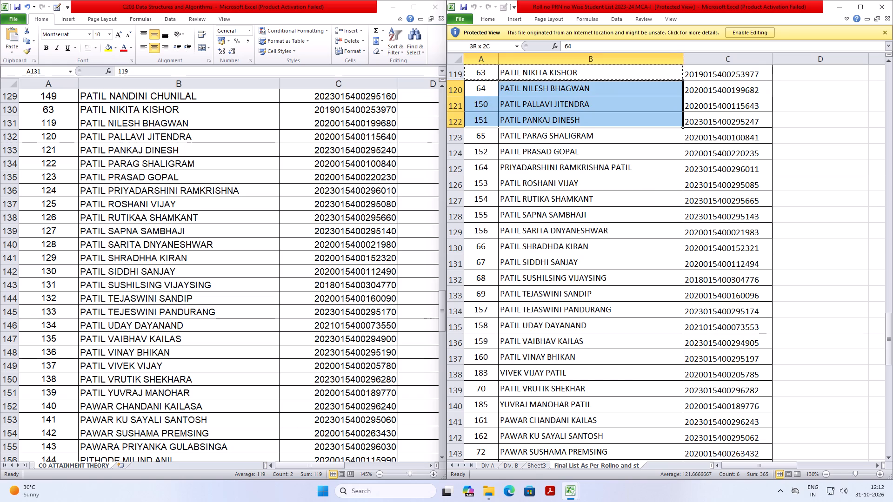
pyautogui.moveTo(578, 114); pyautogui.dragTo(580, 114)
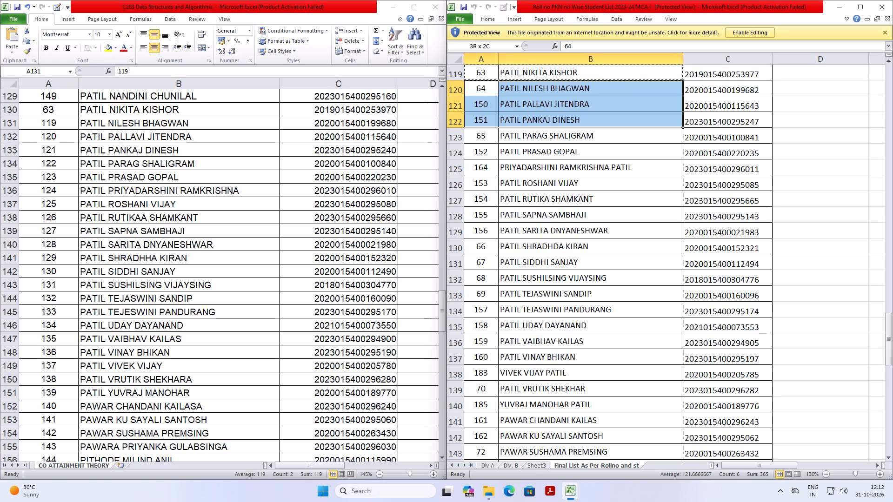
pyautogui.moveTo(580, 114); pyautogui.dragTo(580, 113)
pyautogui.moveTo(580, 113); pyautogui.dragTo(579, 150)
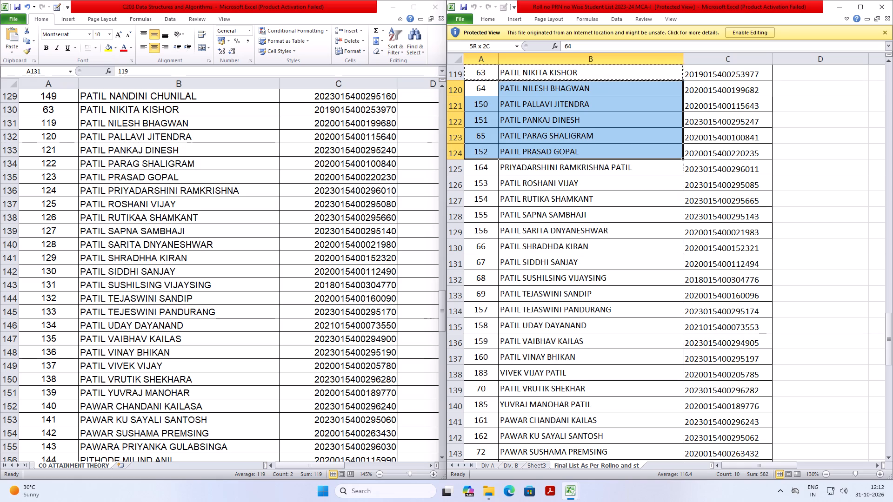
pyautogui.moveTo(579, 150); pyautogui.dragTo(581, 198)
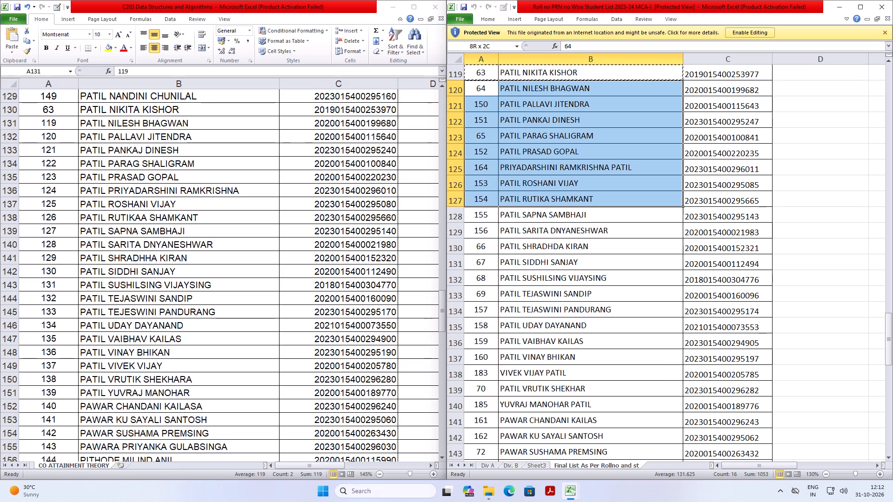
pyautogui.moveTo(581, 198); pyautogui.dragTo(583, 205)
pyautogui.moveTo(583, 205); pyautogui.dragTo(583, 237)
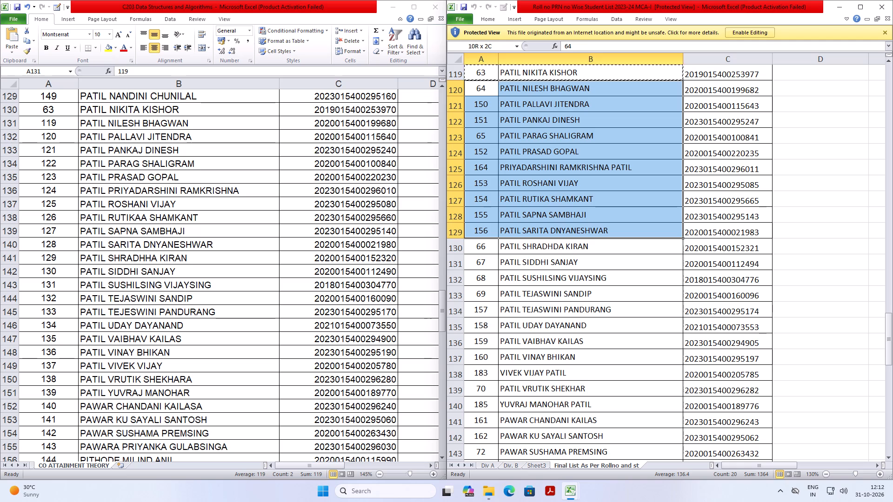
pyautogui.moveTo(583, 237); pyautogui.dragTo(585, 244)
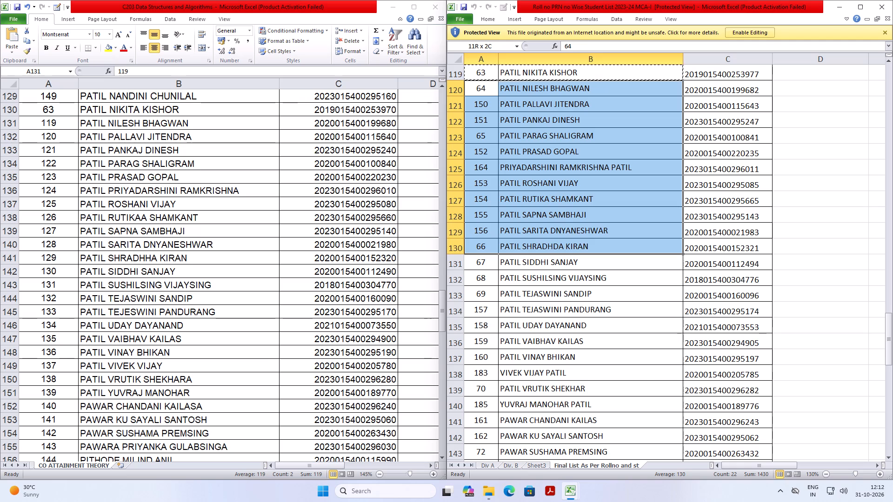
pyautogui.moveTo(585, 244); pyautogui.dragTo(585, 291)
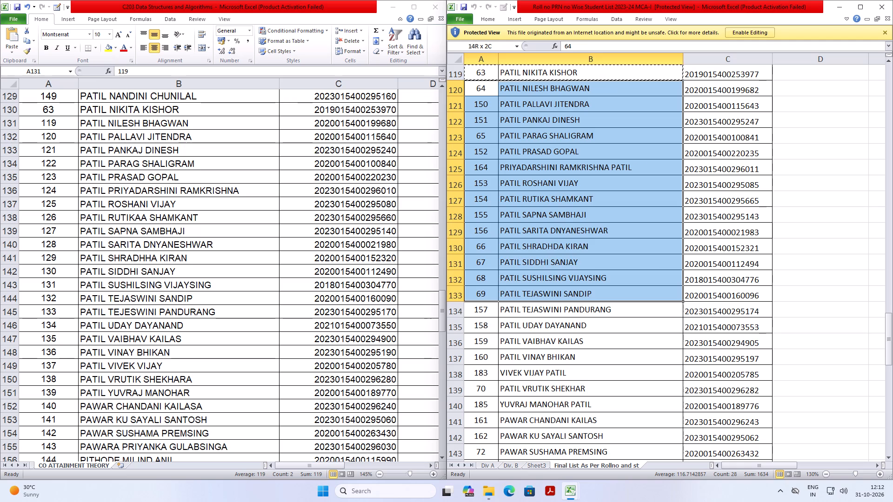
pyautogui.moveTo(585, 291); pyautogui.dragTo(585, 304)
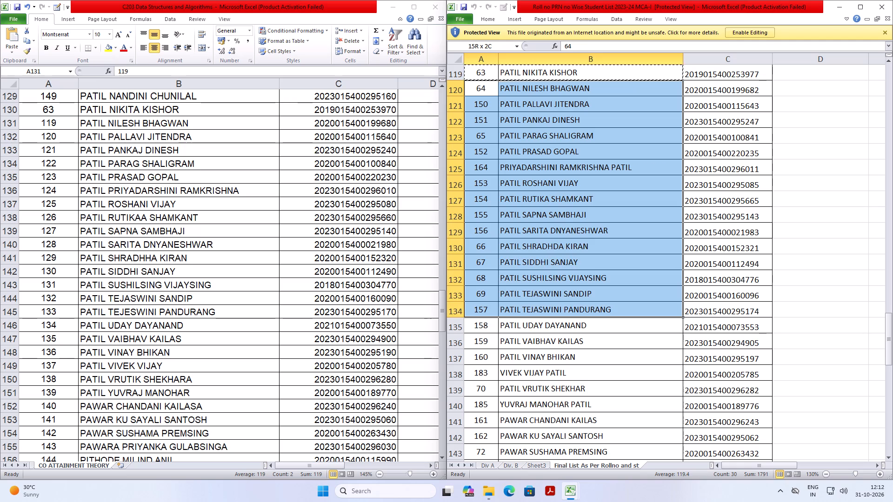
pyautogui.moveTo(585, 304); pyautogui.dragTo(586, 315)
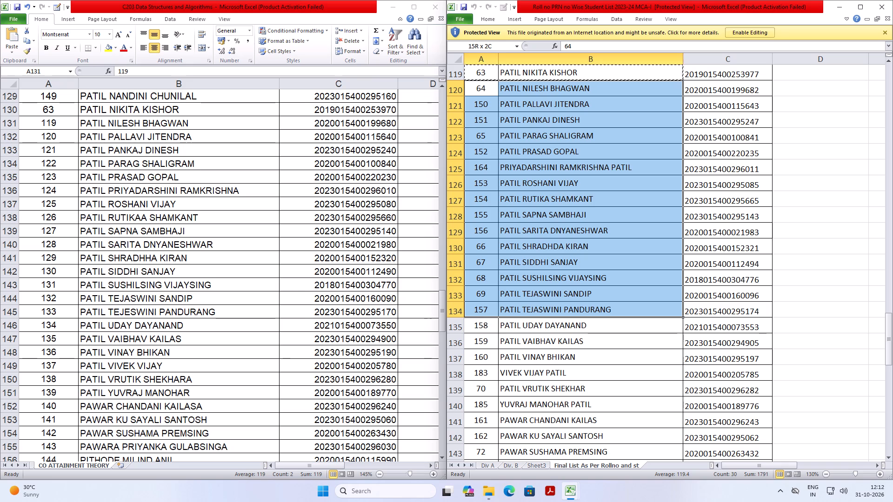
pyautogui.moveTo(586, 315); pyautogui.dragTo(588, 368)
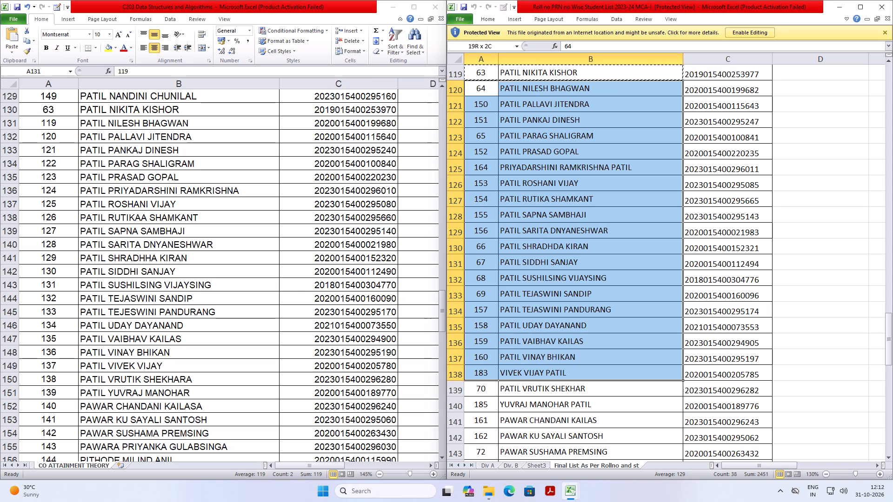
pyautogui.moveTo(588, 368); pyautogui.dragTo(588, 382)
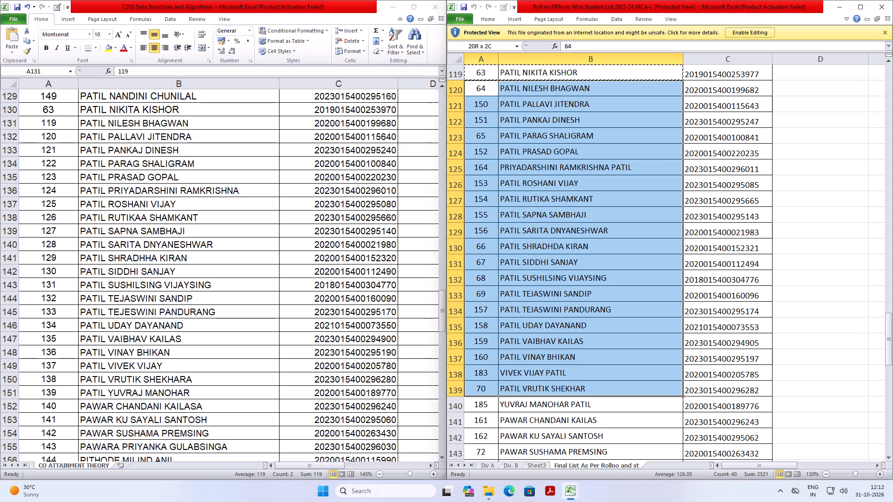
pyautogui.moveTo(588, 382); pyautogui.dragTo(586, 438)
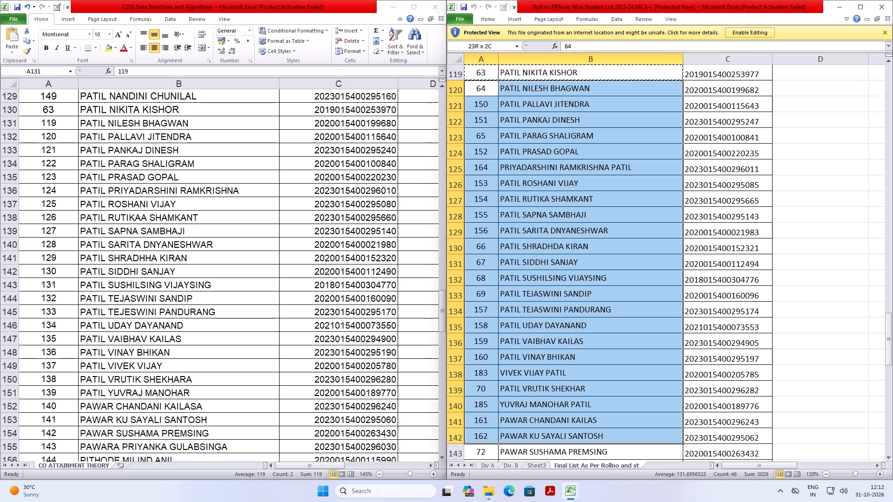
pyautogui.moveTo(586, 438); pyautogui.dragTo(586, 444)
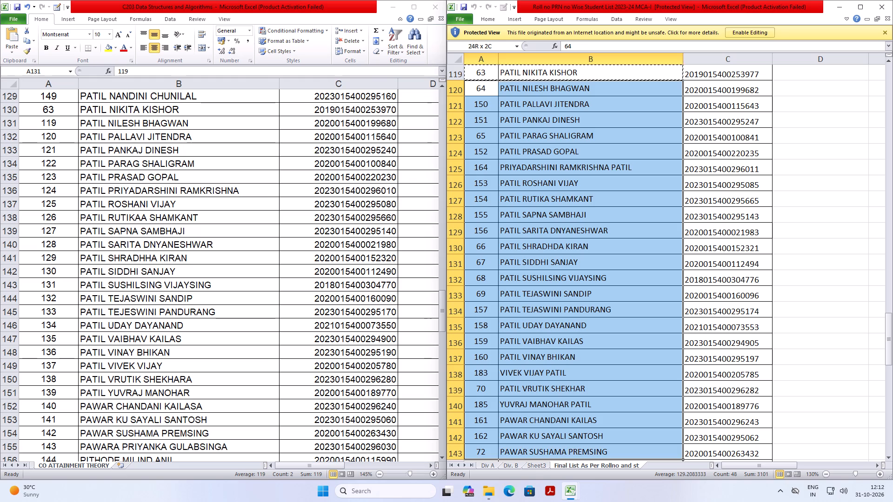
pyautogui.moveTo(586, 444); pyautogui.dragTo(587, 445)
pyautogui.hotkey('ctrl', 'c')
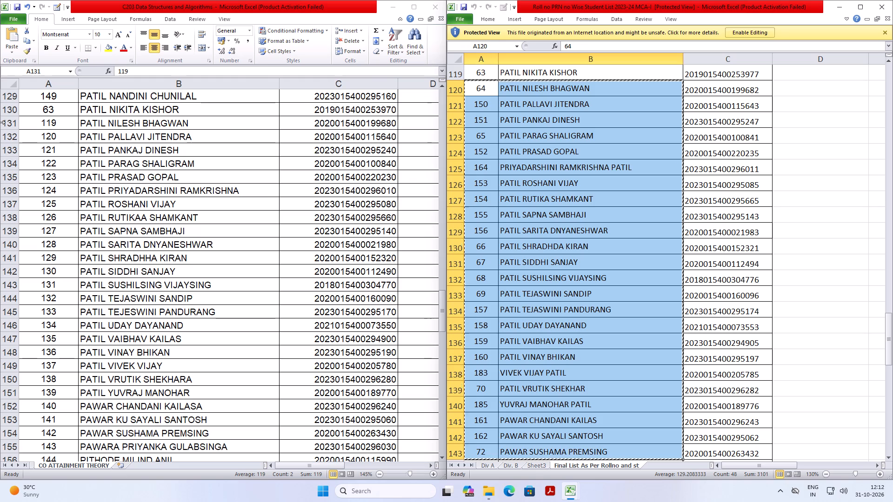
pyautogui.click(60, 124)
pyautogui.click(60, 124)
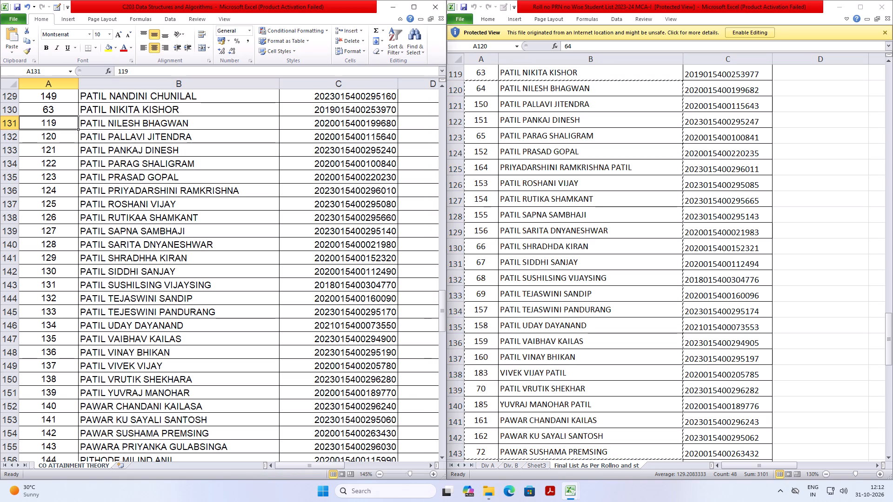
pyautogui.hotkey('ctrl', 'v')
# Check the pasted entries in C203 rows 131 to 154 and save the workbook.
pyautogui.scroll(-1, 110, 155)
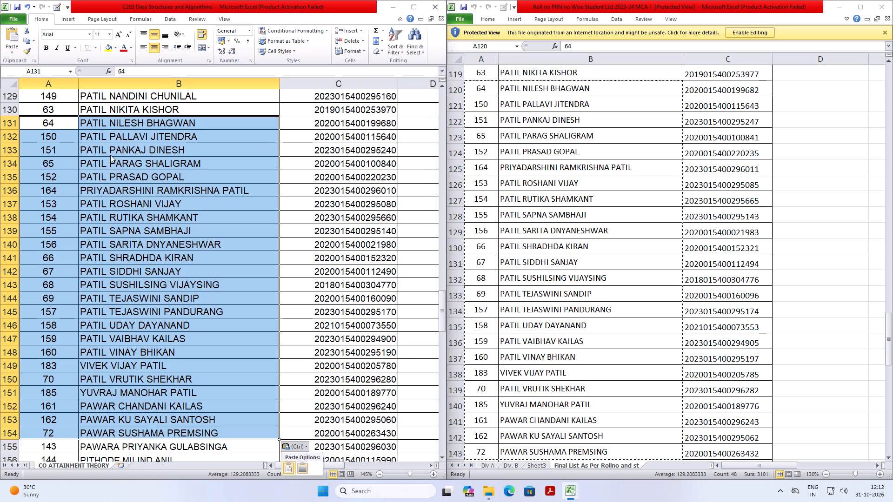
pyautogui.click(137, 219)
pyautogui.click(57, 285)
pyautogui.scroll(-1, 58, 284)
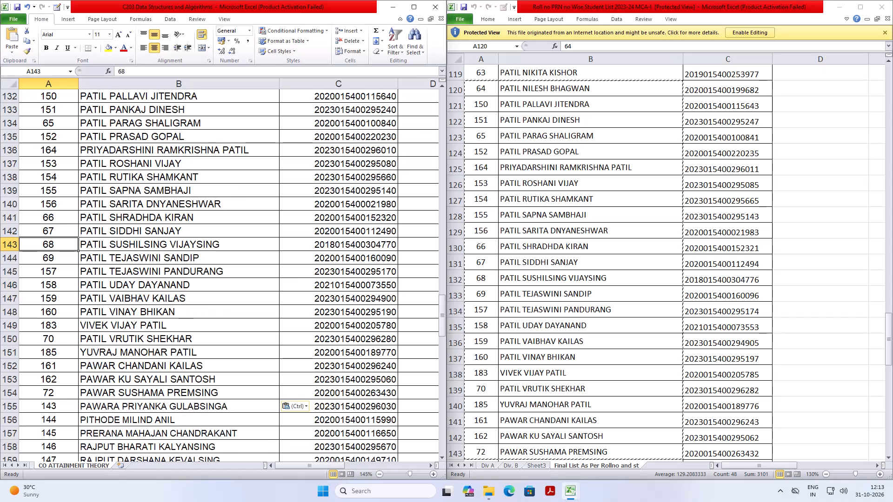
pyautogui.hotkey('ctrl', 's')
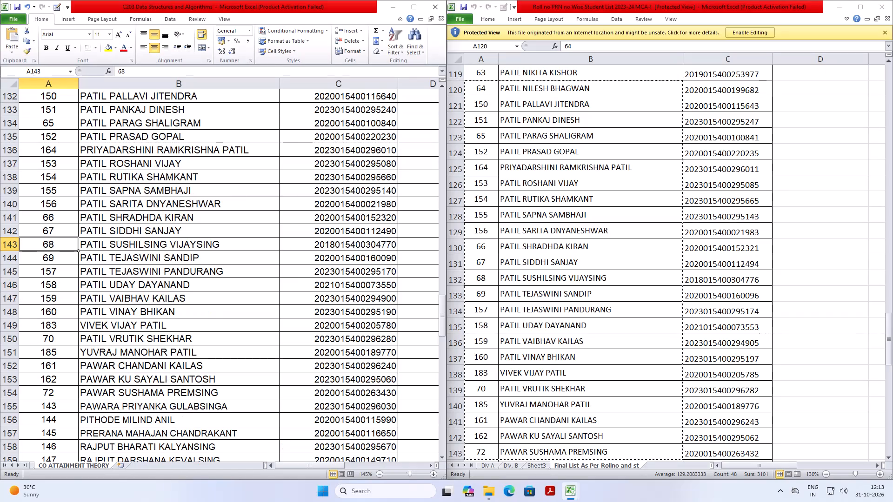
# Compare the C203 students from row 155 onward with the Final List entries from row 144 onward.
pyautogui.scroll(-2, 69, 292)
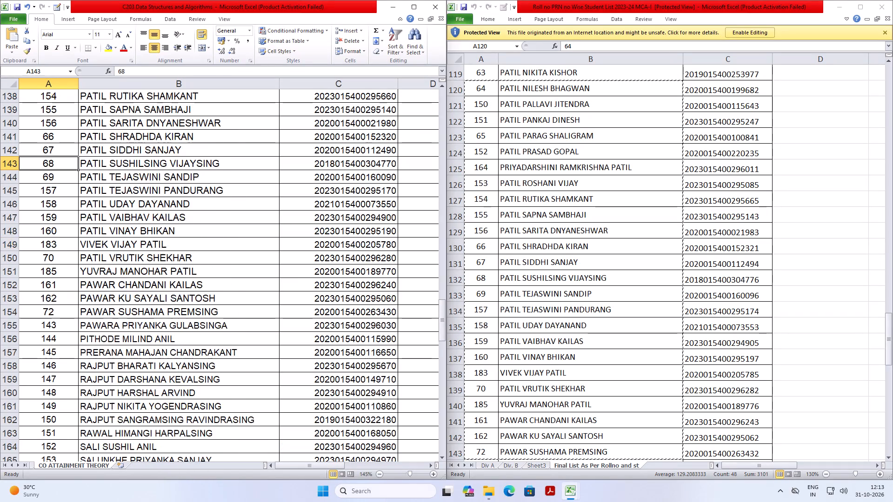
pyautogui.scroll(-2, 69, 292)
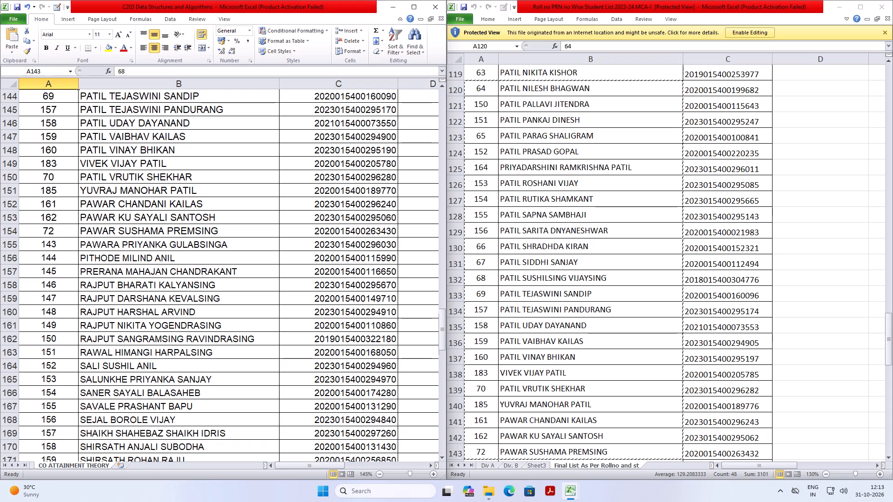
pyautogui.scroll(1, 118, 137)
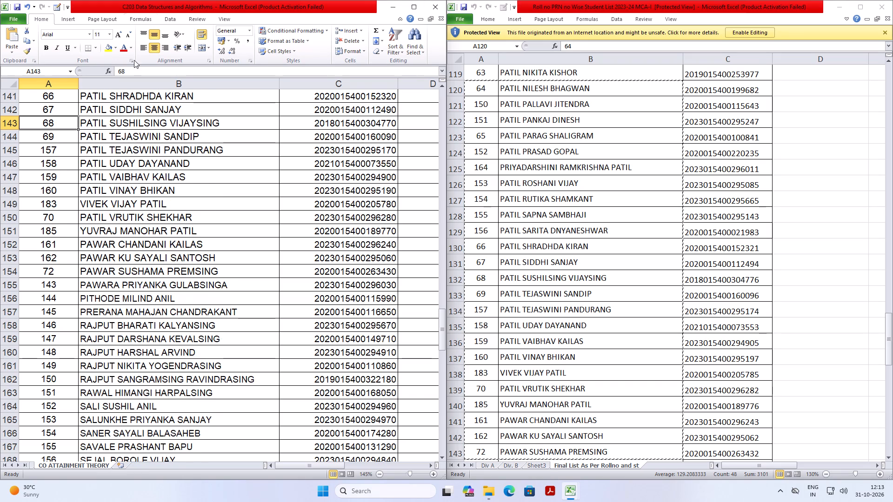
pyautogui.scroll(1, 124, 192)
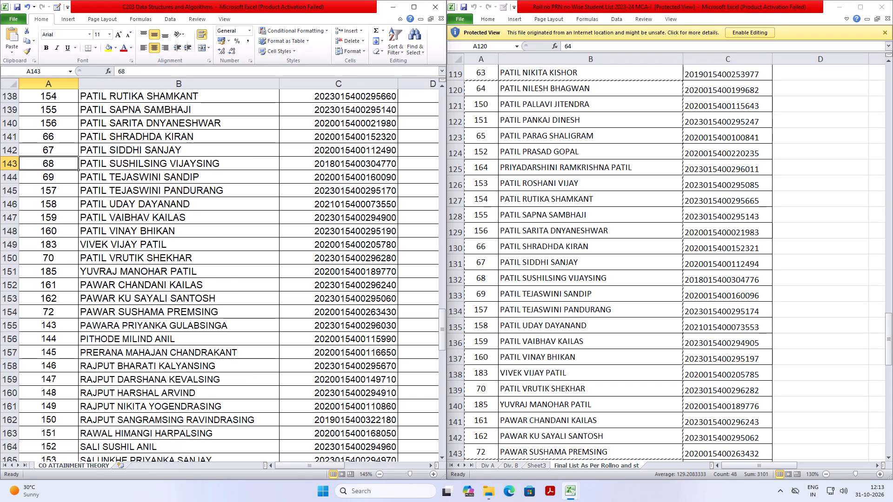
pyautogui.click(658, 262)
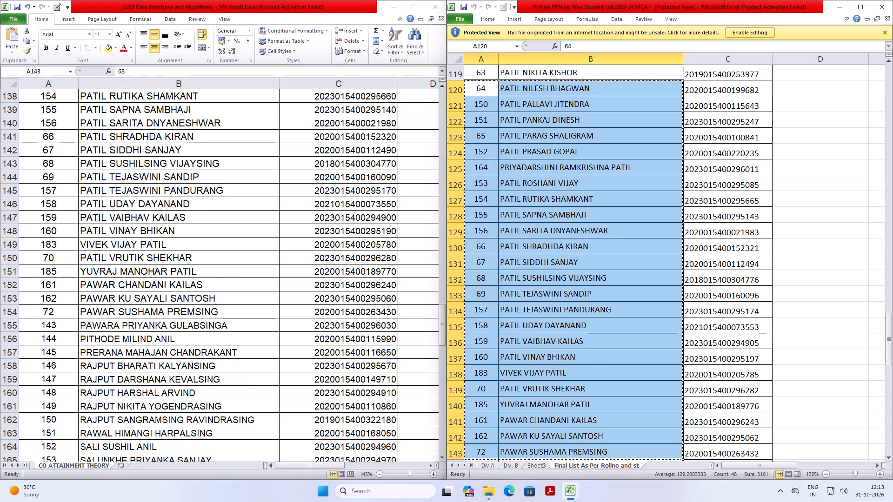
pyautogui.scroll(-4, 632, 267)
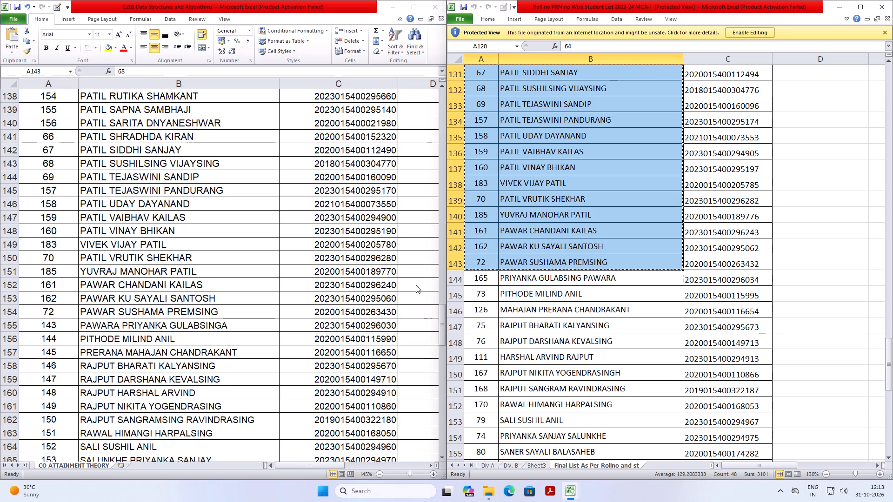
pyautogui.click(167, 346)
pyautogui.click(167, 346)
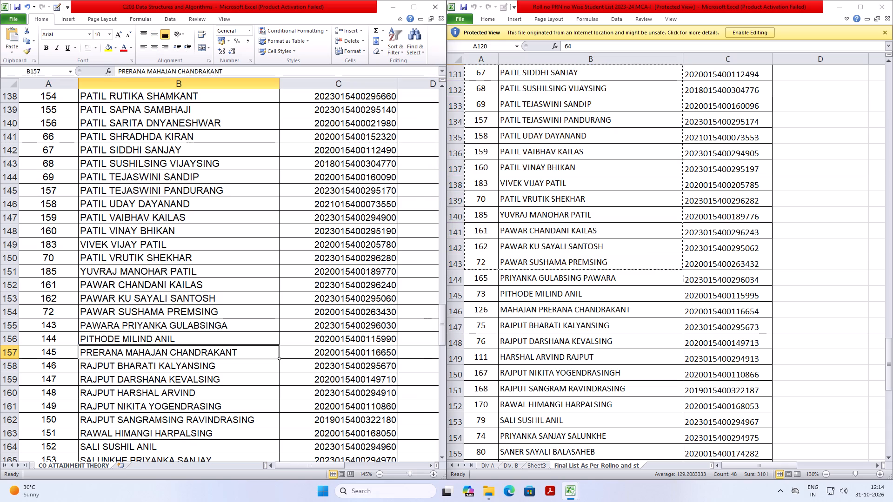
pyautogui.click(72, 333)
pyautogui.click(71, 326)
pyautogui.scroll(-2, 71, 326)
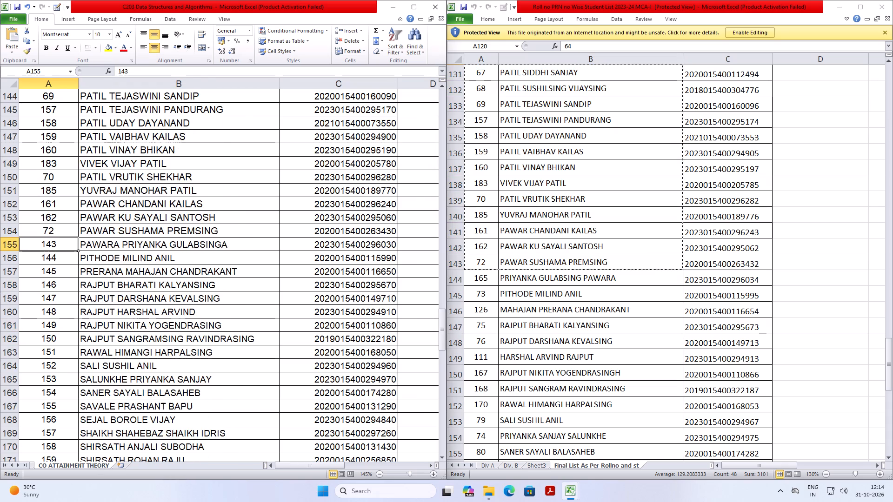
pyautogui.scroll(-4, 71, 326)
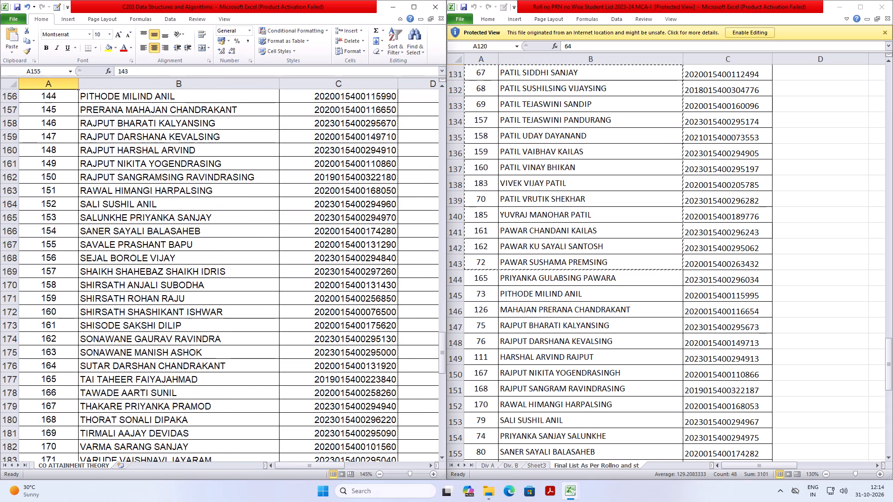
pyautogui.scroll(1, 71, 326)
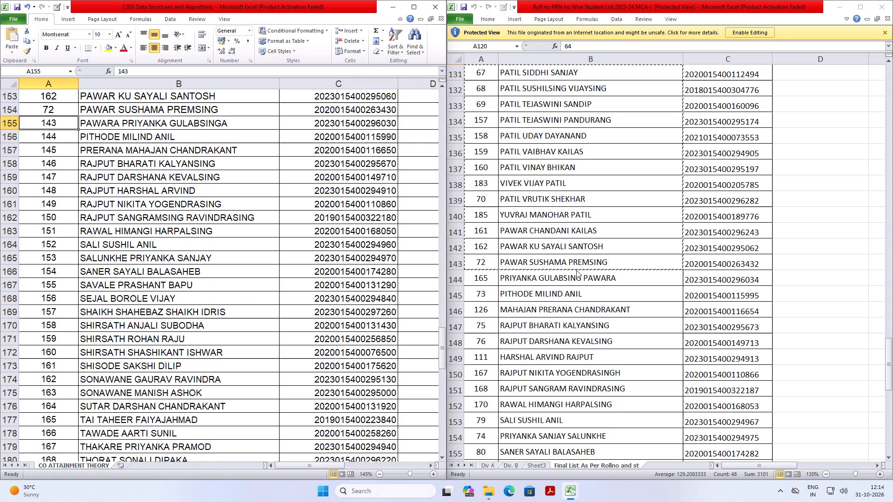
# Select the roll numbers and names in rows 144 to 161 of the Final List, matching each student against C203's rows 155 to 172.
pyautogui.click(506, 287)
pyautogui.scroll(-2, 521, 291)
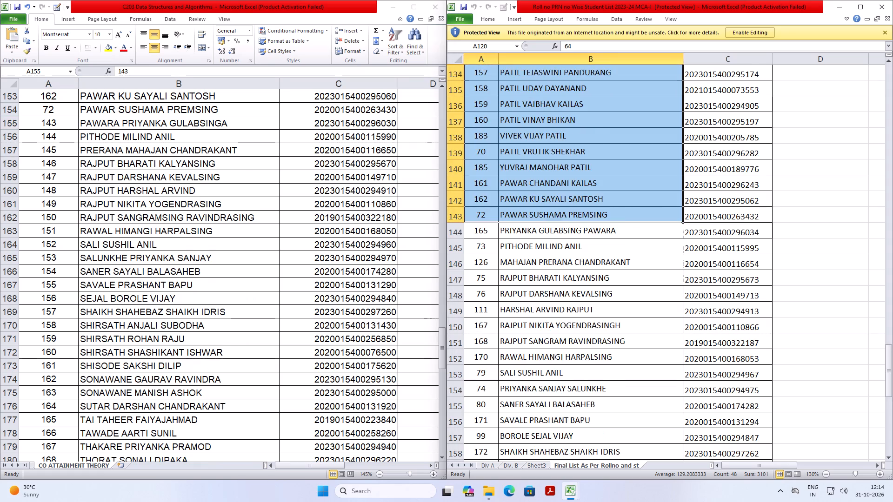
pyautogui.scroll(-2, 521, 291)
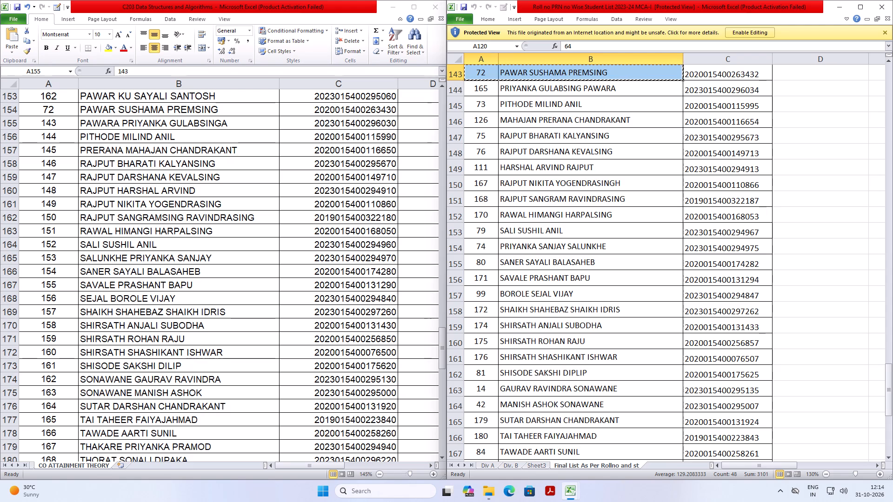
pyautogui.moveTo(491, 92); pyautogui.dragTo(508, 97)
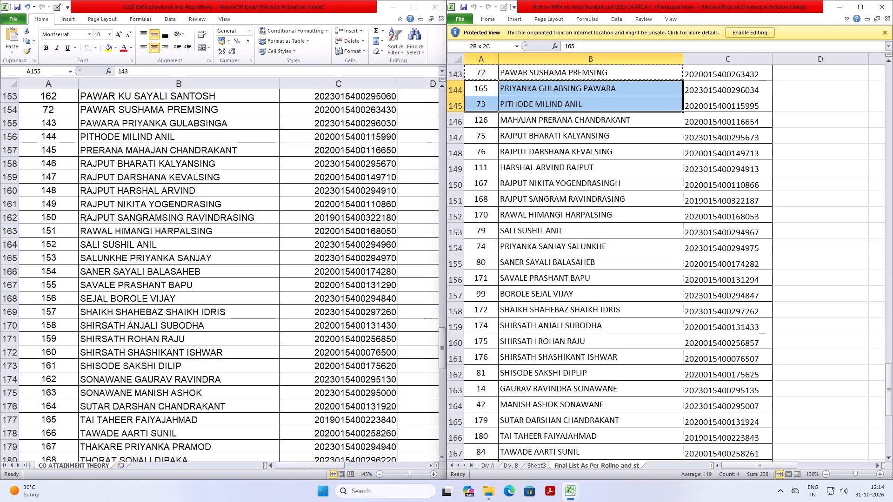
pyautogui.moveTo(508, 97); pyautogui.dragTo(509, 97)
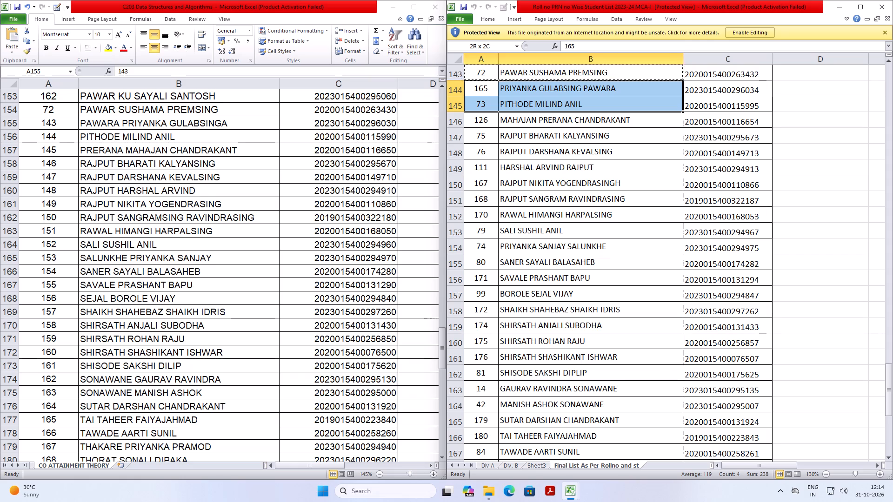
pyautogui.moveTo(509, 97); pyautogui.dragTo(515, 111)
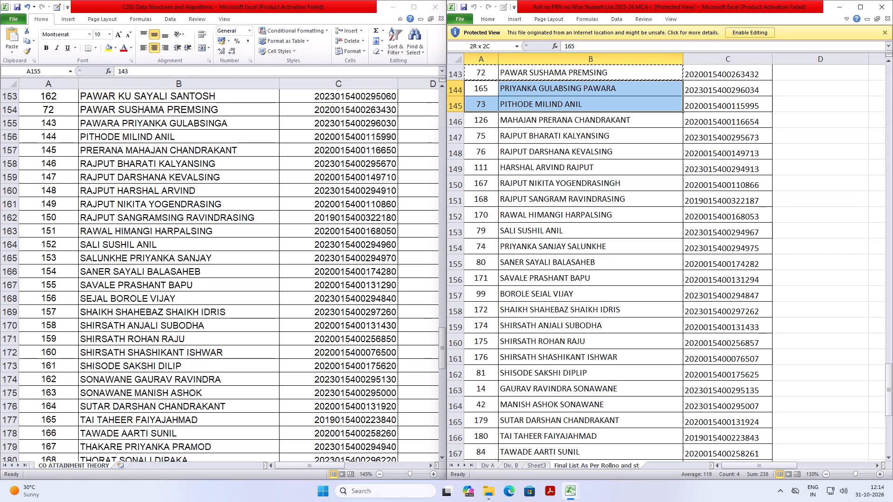
pyautogui.moveTo(515, 111); pyautogui.dragTo(521, 134)
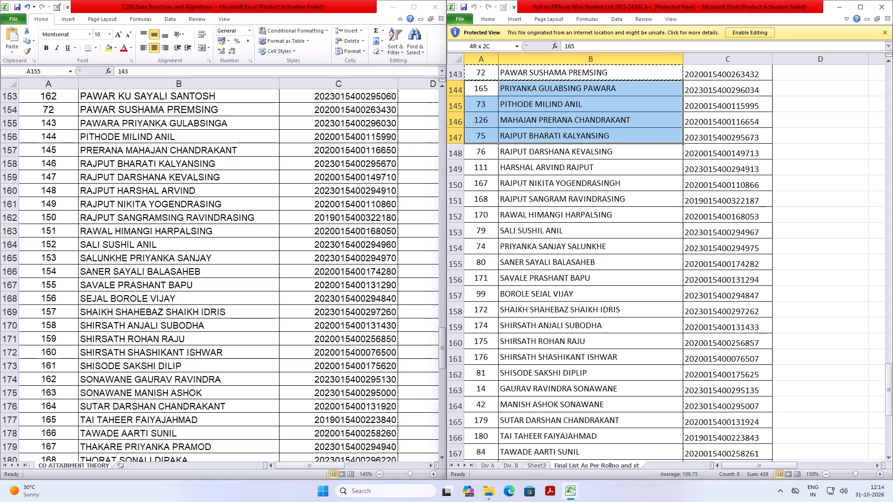
pyautogui.moveTo(521, 134); pyautogui.dragTo(529, 142)
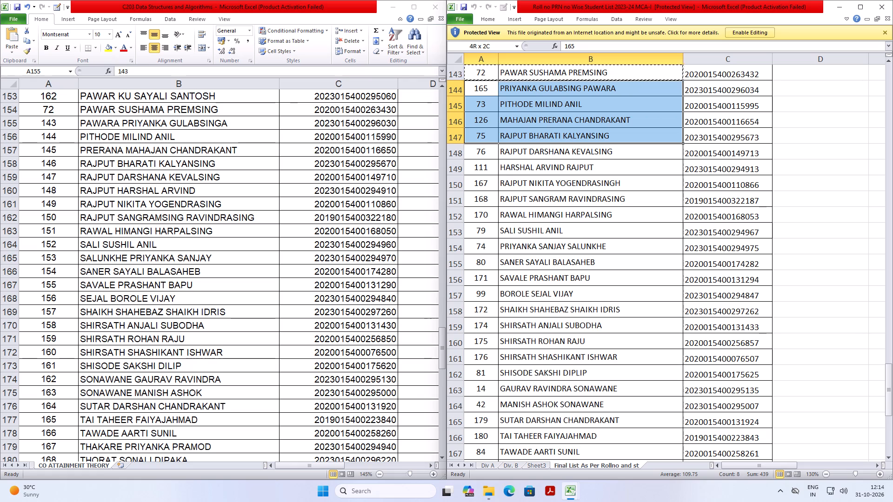
pyautogui.moveTo(529, 142); pyautogui.dragTo(533, 143)
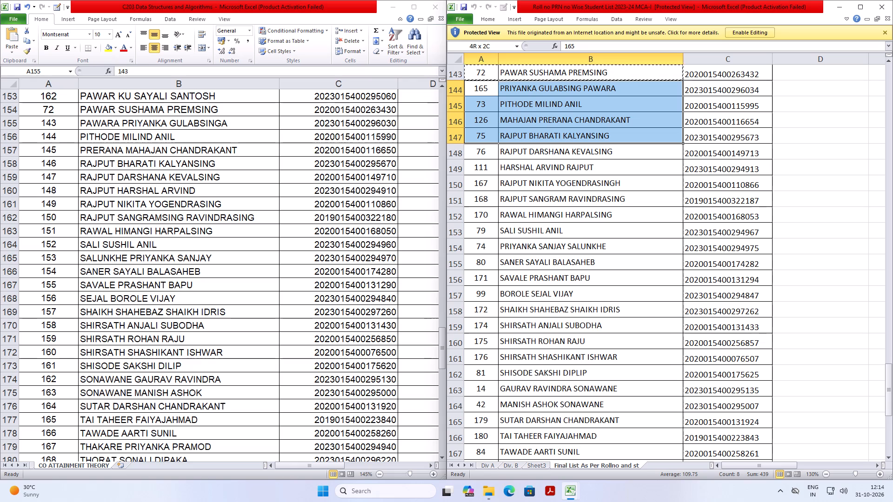
pyautogui.moveTo(533, 143); pyautogui.dragTo(533, 156)
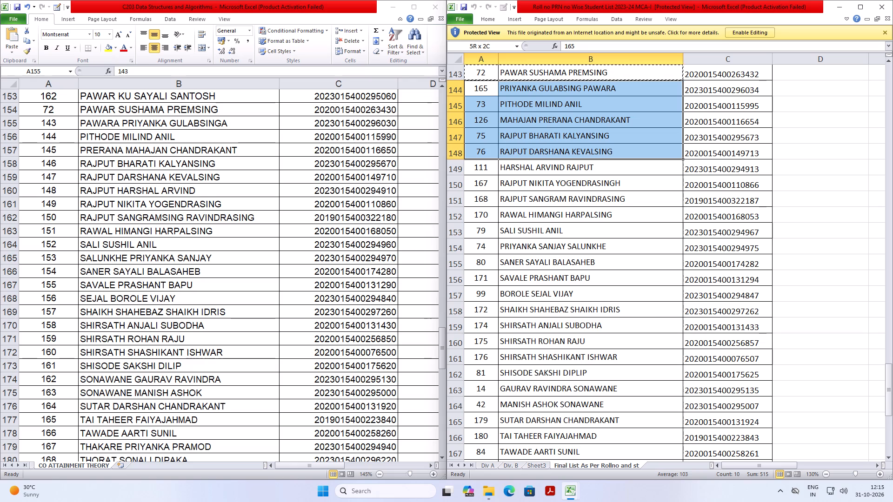
pyautogui.moveTo(533, 156); pyautogui.dragTo(534, 169)
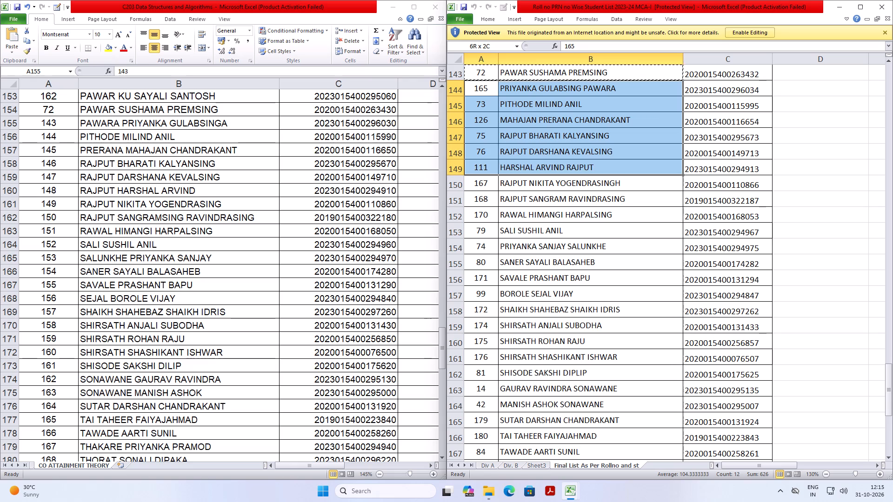
pyautogui.moveTo(534, 169); pyautogui.dragTo(537, 198)
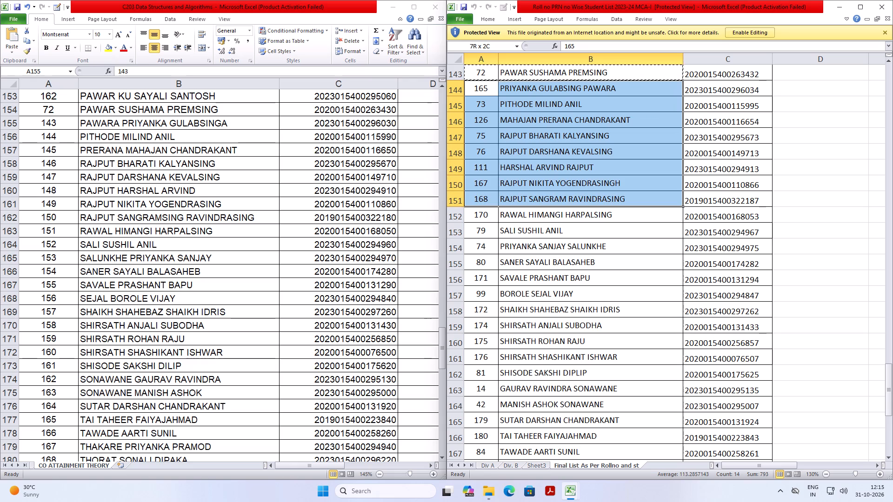
pyautogui.moveTo(537, 198); pyautogui.dragTo(537, 200)
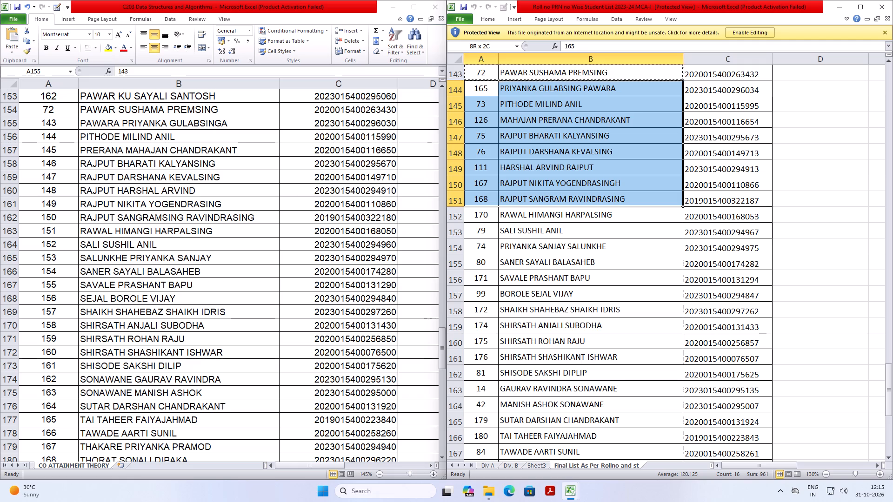
pyautogui.moveTo(537, 200); pyautogui.dragTo(539, 214)
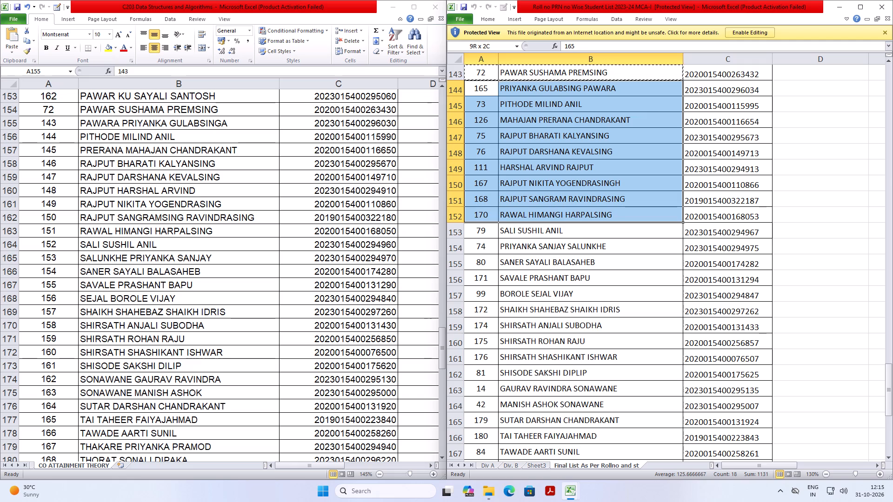
pyautogui.moveTo(539, 214); pyautogui.dragTo(540, 217)
pyautogui.moveTo(540, 217); pyautogui.dragTo(542, 242)
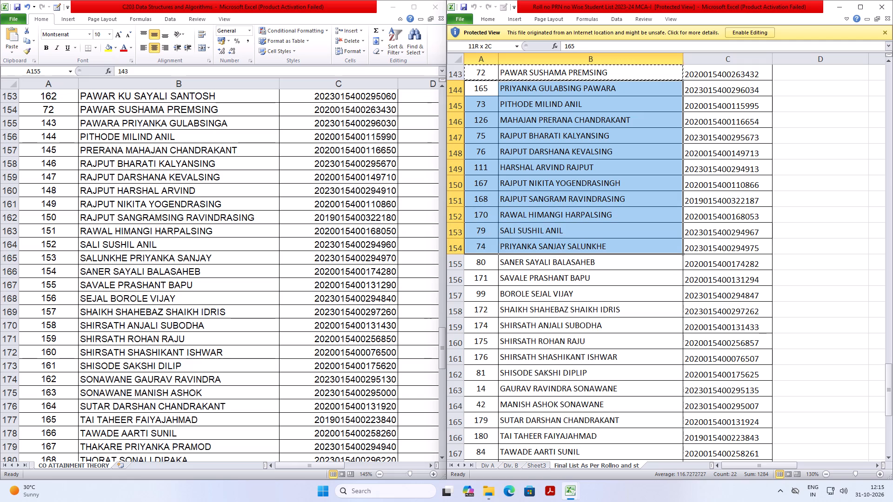
pyautogui.moveTo(542, 242); pyautogui.dragTo(542, 258)
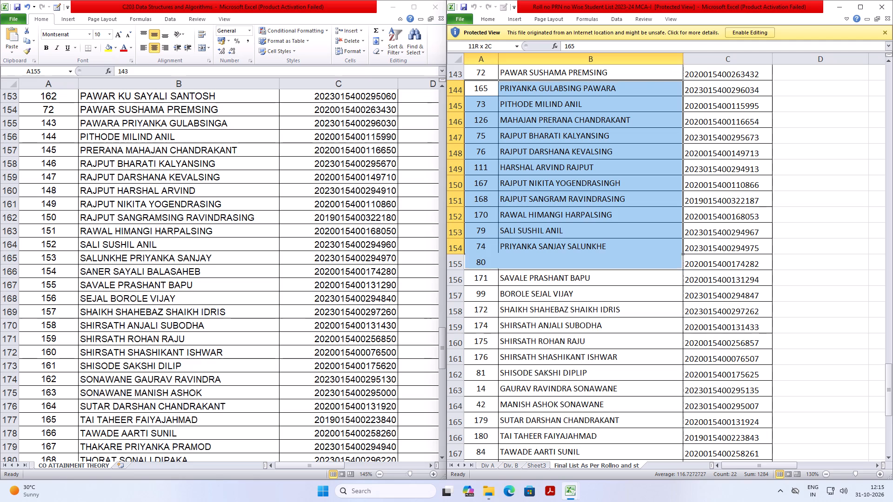
pyautogui.moveTo(542, 258); pyautogui.dragTo(544, 258)
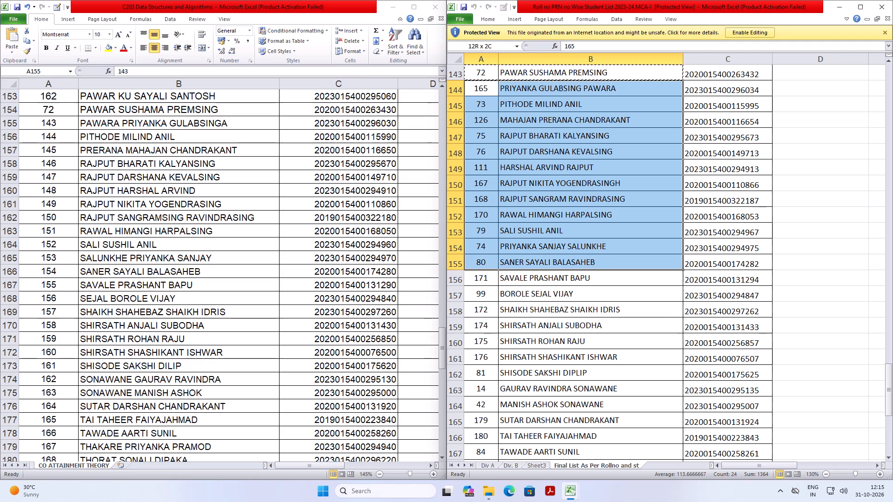
pyautogui.moveTo(544, 258); pyautogui.dragTo(550, 262)
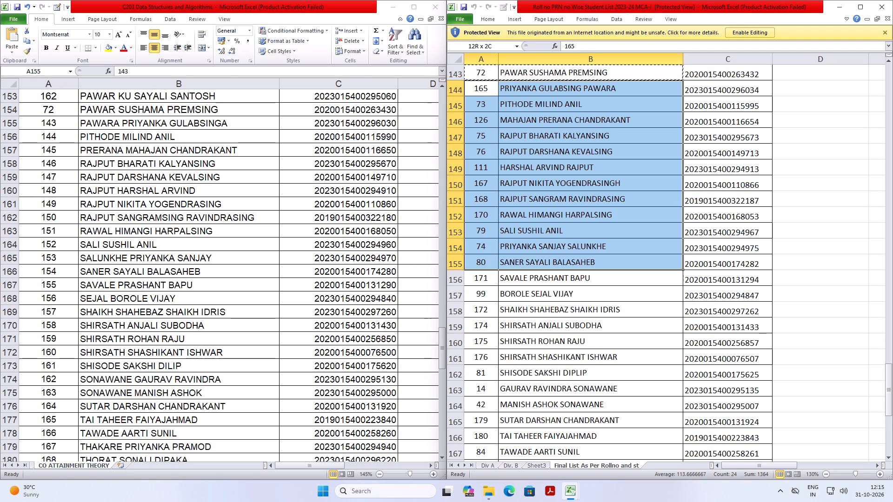
pyautogui.moveTo(550, 262); pyautogui.dragTo(551, 277)
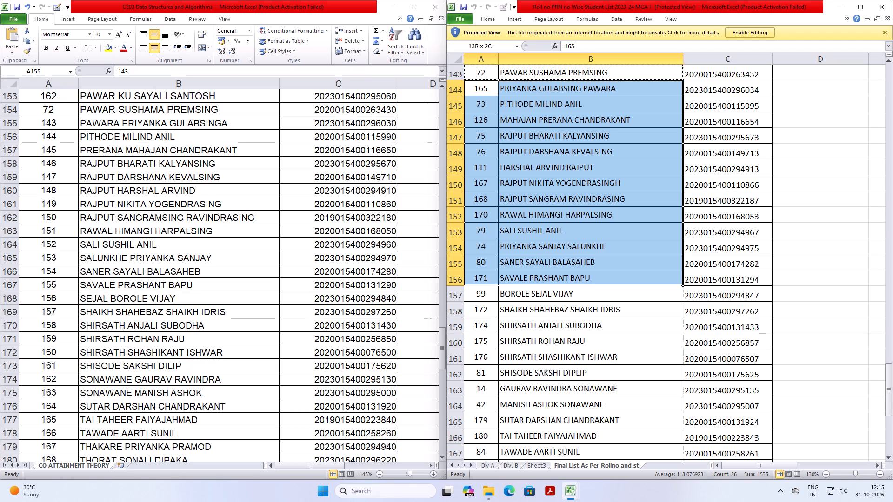
pyautogui.moveTo(551, 277); pyautogui.dragTo(551, 302)
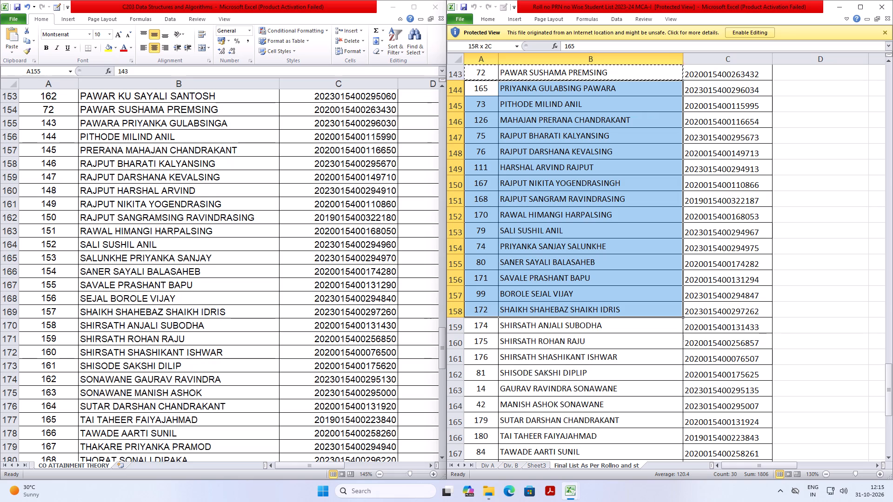
pyautogui.moveTo(551, 302); pyautogui.dragTo(551, 319)
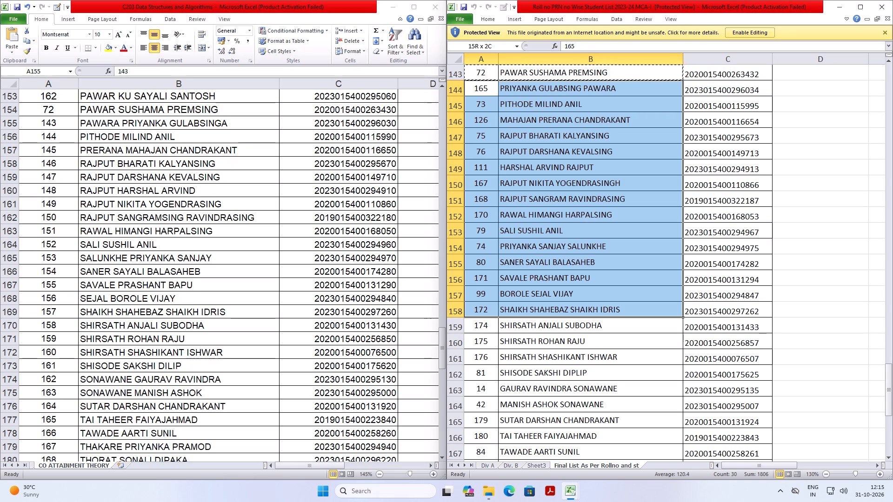
pyautogui.moveTo(551, 319); pyautogui.dragTo(551, 325)
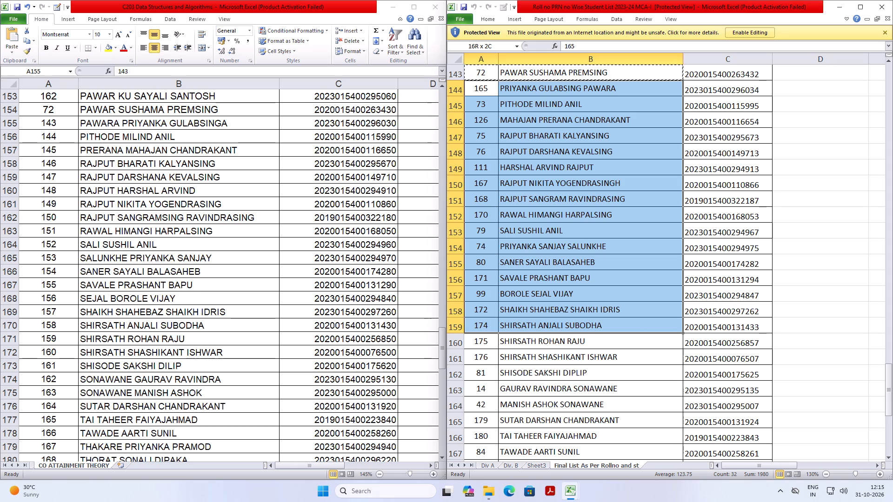
pyautogui.moveTo(551, 325); pyautogui.dragTo(553, 337)
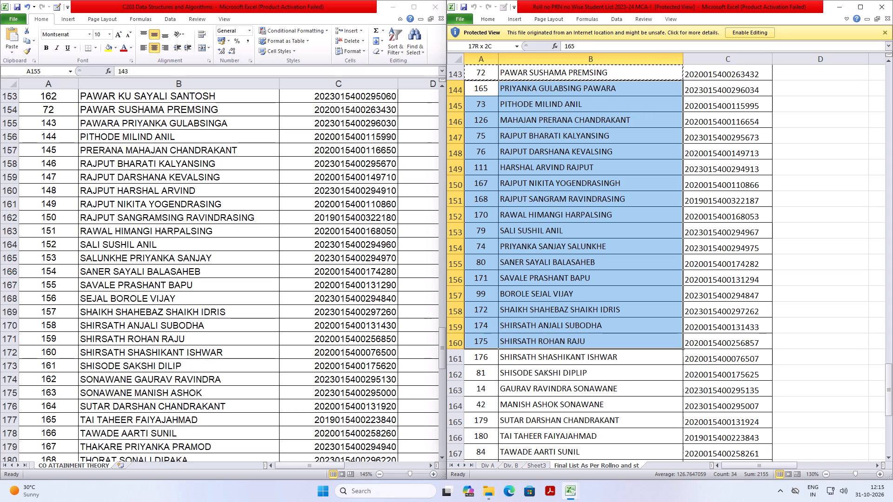
pyautogui.moveTo(553, 337); pyautogui.dragTo(555, 338)
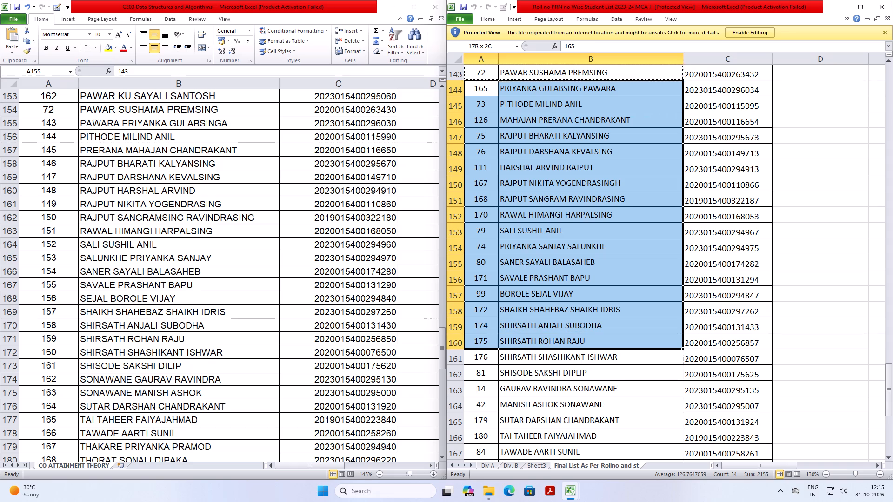
pyautogui.moveTo(555, 338); pyautogui.dragTo(555, 338)
pyautogui.moveTo(555, 338); pyautogui.dragTo(556, 338)
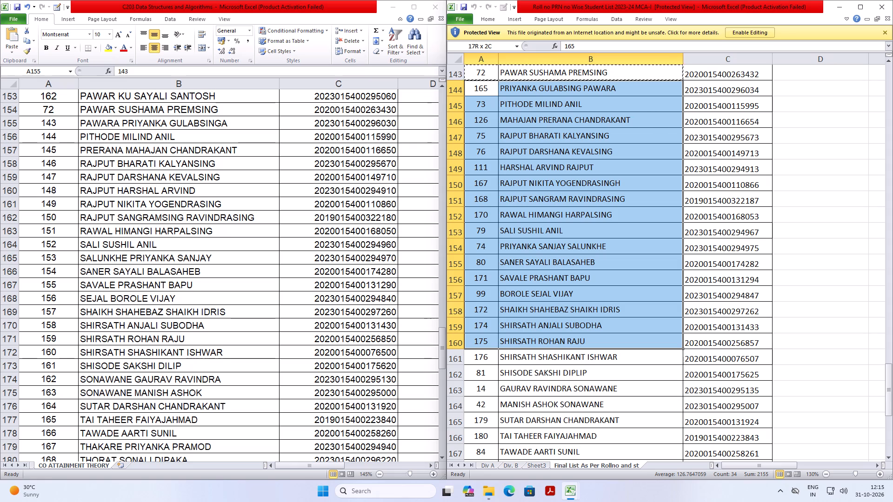
pyautogui.moveTo(556, 338); pyautogui.dragTo(558, 354)
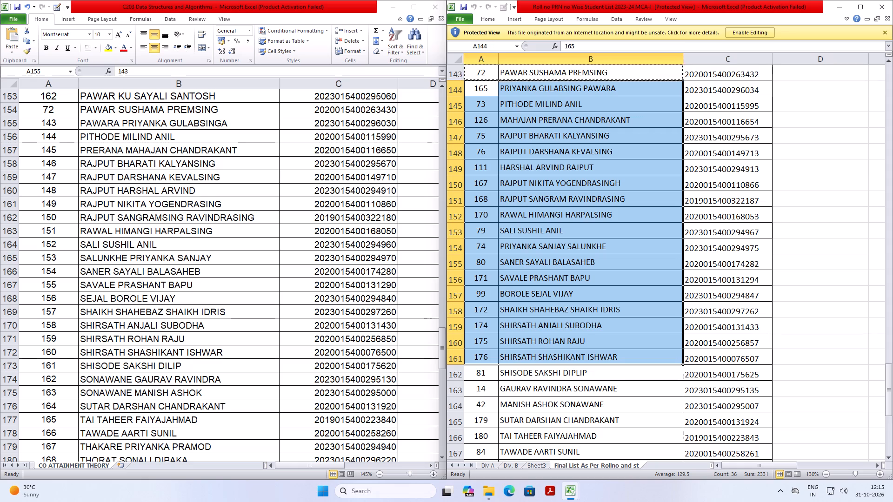
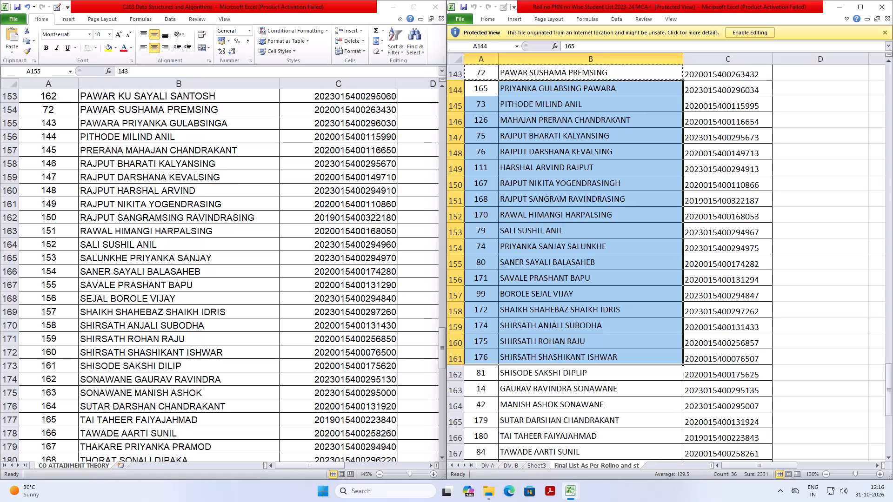
# Copy the roll numbers and names from rows 144 to 167 of the Final List over C203's rows 155 to 178, matching each student.
pyautogui.click(484, 357)
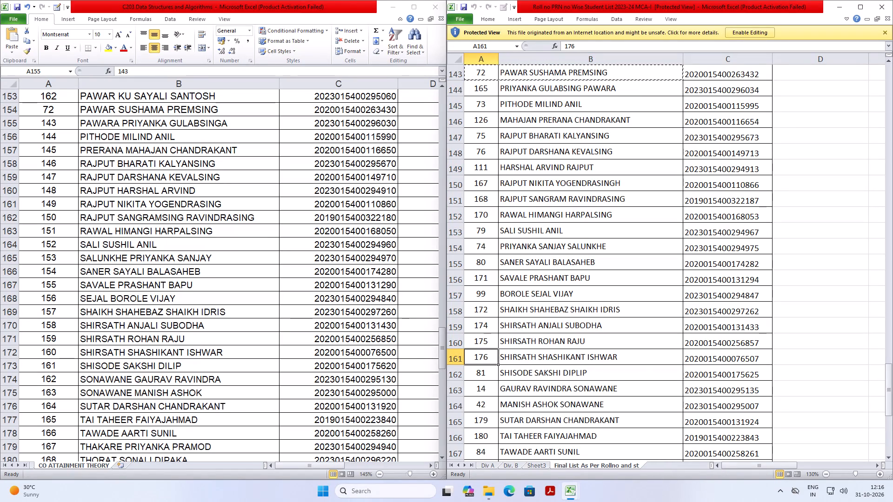
pyautogui.moveTo(488, 89); pyautogui.dragTo(640, 358)
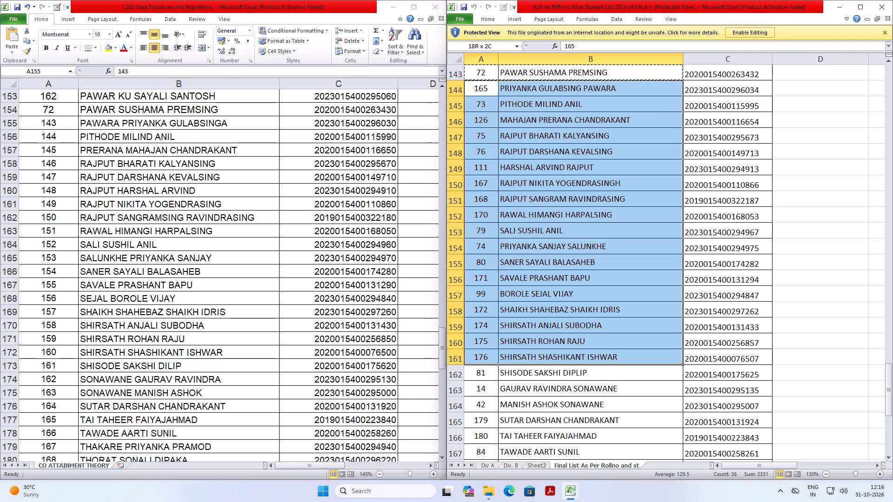
pyautogui.moveTo(640, 358); pyautogui.dragTo(634, 376)
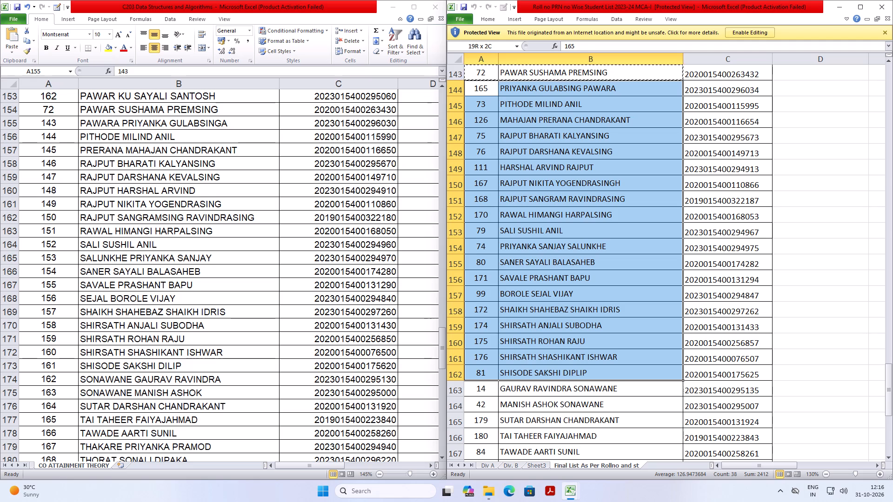
pyautogui.moveTo(634, 376); pyautogui.dragTo(634, 376)
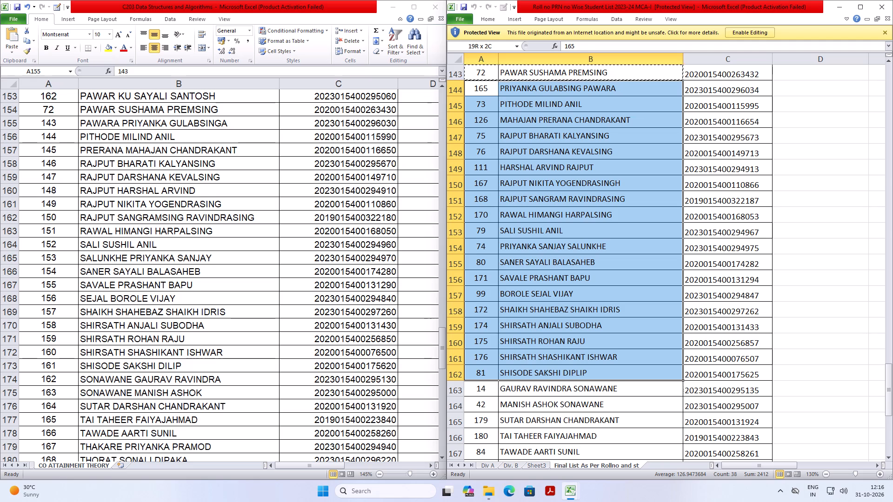
pyautogui.moveTo(634, 376); pyautogui.dragTo(639, 397)
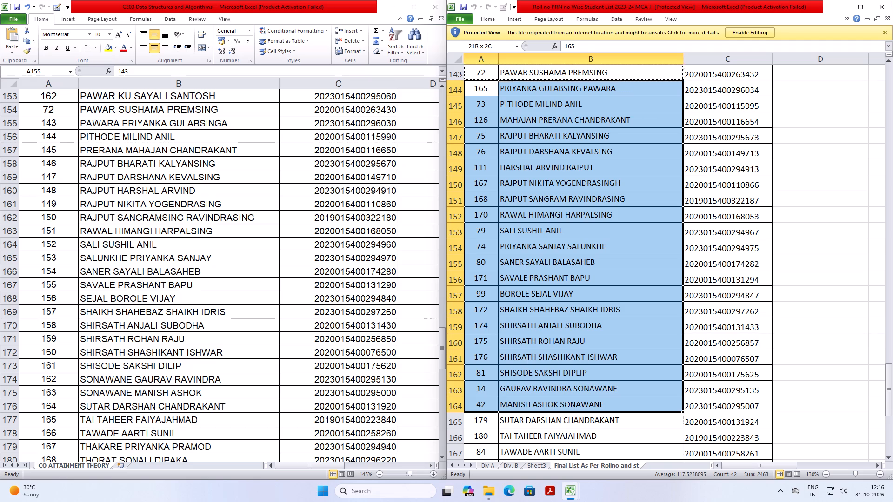
pyautogui.moveTo(639, 397); pyautogui.dragTo(641, 424)
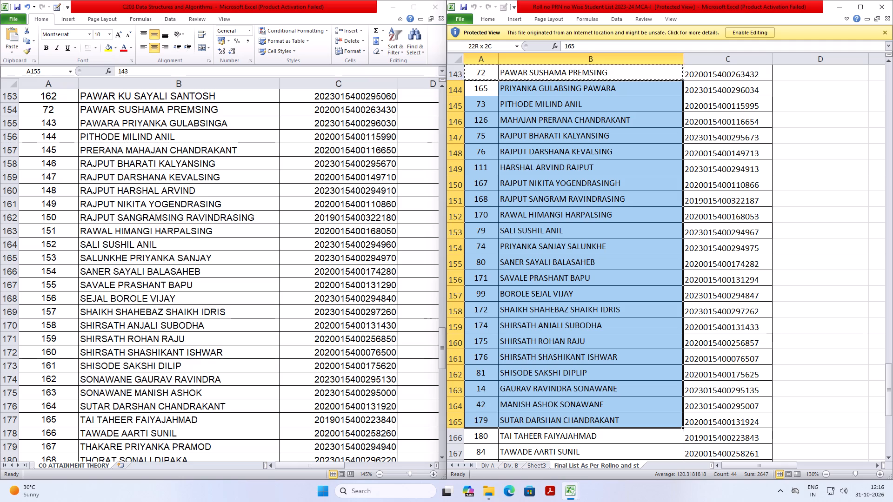
pyautogui.moveTo(641, 424); pyautogui.dragTo(648, 451)
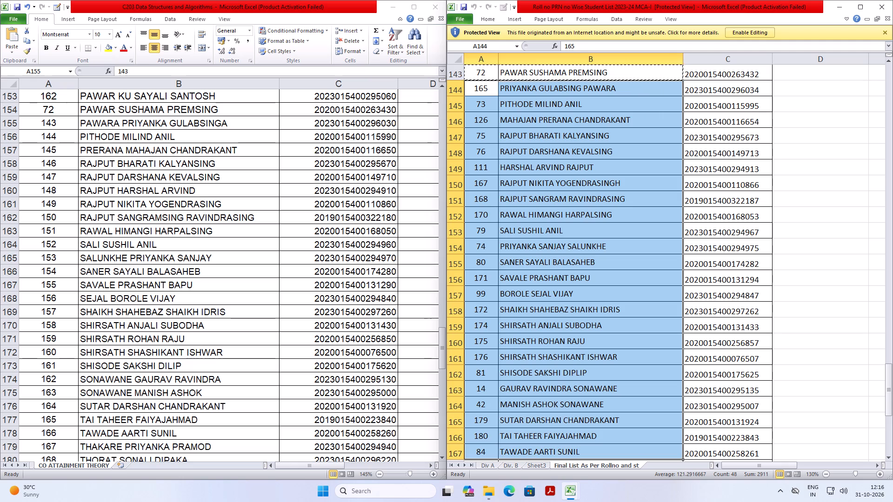
pyautogui.hotkey('ctrl', 'c')
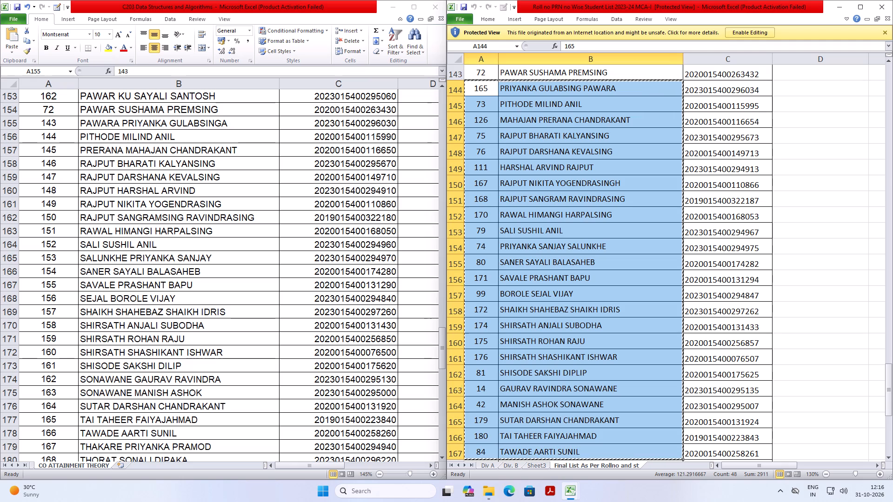
pyautogui.click(64, 119)
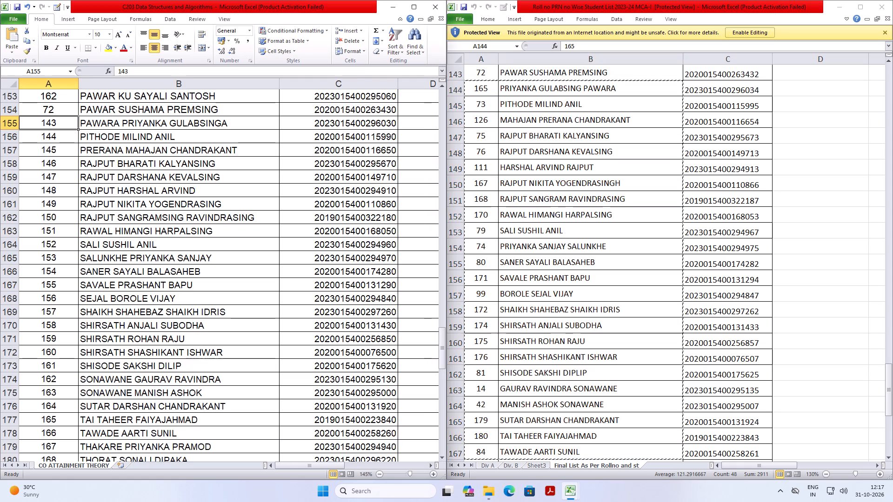
pyautogui.hotkey('ctrl', 'v')
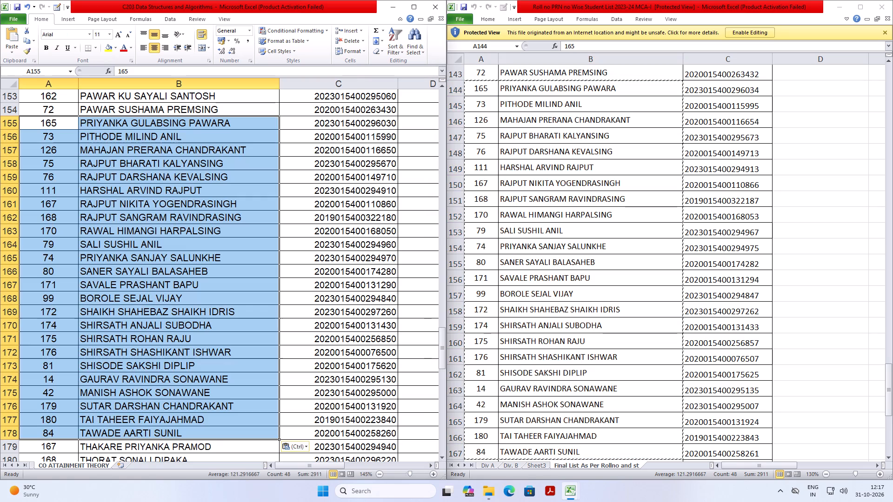
pyautogui.scroll(-1, 120, 188)
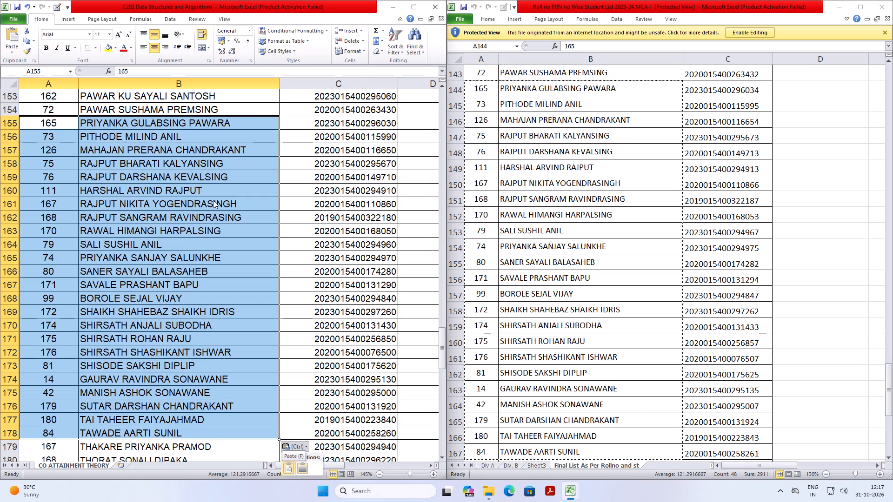
pyautogui.scroll(-1, 213, 200)
pyautogui.click(217, 209)
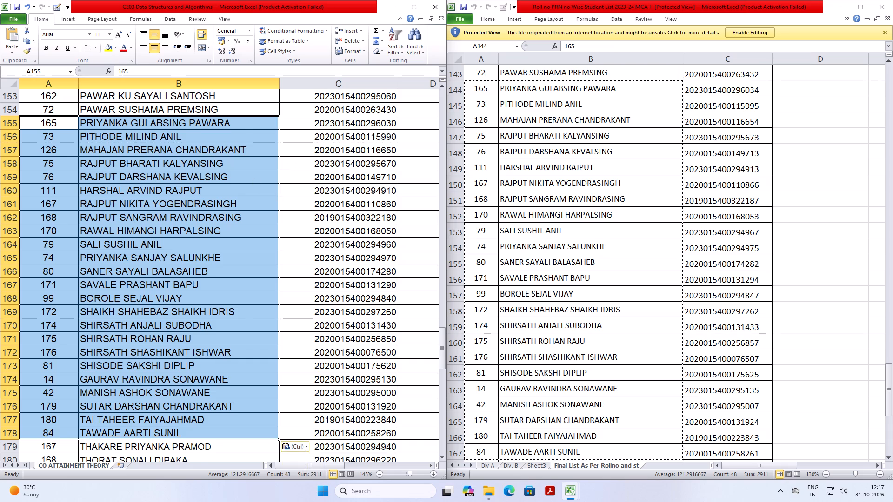
# Copy the roll numbers and names from rows 168 to 185 of the Final List over C203's rows 179 to 196, matching each student.
pyautogui.scroll(-8, 232, 280)
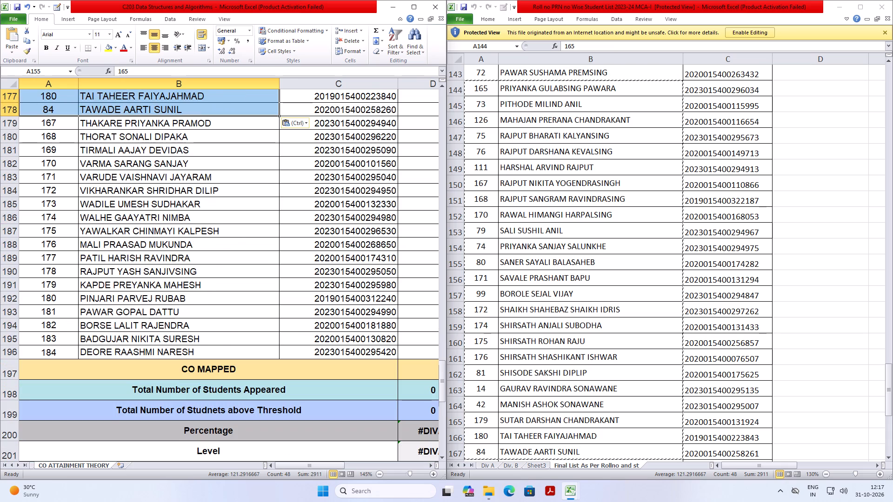
pyautogui.click(53, 123)
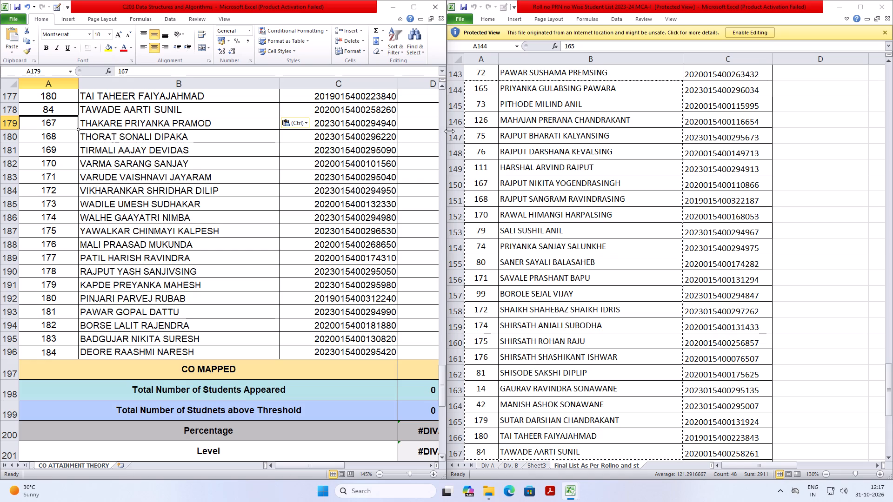
pyautogui.click(532, 192)
pyautogui.scroll(-4, 532, 192)
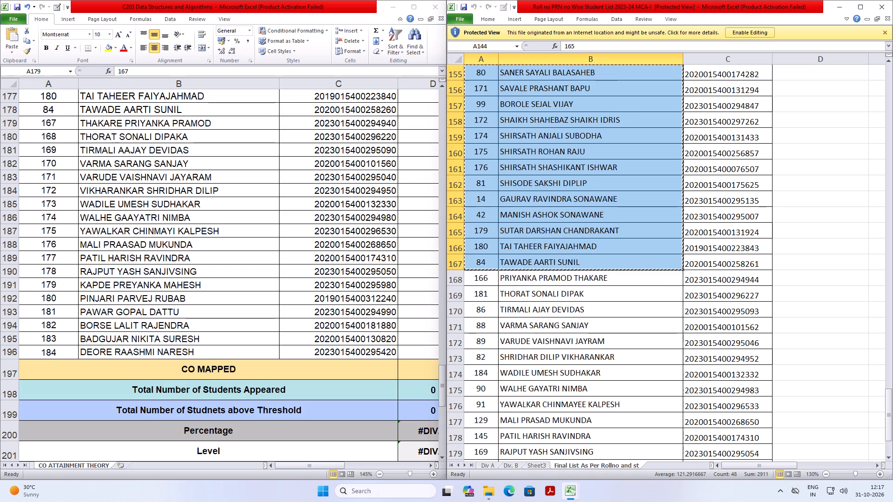
pyautogui.scroll(-4, 532, 192)
pyautogui.moveTo(483, 89); pyautogui.dragTo(486, 89)
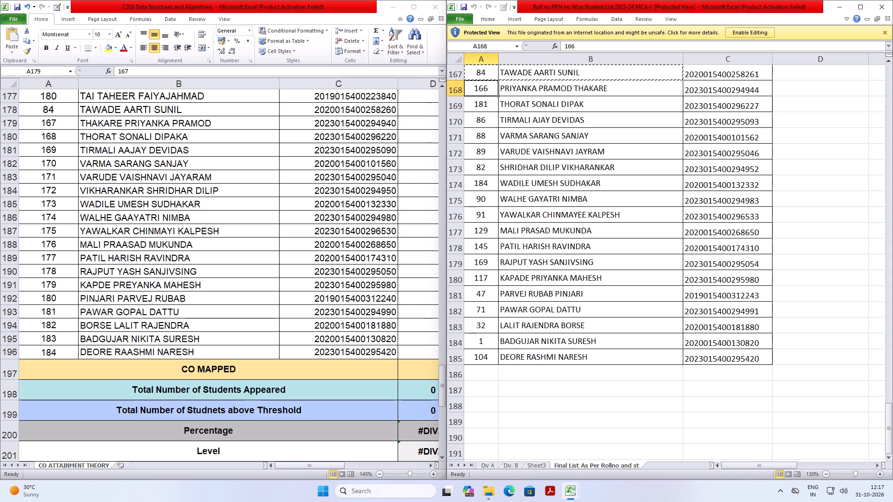
pyautogui.moveTo(486, 89); pyautogui.dragTo(546, 108)
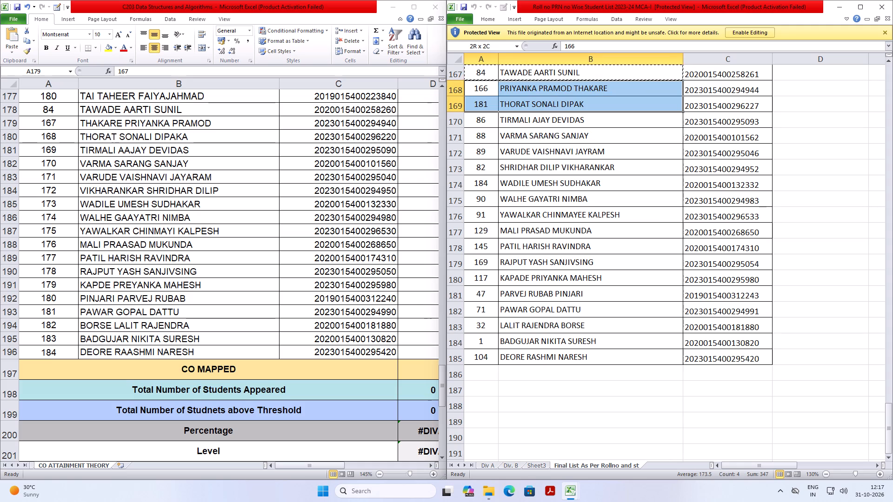
pyautogui.moveTo(546, 108); pyautogui.dragTo(551, 127)
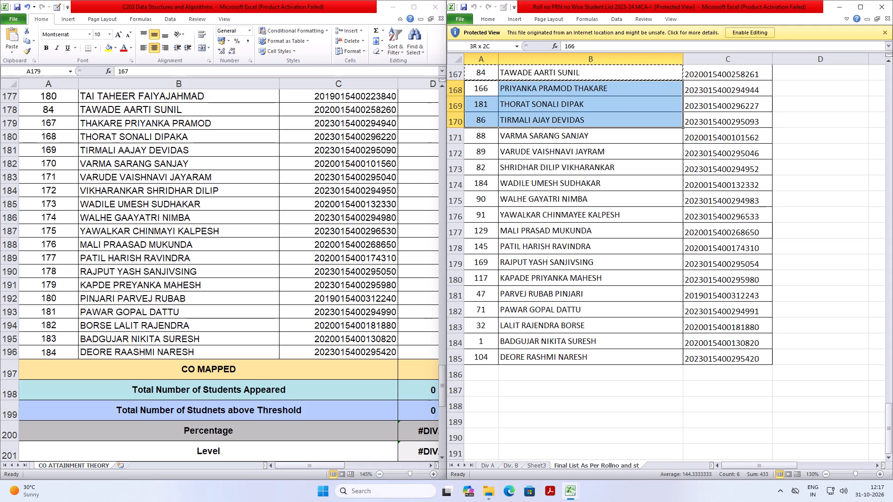
pyautogui.moveTo(551, 127); pyautogui.dragTo(553, 139)
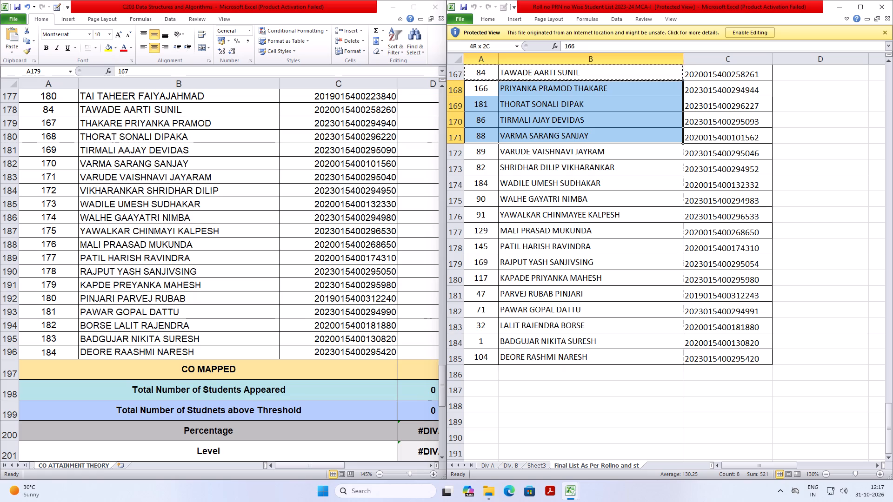
pyautogui.moveTo(553, 139); pyautogui.dragTo(564, 172)
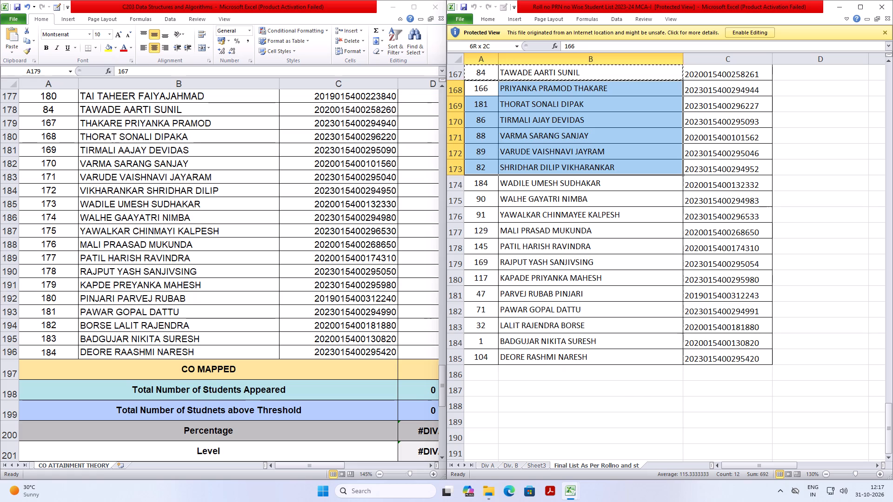
pyautogui.moveTo(564, 172); pyautogui.dragTo(564, 172)
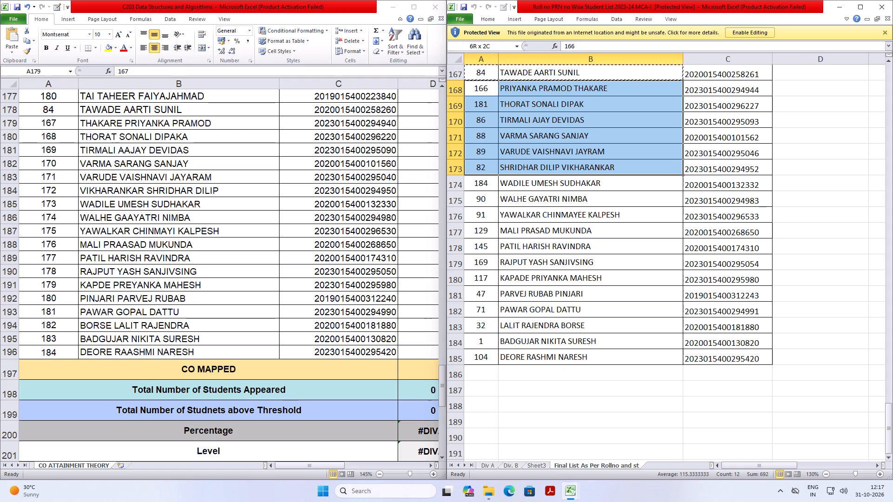
pyautogui.moveTo(564, 172); pyautogui.dragTo(570, 201)
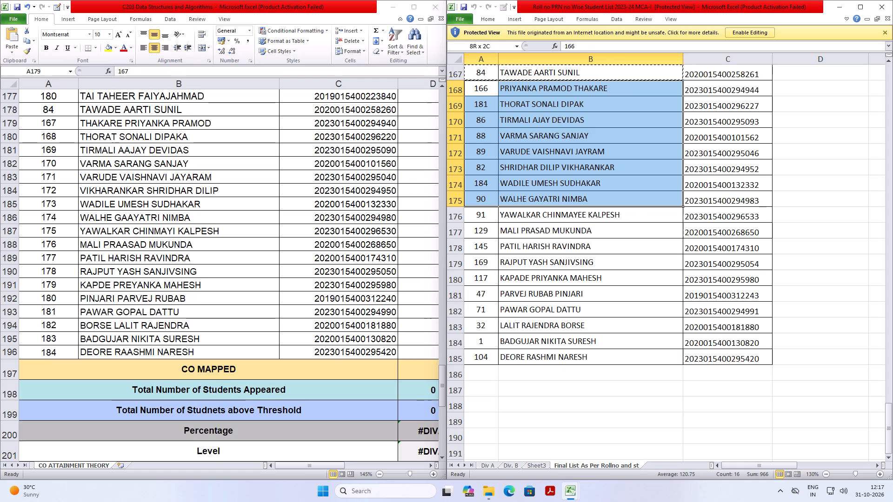
pyautogui.moveTo(570, 201); pyautogui.dragTo(576, 233)
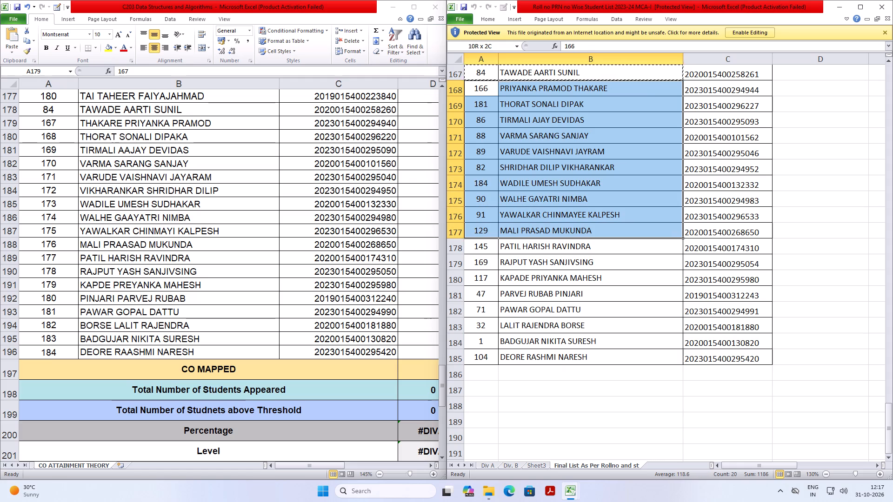
pyautogui.moveTo(576, 233); pyautogui.dragTo(577, 237)
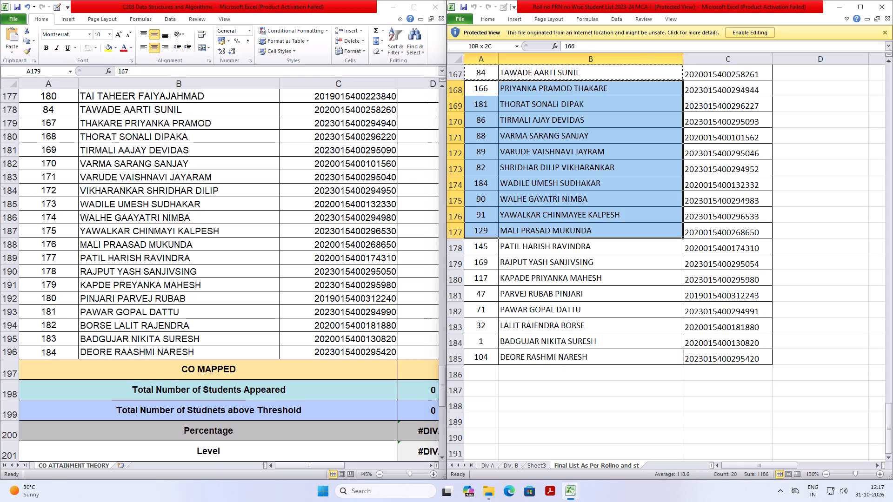
pyautogui.moveTo(577, 237); pyautogui.dragTo(577, 265)
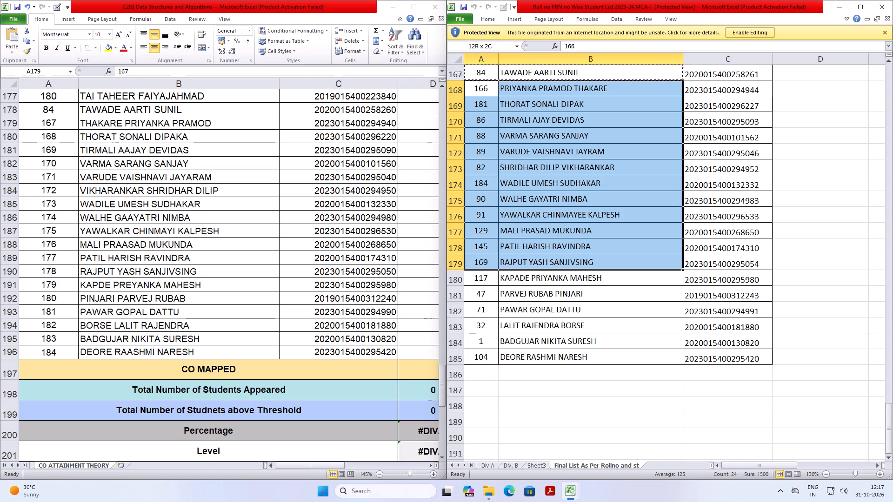
pyautogui.moveTo(577, 265); pyautogui.dragTo(577, 279)
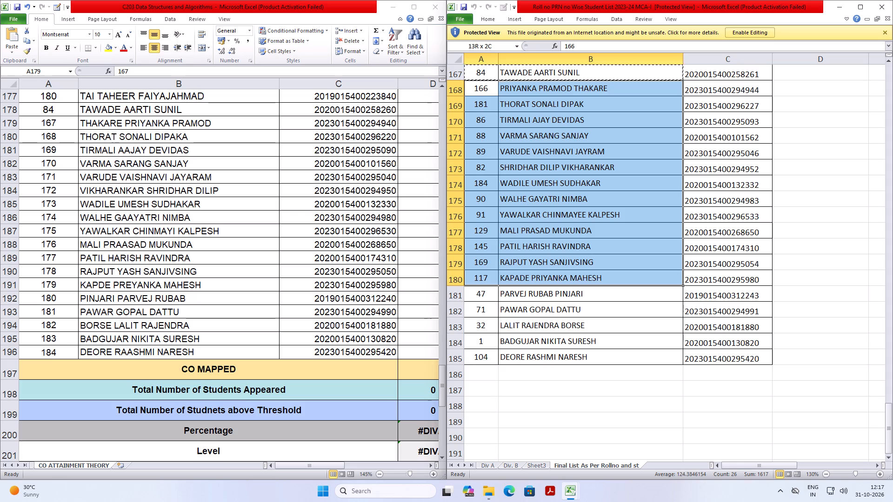
pyautogui.moveTo(577, 279); pyautogui.dragTo(573, 300)
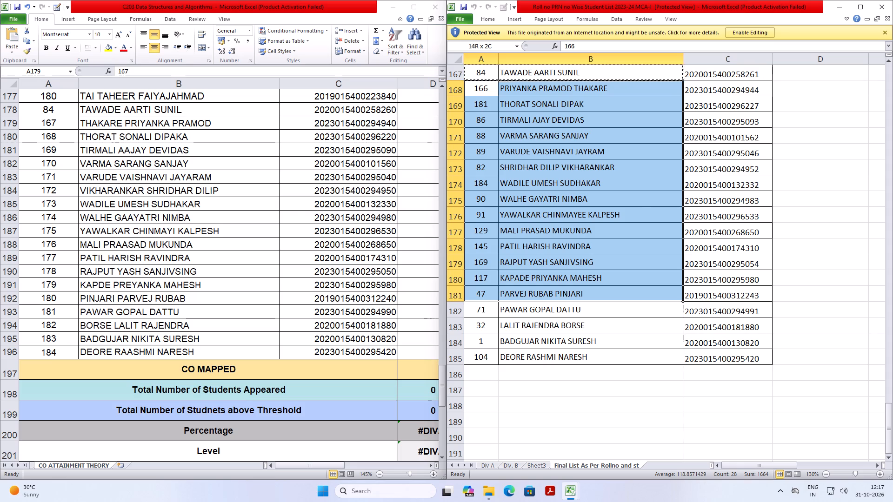
pyautogui.moveTo(573, 300); pyautogui.dragTo(576, 316)
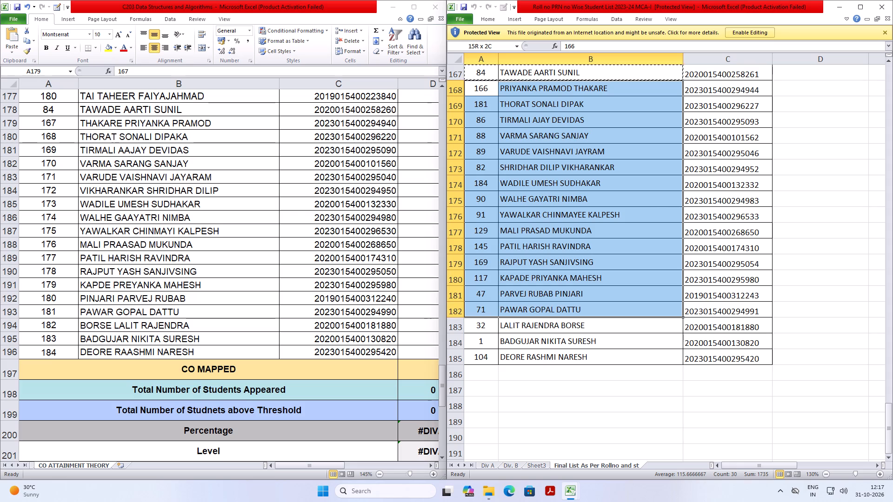
pyautogui.moveTo(576, 316); pyautogui.dragTo(576, 321)
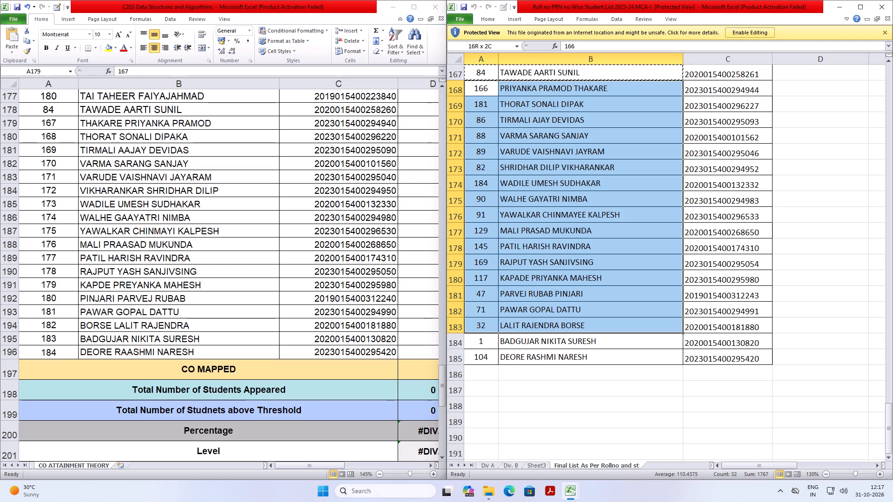
pyautogui.moveTo(576, 321); pyautogui.dragTo(574, 342)
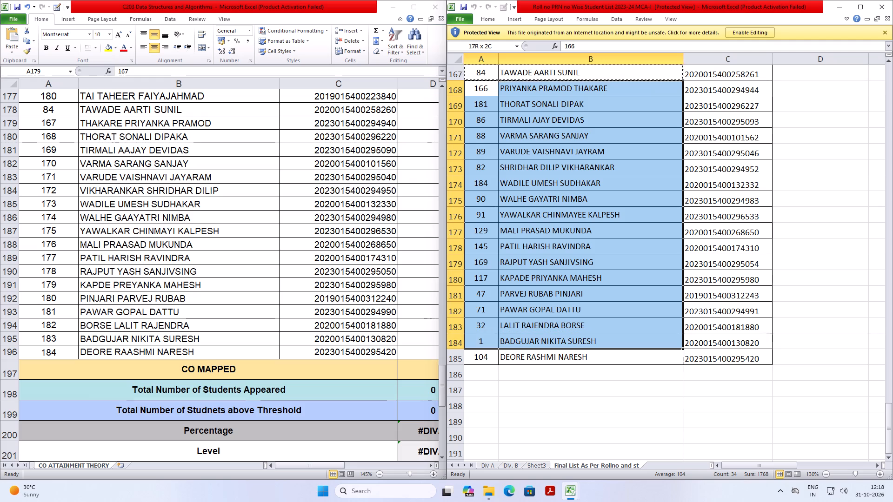
pyautogui.moveTo(574, 342); pyautogui.dragTo(576, 350)
pyautogui.hotkey('ctrl', 'c')
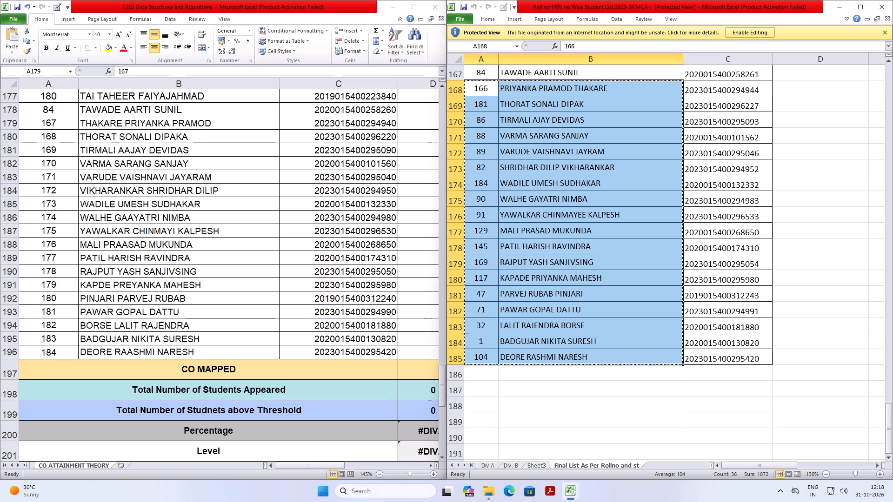
pyautogui.click(57, 124)
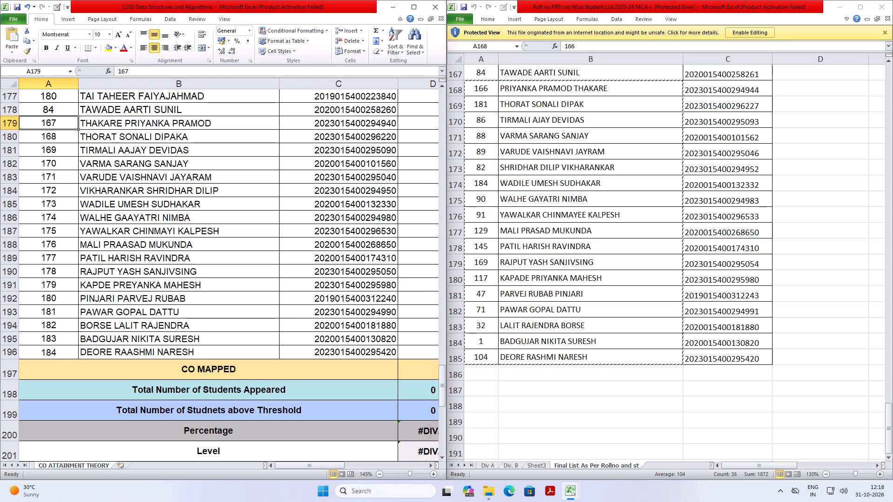
pyautogui.hotkey('ctrl', 'v')
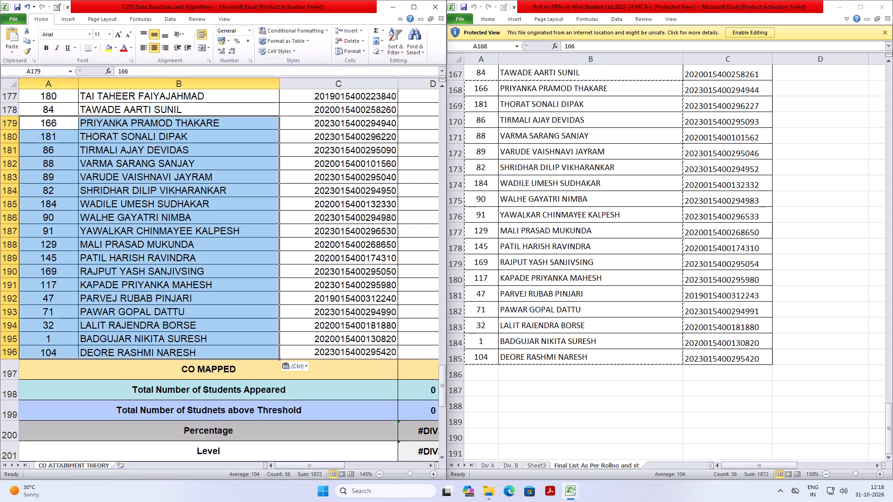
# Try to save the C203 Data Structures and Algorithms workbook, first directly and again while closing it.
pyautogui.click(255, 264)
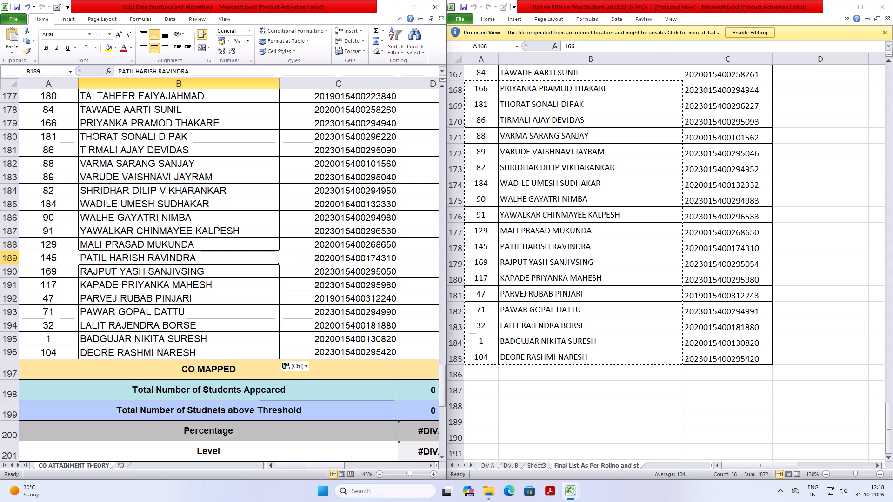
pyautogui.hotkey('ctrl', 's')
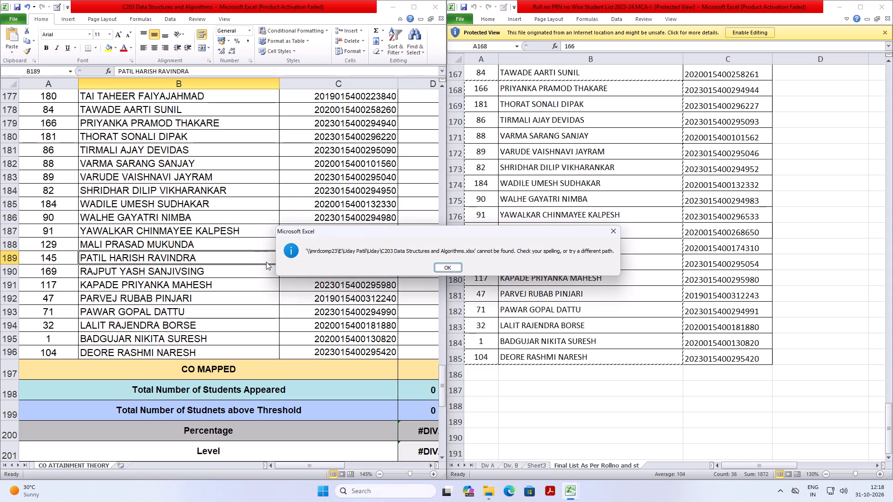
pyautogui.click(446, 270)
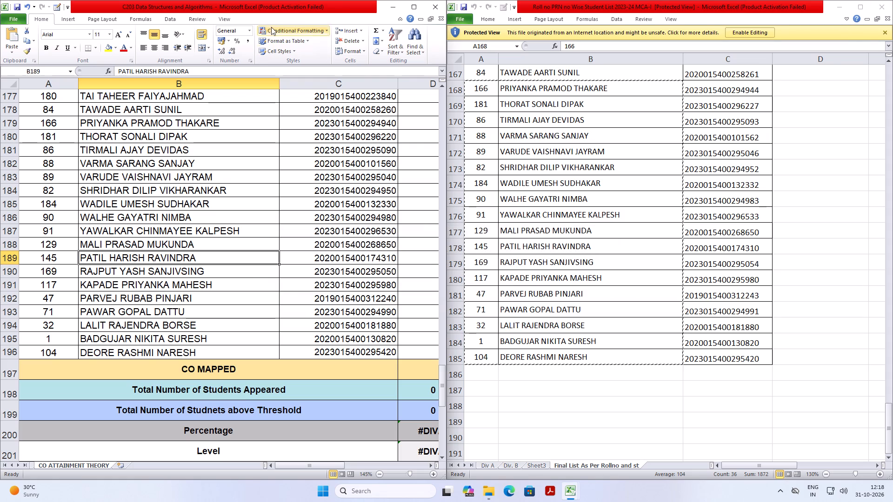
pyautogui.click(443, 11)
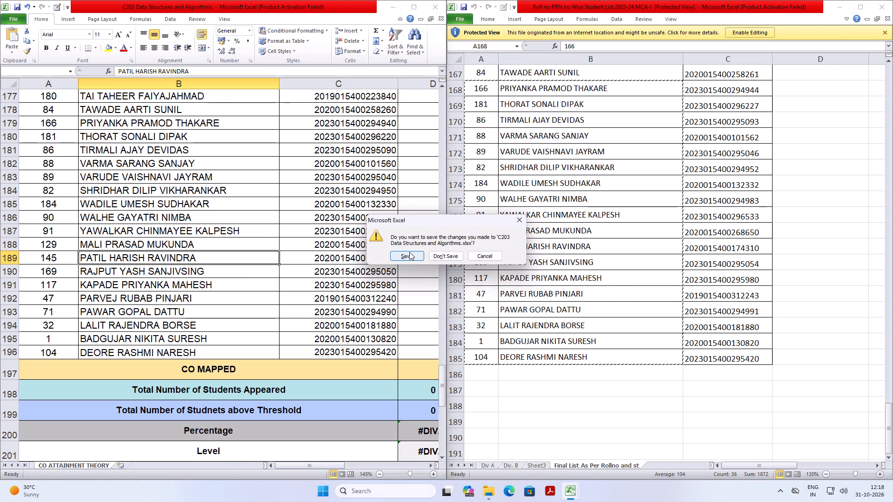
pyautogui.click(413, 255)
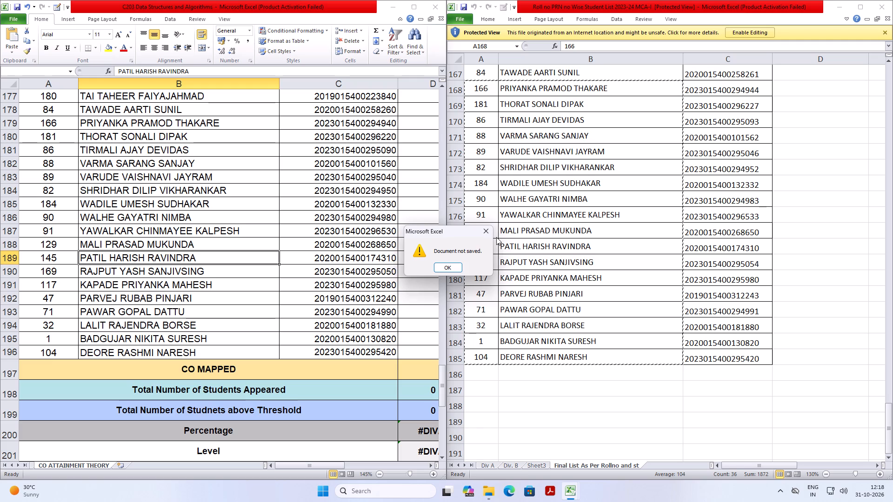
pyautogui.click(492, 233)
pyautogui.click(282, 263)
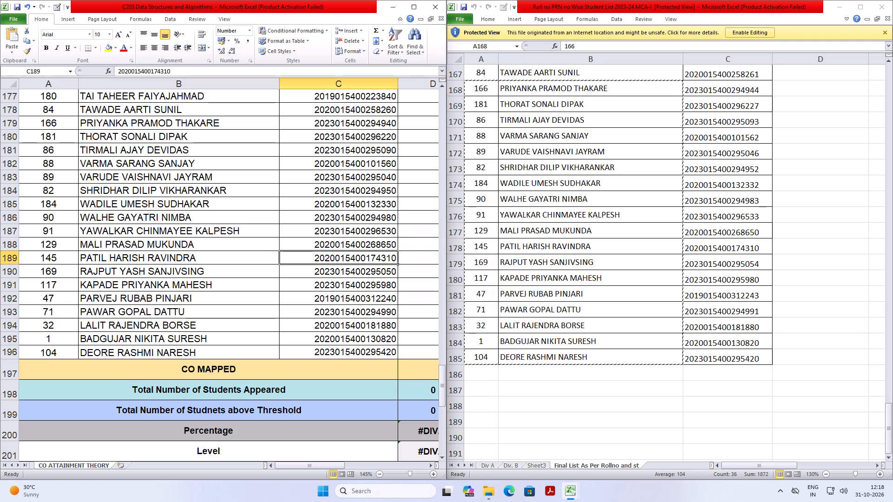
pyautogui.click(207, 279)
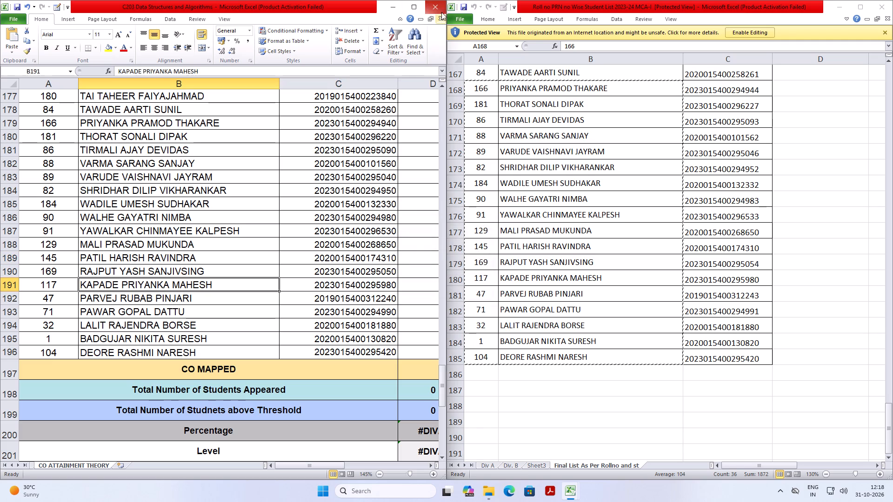
# Close the C203 Data Structures and Algorithms workbook without saving its changes.
pyautogui.click(441, 8)
pyautogui.click(452, 260)
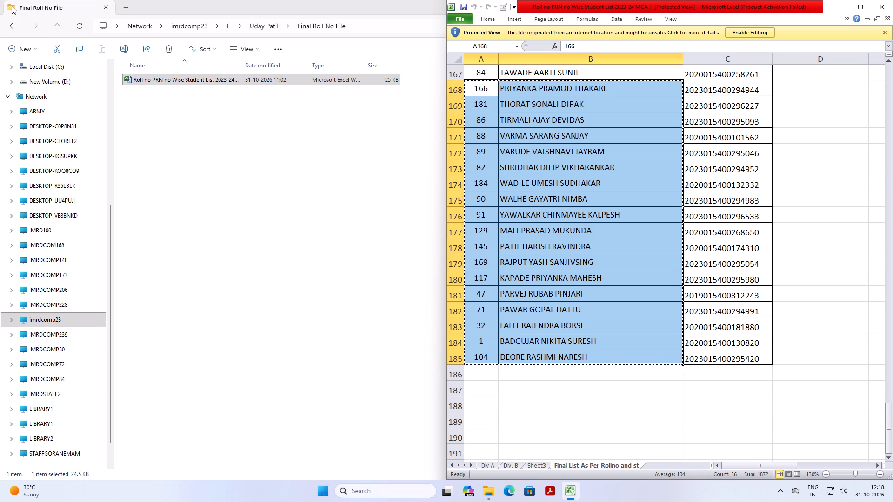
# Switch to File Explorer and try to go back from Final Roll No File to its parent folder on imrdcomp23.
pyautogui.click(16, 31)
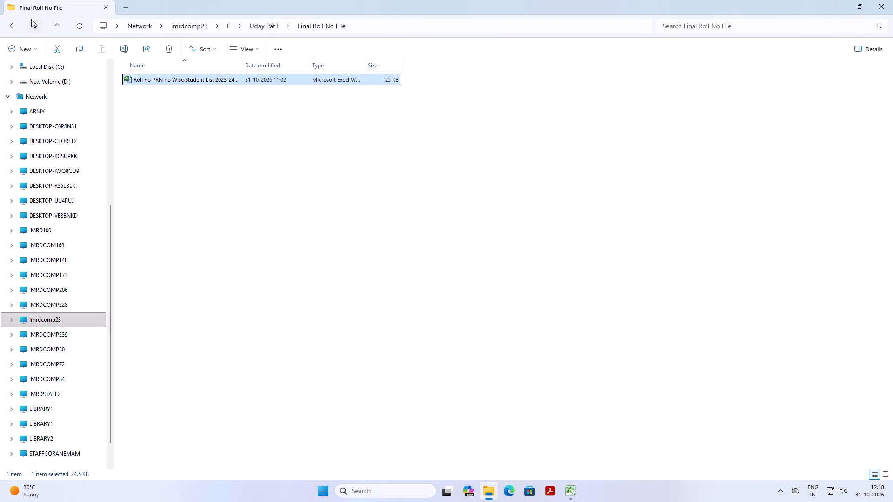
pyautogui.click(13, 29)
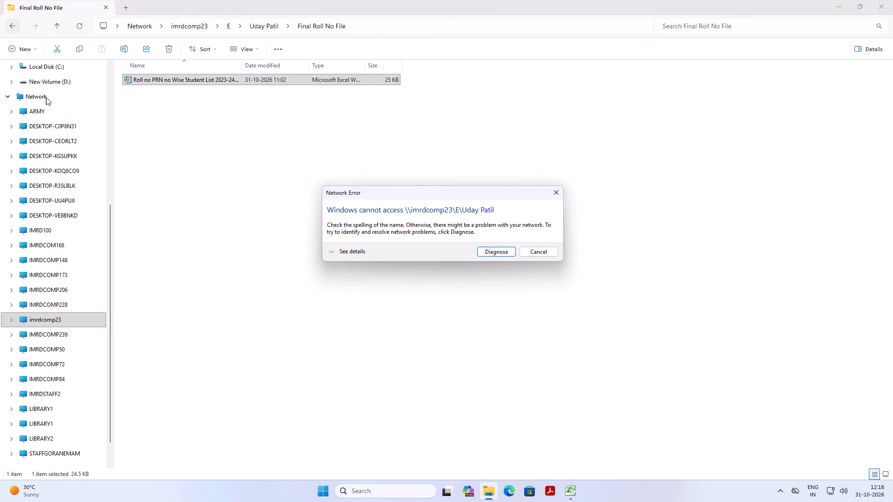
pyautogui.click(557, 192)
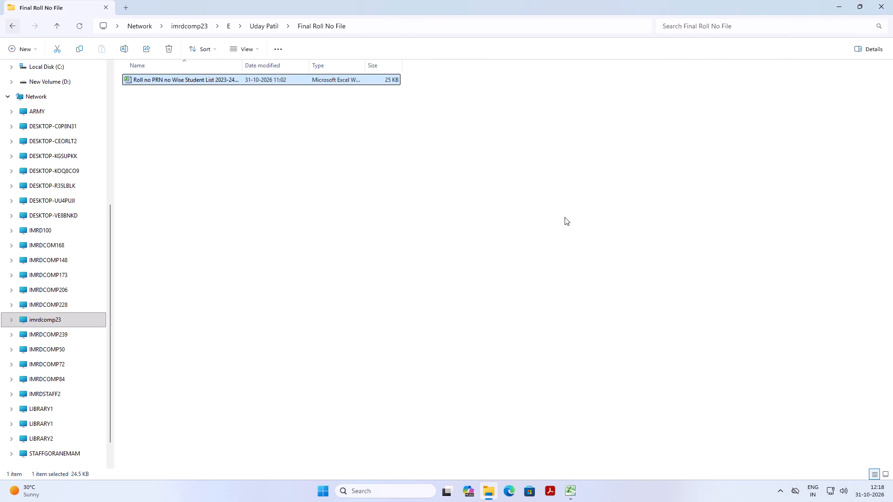
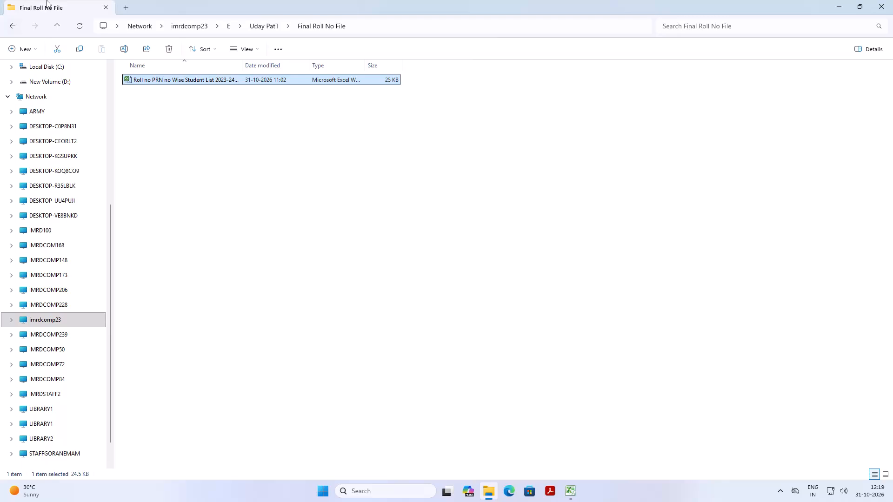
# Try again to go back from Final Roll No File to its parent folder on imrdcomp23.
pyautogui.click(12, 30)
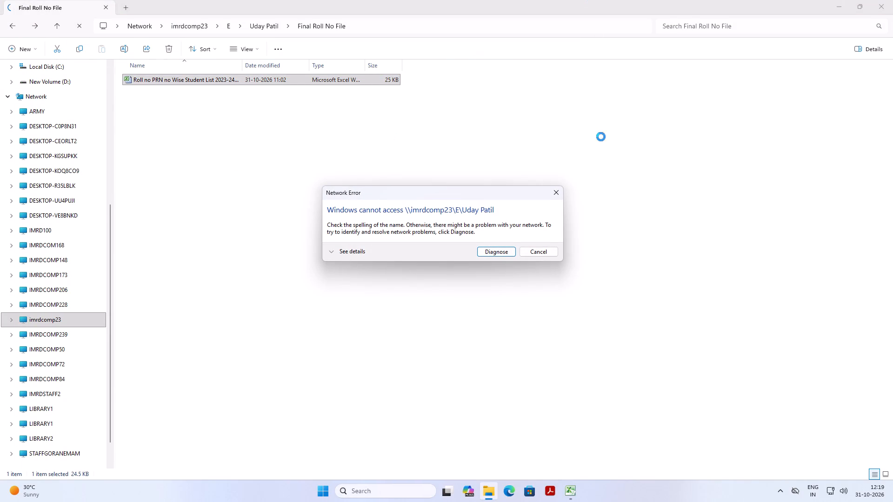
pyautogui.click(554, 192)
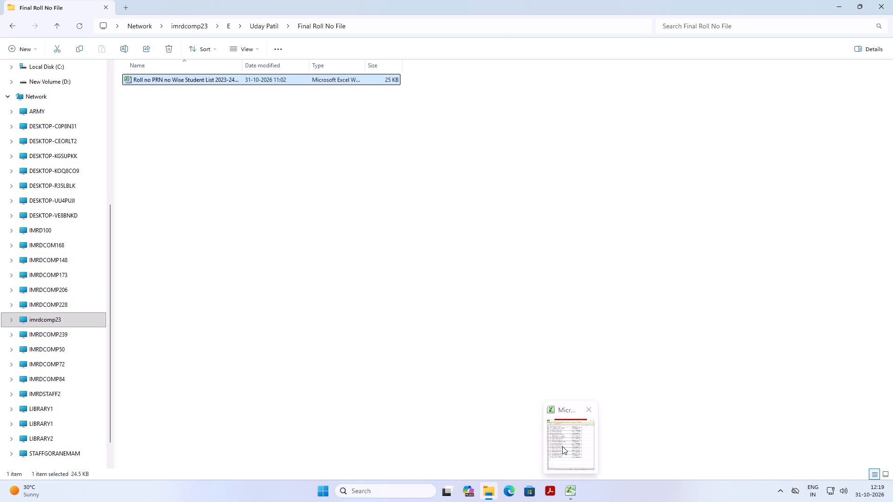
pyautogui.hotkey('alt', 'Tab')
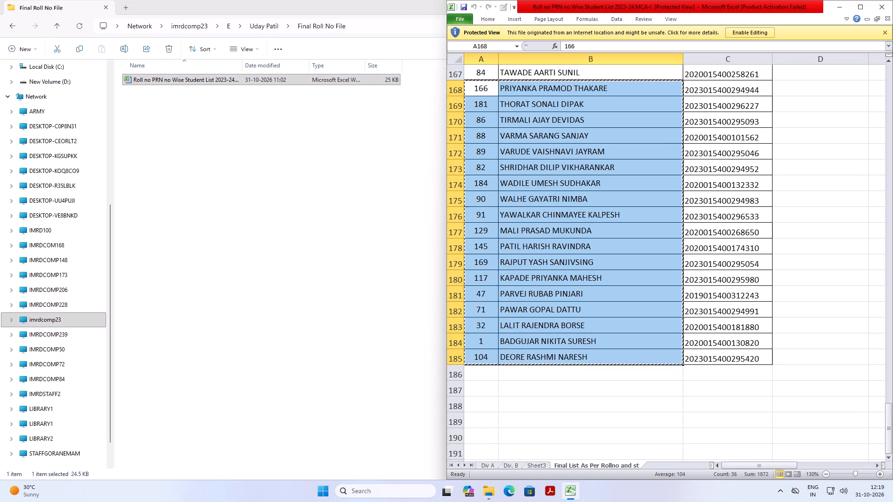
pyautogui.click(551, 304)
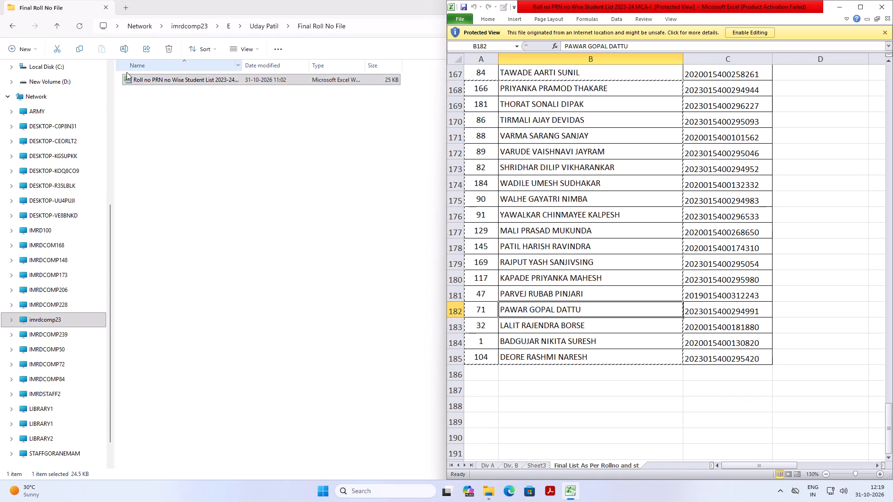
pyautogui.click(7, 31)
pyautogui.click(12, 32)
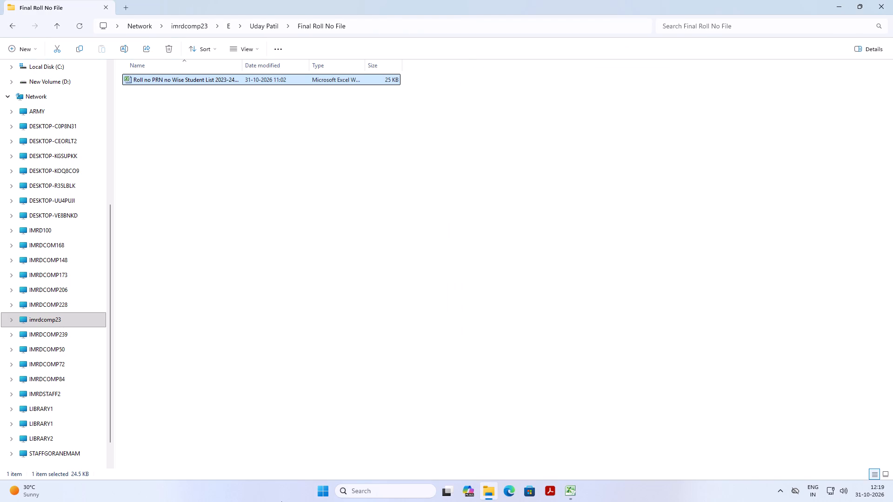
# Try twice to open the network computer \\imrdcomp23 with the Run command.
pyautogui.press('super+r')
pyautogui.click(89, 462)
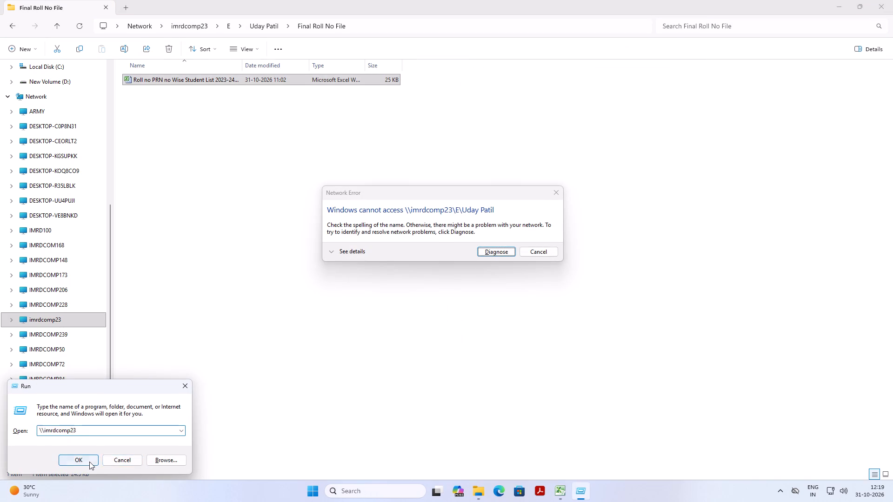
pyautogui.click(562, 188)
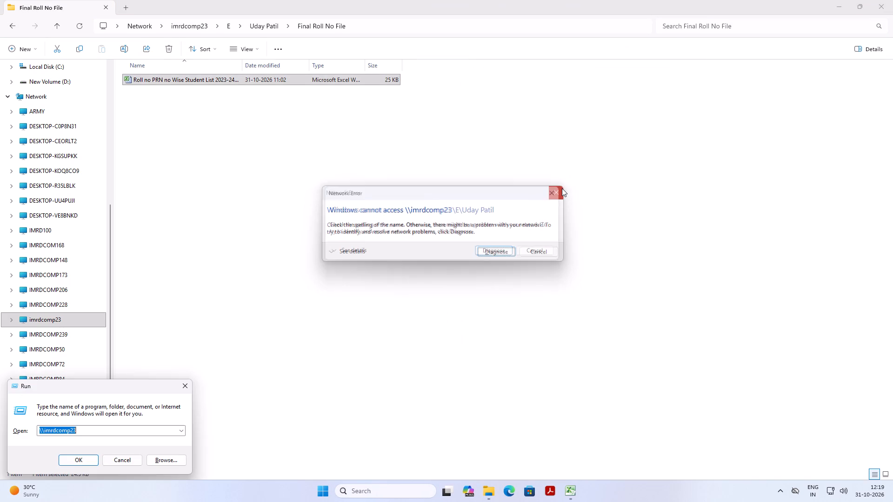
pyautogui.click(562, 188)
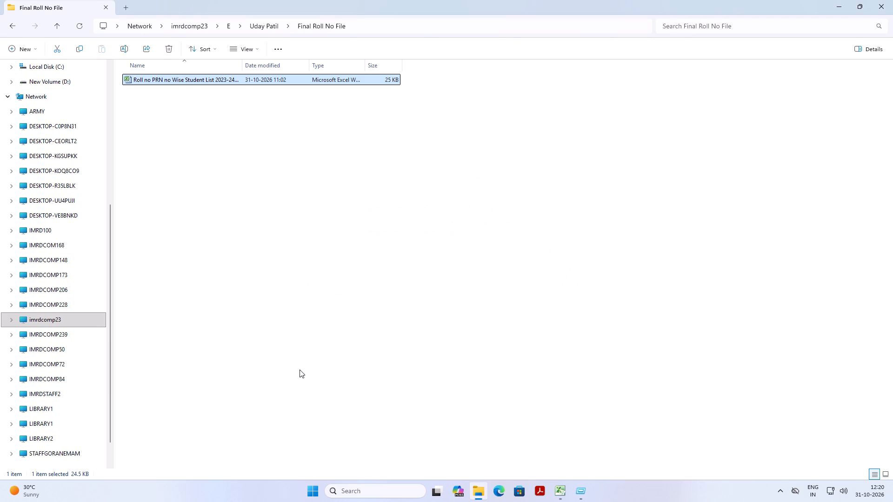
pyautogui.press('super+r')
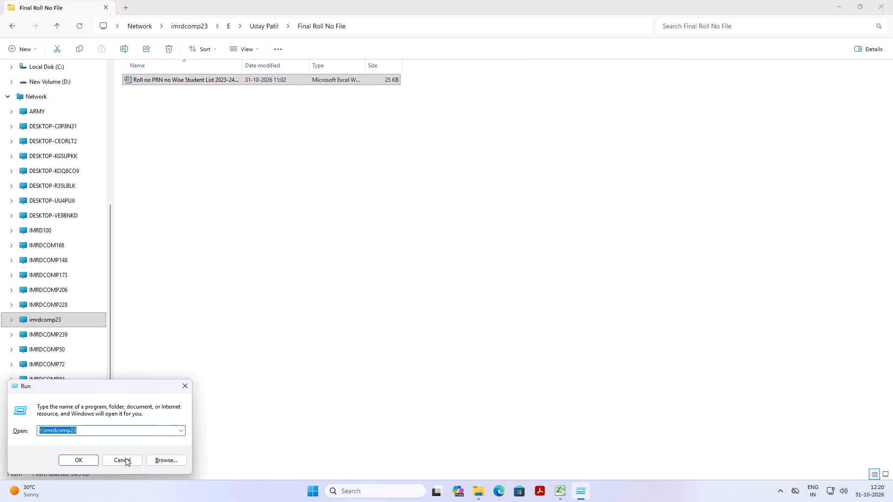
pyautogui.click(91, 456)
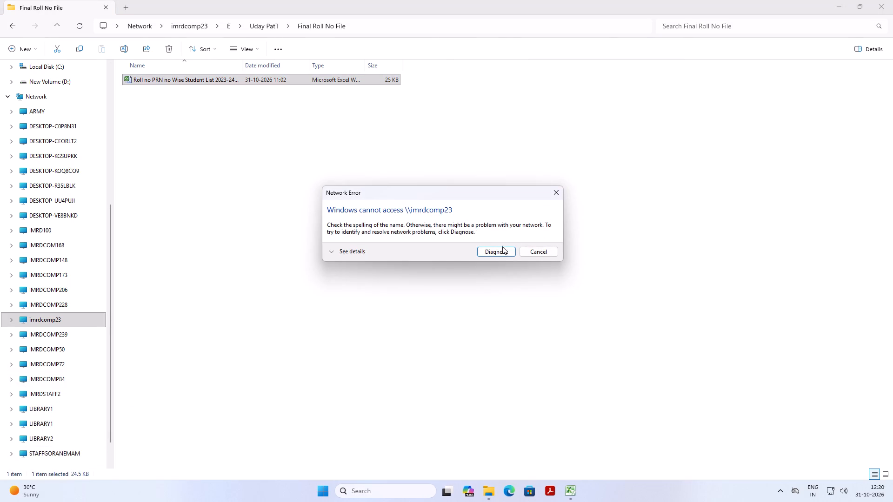
# Start the network diagnosis for access to \\imrdcomp23 and dismiss the Run dialog.
pyautogui.click(499, 249)
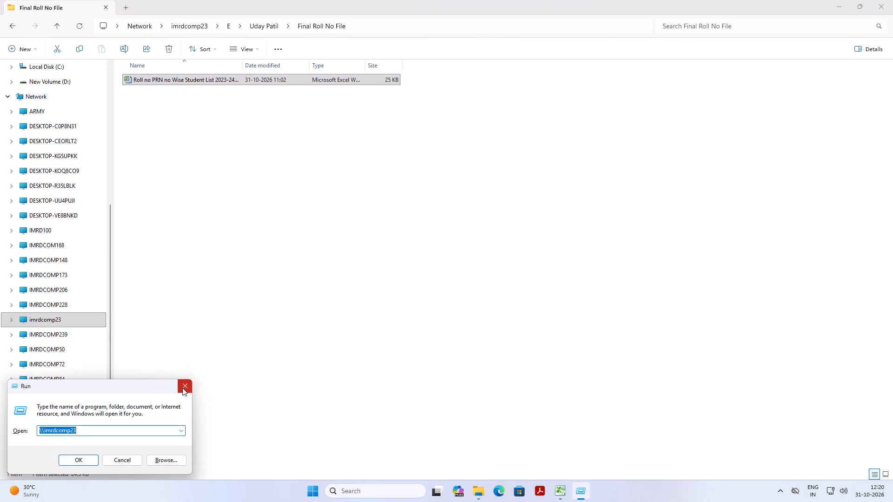
pyautogui.click(182, 388)
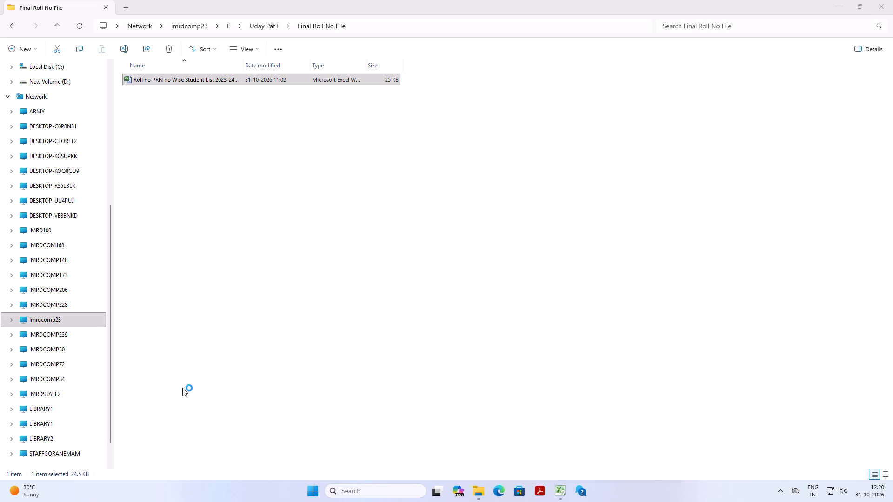
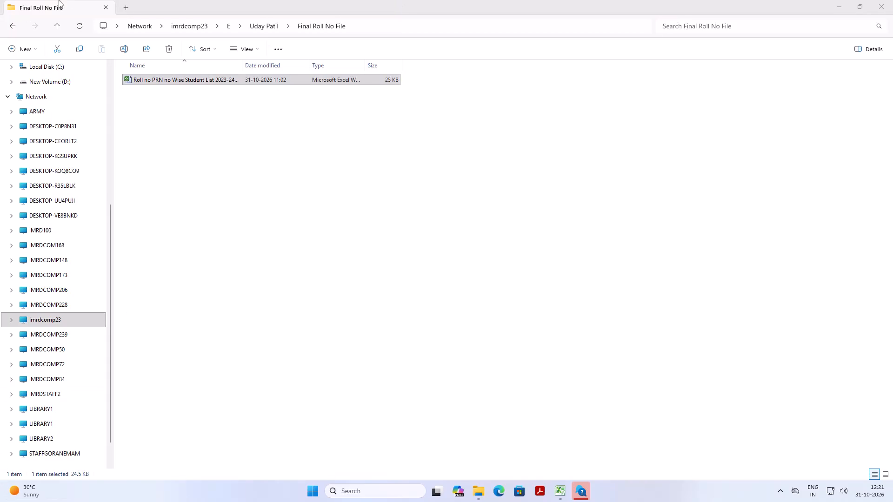
# Try once more to go back from the Final Roll No File folder to the previously viewed folder on imrdcomp23.
pyautogui.click(8, 29)
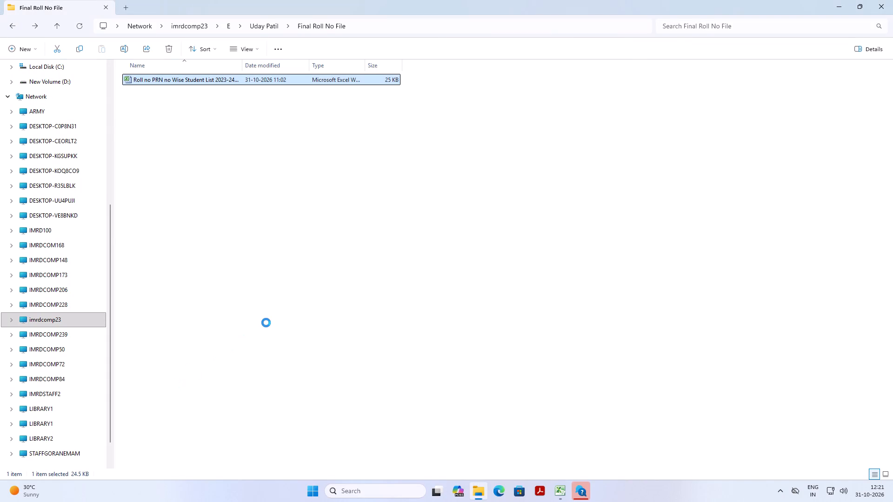
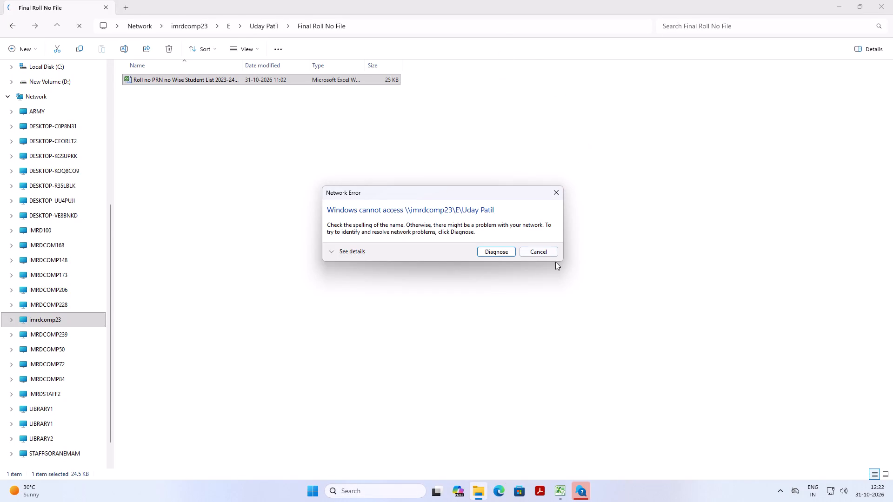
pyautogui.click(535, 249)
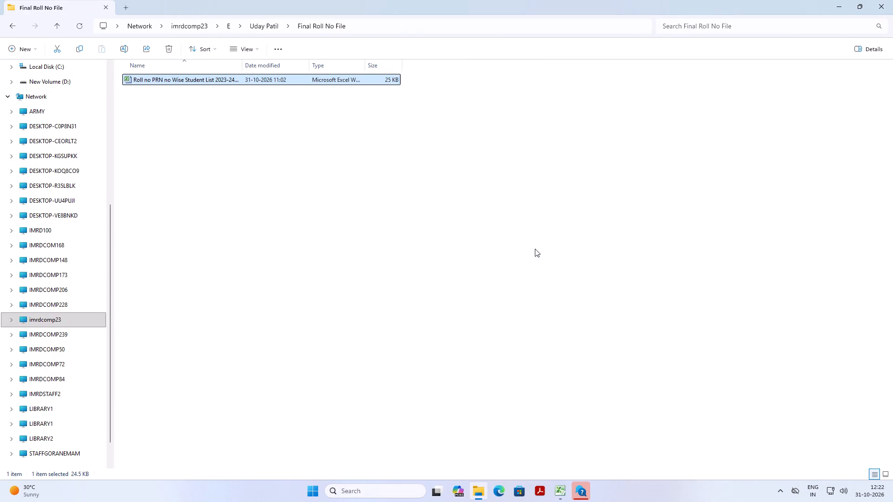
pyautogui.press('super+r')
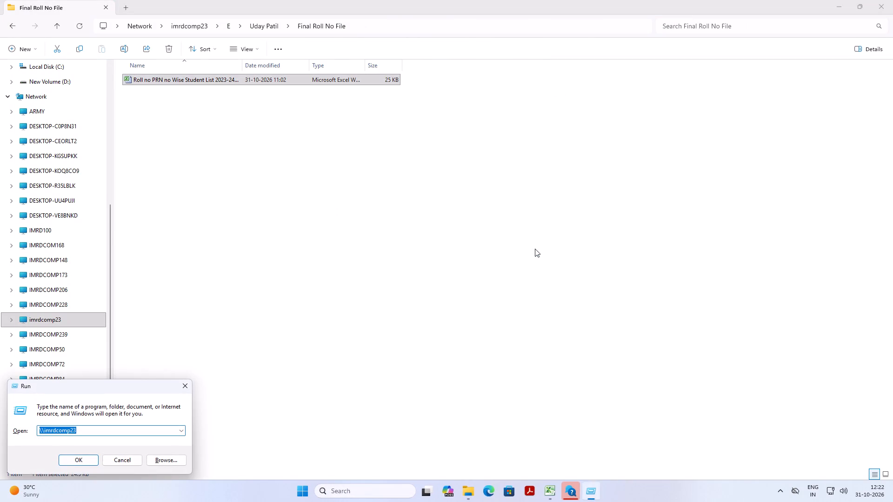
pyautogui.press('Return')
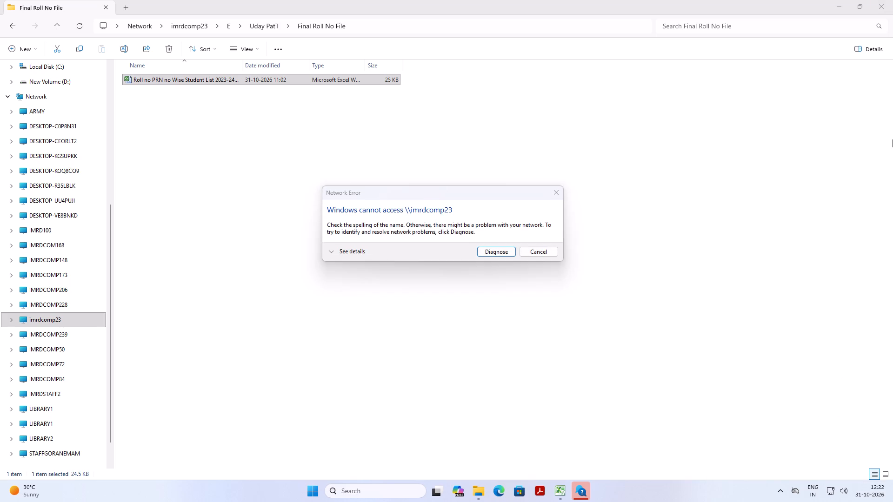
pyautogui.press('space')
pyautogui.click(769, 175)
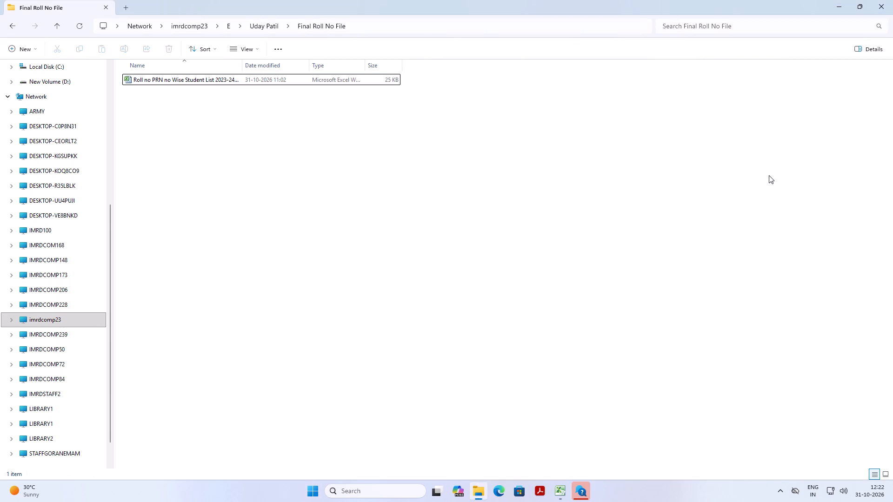
# Re-enter the computer name imrdcomp23 after the \\ prefix in Run and try again to open the shared computer.
pyautogui.press('super+r')
pyautogui.press('Right')
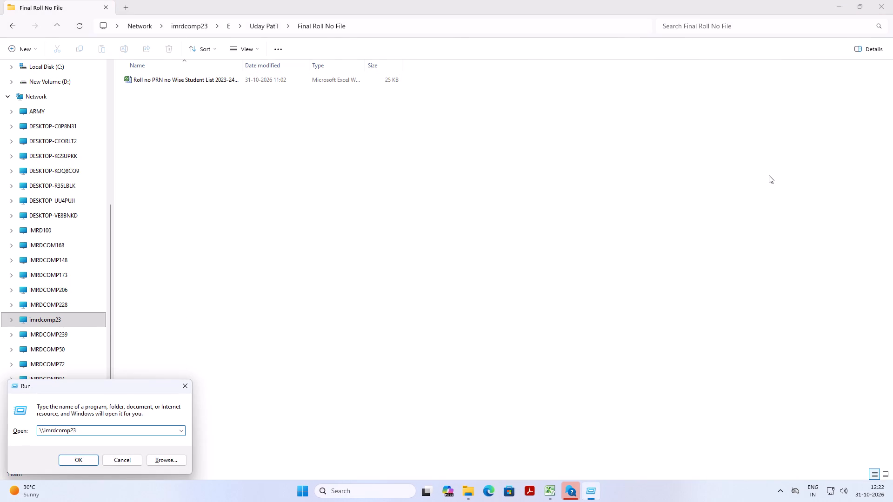
pyautogui.press('BackSpace')
pyautogui.press('BackSpace')
pyautogui.press('BackSpace')
pyautogui.press('BackSpace')
pyautogui.press('BackSpace')
pyautogui.press('BackSpace')
pyautogui.press('BackSpace')
pyautogui.press('BackSpace')
pyautogui.press('BackSpace')
pyautogui.press('BackSpace')
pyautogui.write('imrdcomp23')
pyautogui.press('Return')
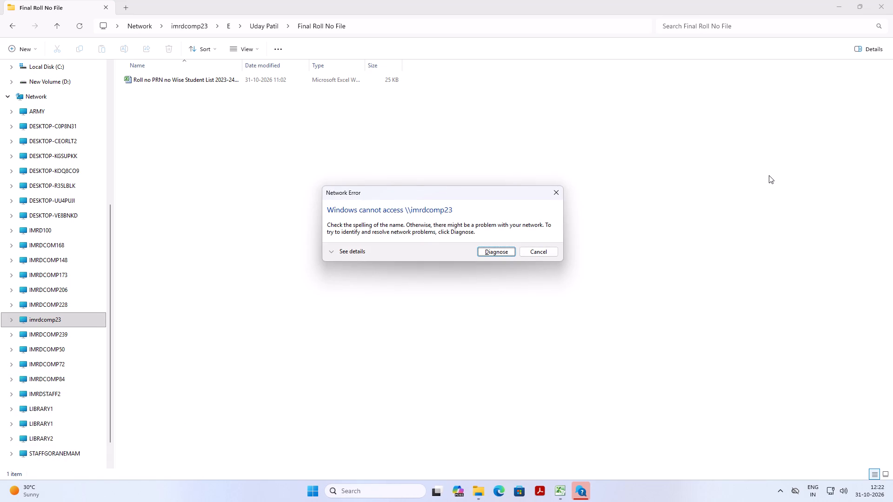
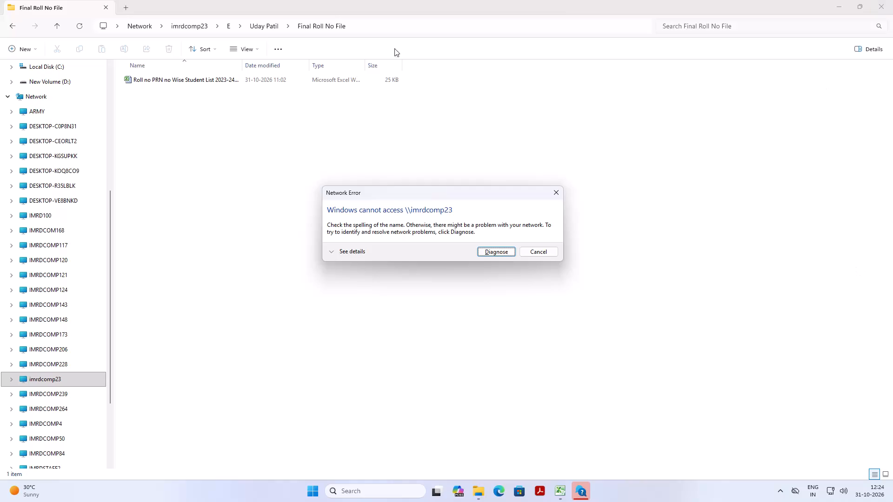
# Run the network diagnosis for \\imrdcomp23 from the error dialog, and close the help window it opens.
pyautogui.click(493, 251)
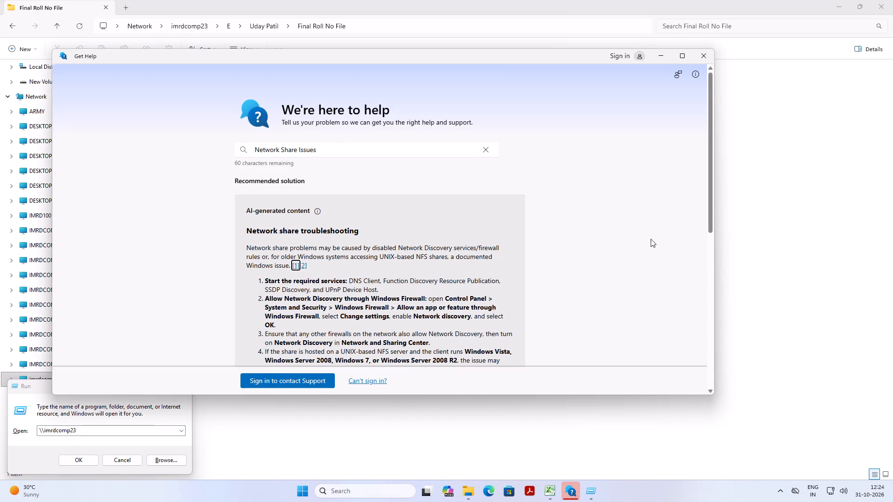
pyautogui.click(698, 62)
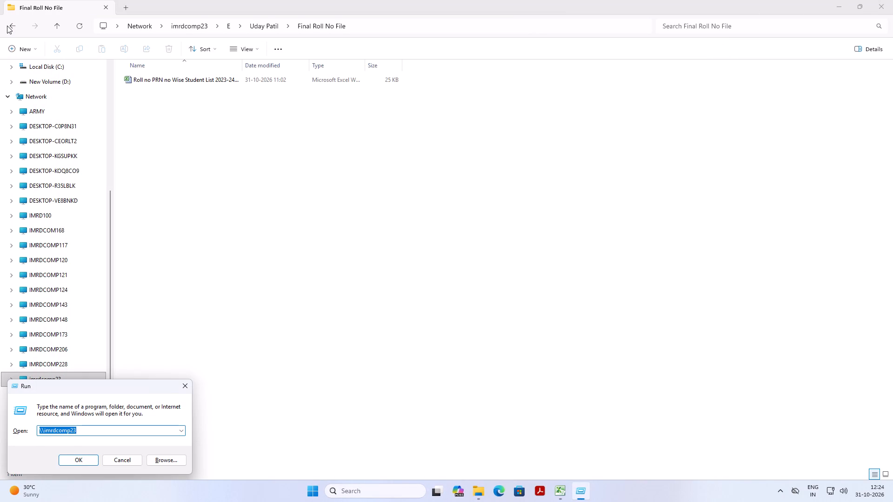
# Go back from the Final Roll No File folder and open the C203 Data Structures and Algorithms workbook from the Uday folder.
pyautogui.click(7, 26)
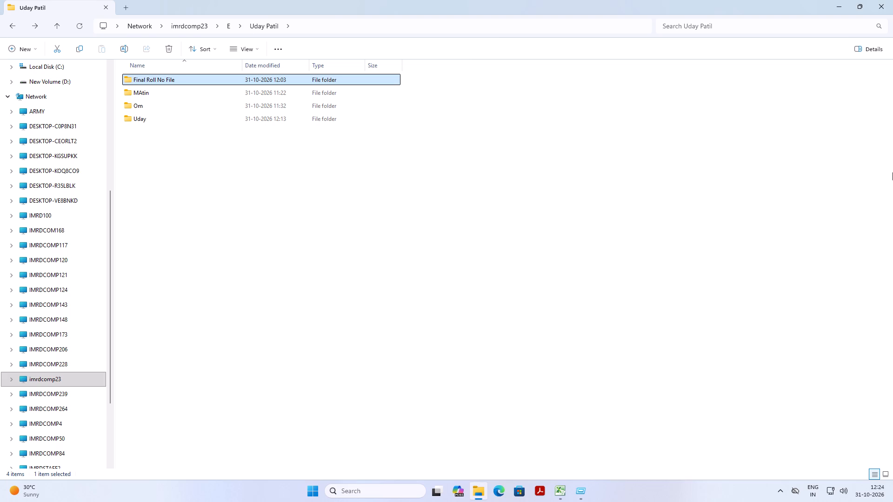
pyautogui.hotkey('alt', 'Tab')
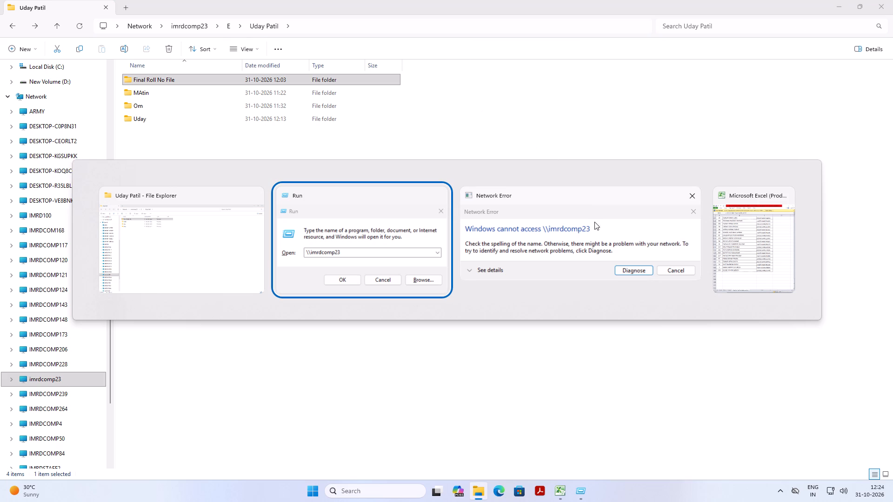
pyautogui.hotkey('alt', 'Tab')
pyautogui.hotkey('alt', 'Tab')
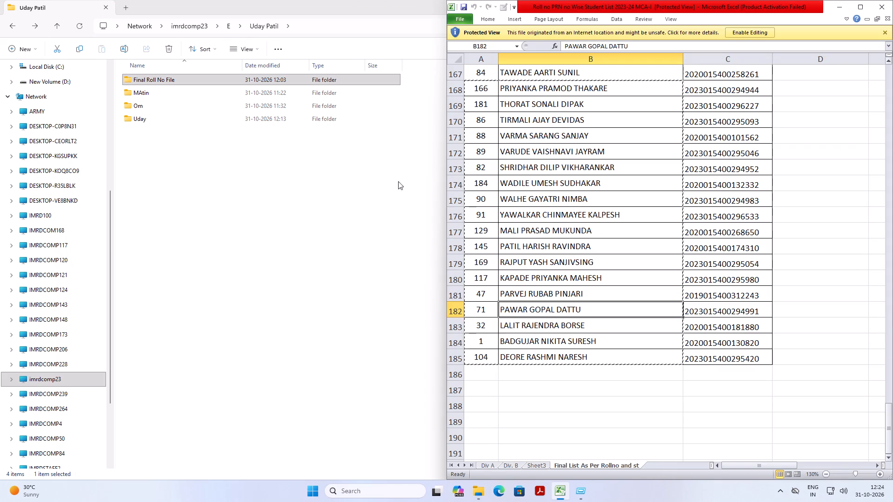
pyautogui.click(554, 388)
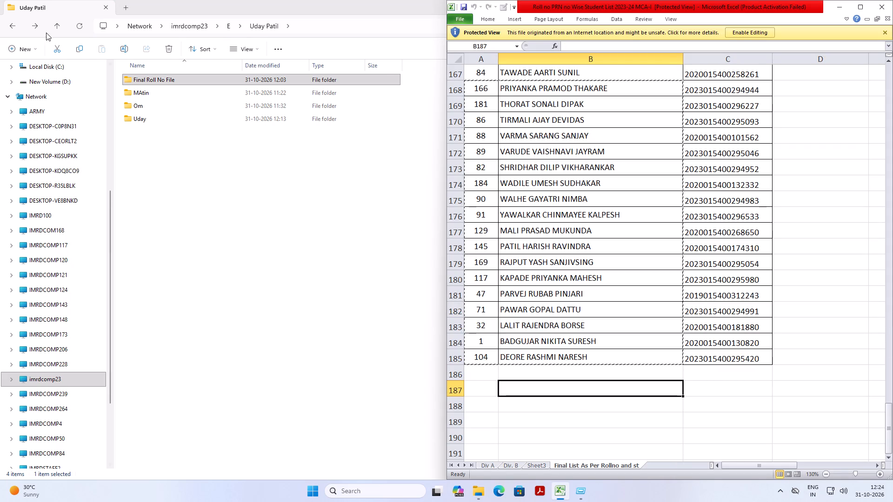
pyautogui.doubleClick(152, 120)
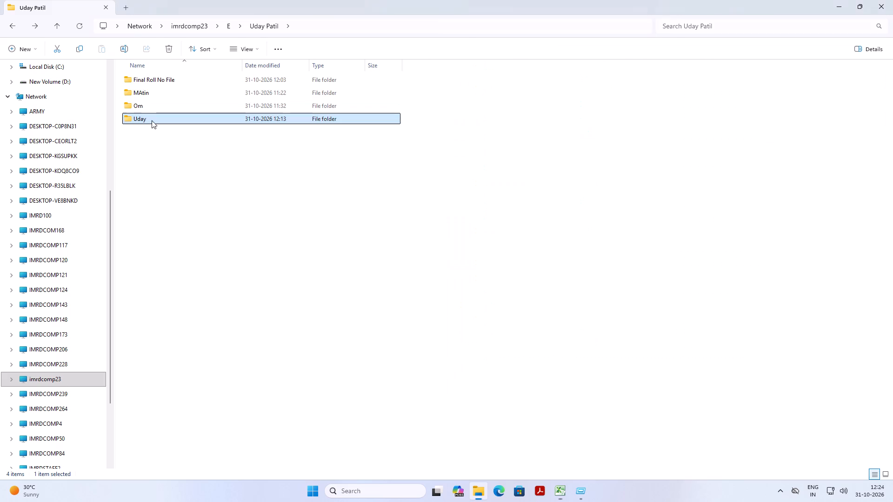
pyautogui.doubleClick(160, 92)
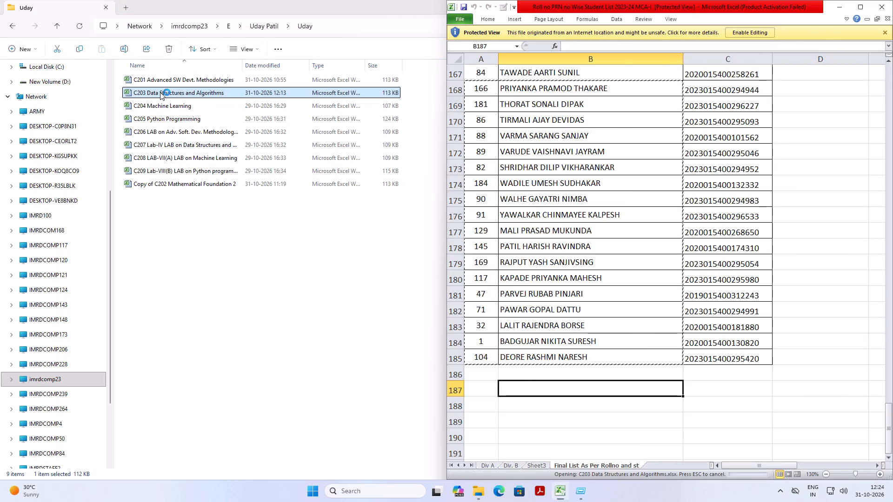
# Examine the roll numbers and student names in rows 114 to 196 of the C203 CO ATTAINMENT THEORY sheet.
pyautogui.scroll(-20, 630, 354)
pyautogui.scroll(1, 630, 354)
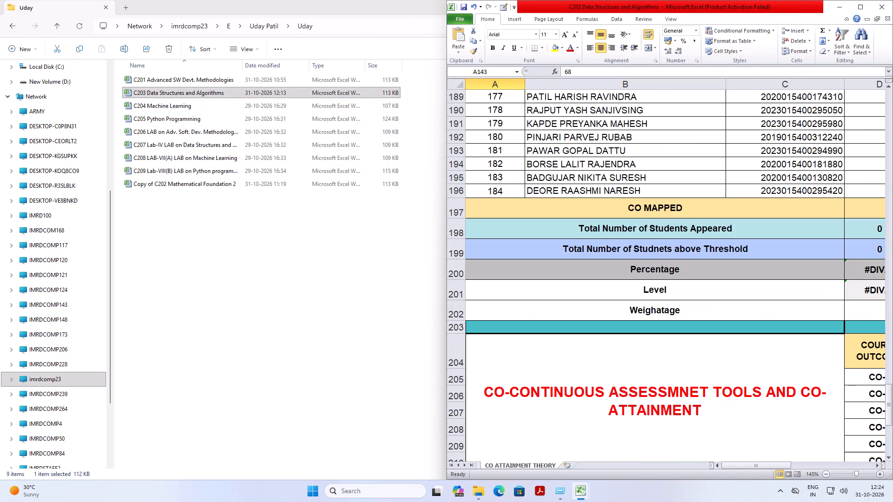
pyautogui.scroll(9, 630, 354)
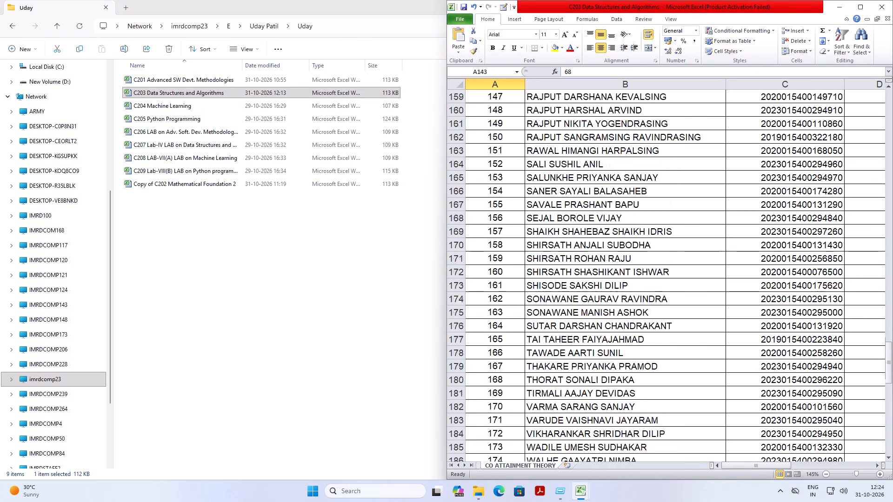
pyautogui.scroll(16, 630, 354)
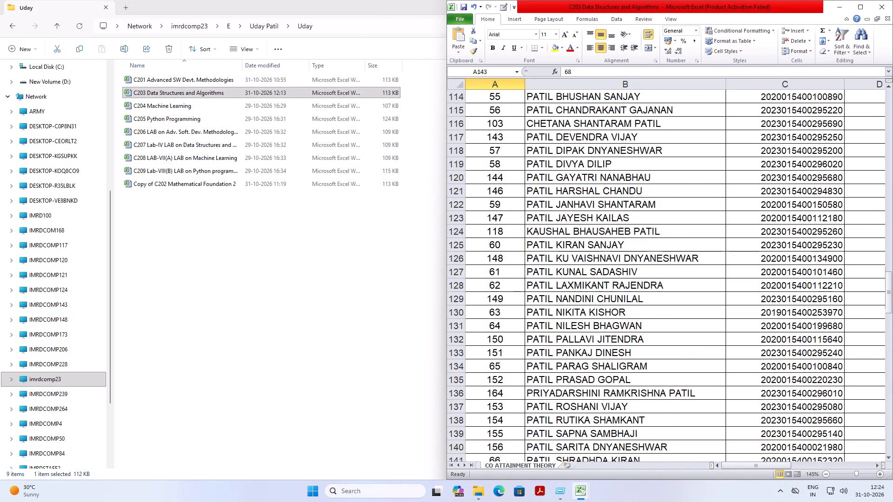
pyautogui.scroll(5, 630, 354)
pyautogui.scroll(-4, 630, 354)
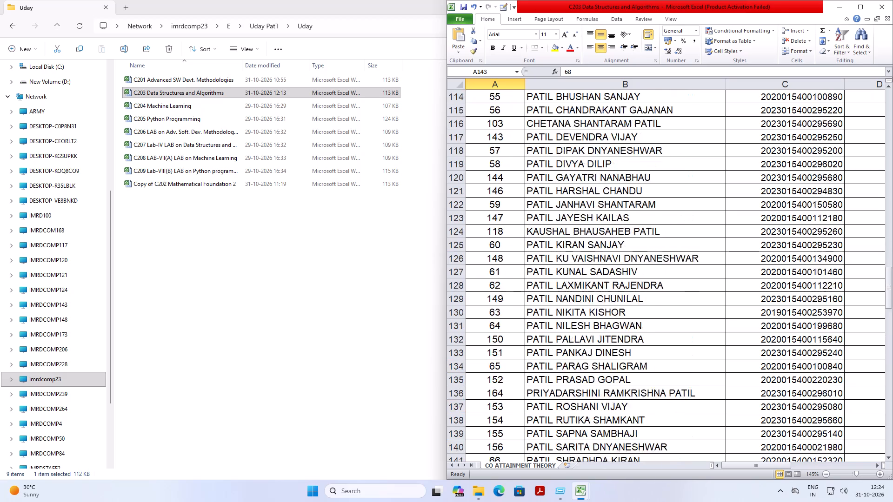
pyautogui.scroll(-6, 630, 354)
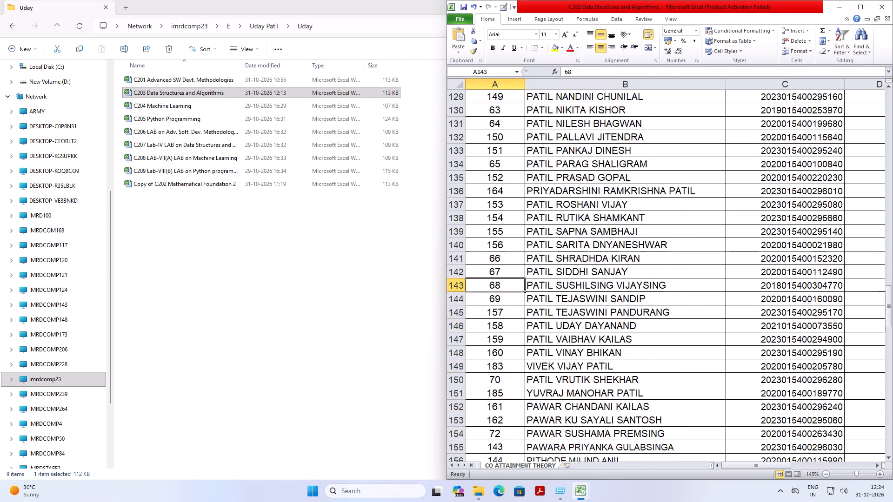
pyautogui.scroll(-4, 630, 354)
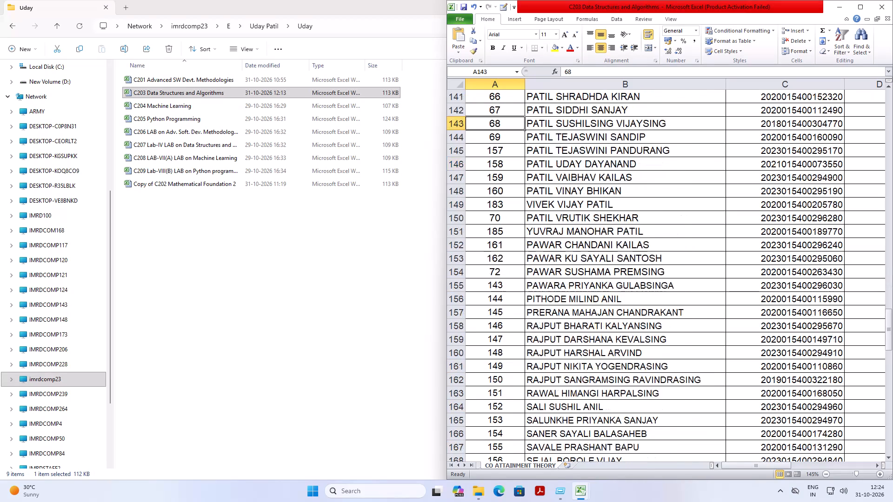
pyautogui.scroll(-1, 652, 353)
pyautogui.scroll(-4, 514, 243)
pyautogui.scroll(1, 517, 238)
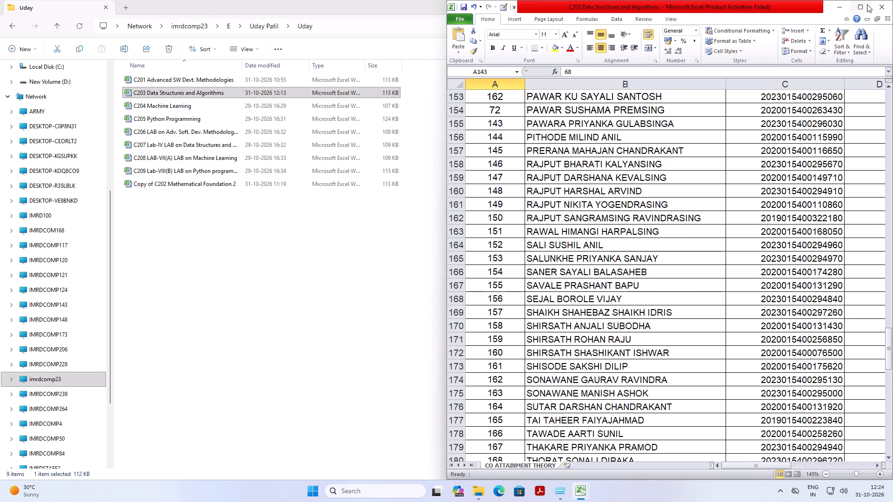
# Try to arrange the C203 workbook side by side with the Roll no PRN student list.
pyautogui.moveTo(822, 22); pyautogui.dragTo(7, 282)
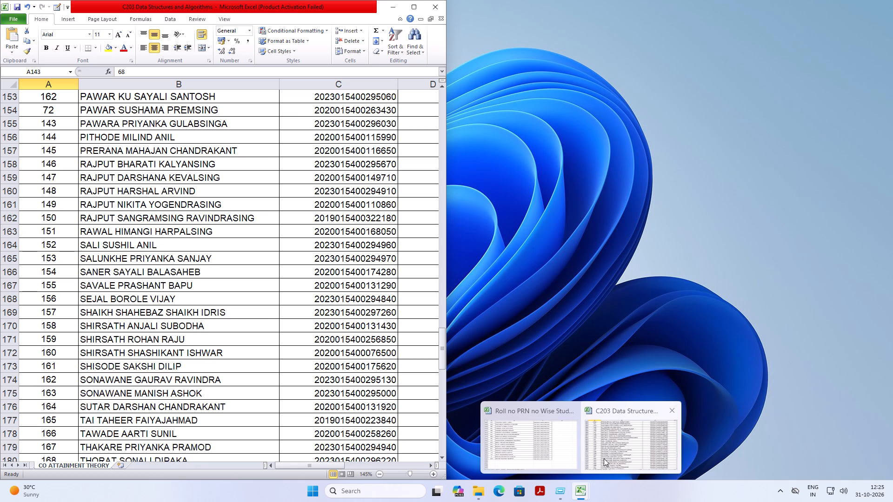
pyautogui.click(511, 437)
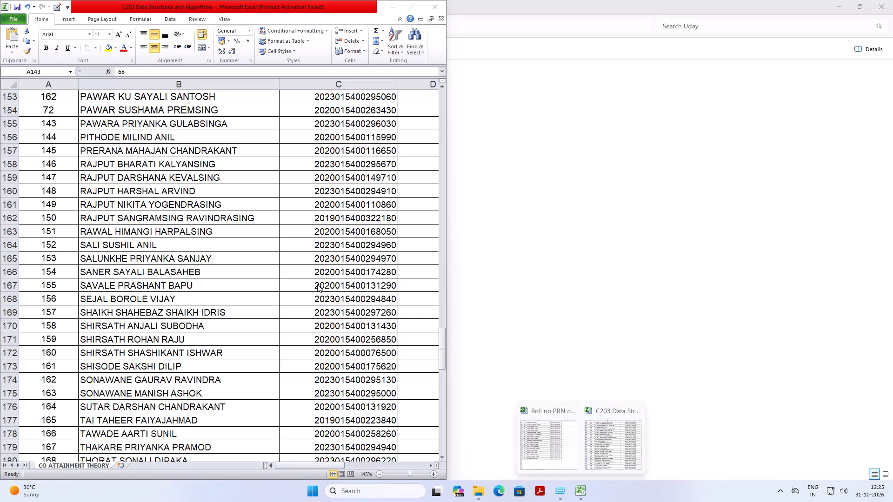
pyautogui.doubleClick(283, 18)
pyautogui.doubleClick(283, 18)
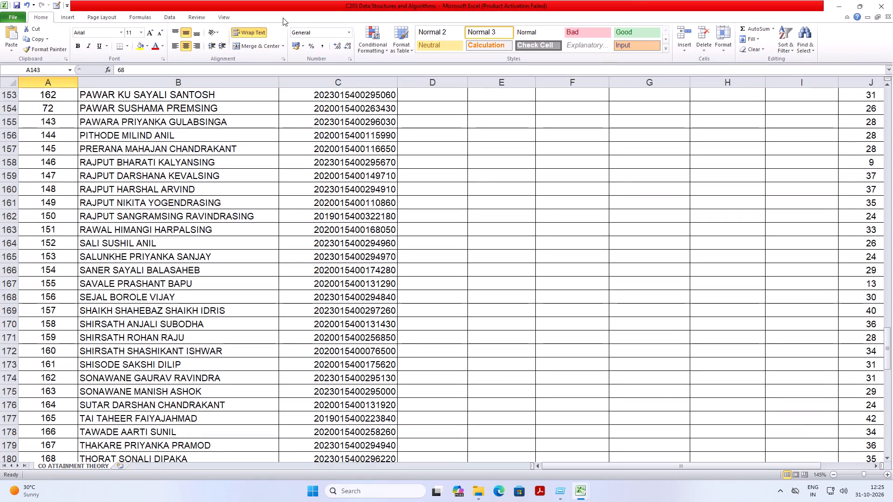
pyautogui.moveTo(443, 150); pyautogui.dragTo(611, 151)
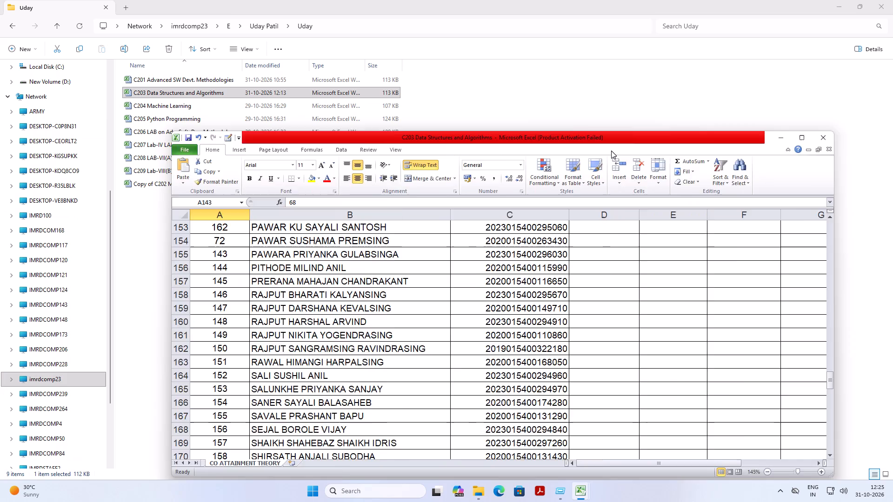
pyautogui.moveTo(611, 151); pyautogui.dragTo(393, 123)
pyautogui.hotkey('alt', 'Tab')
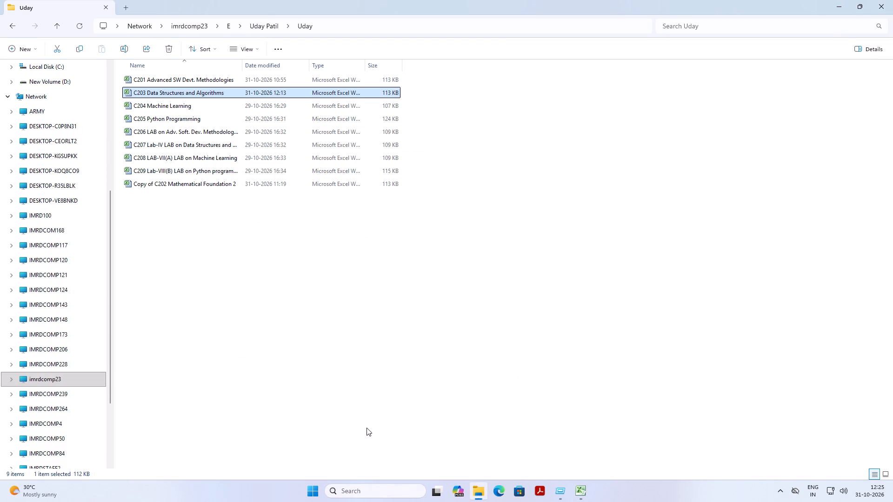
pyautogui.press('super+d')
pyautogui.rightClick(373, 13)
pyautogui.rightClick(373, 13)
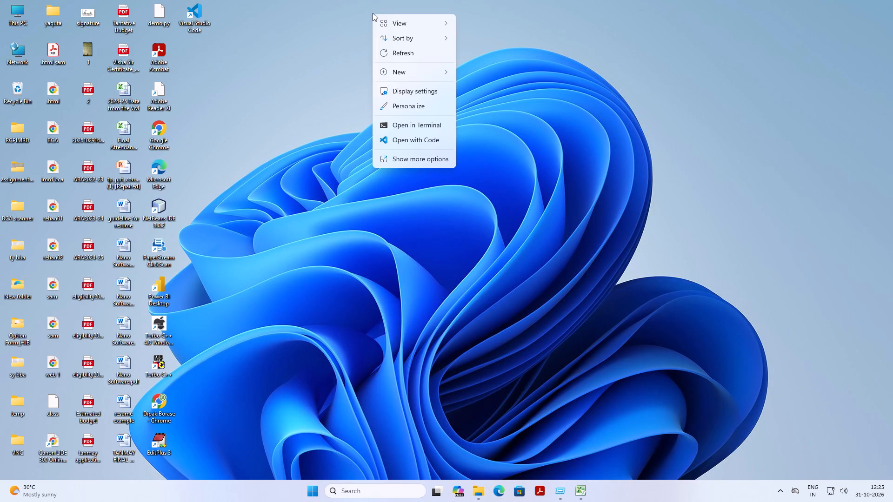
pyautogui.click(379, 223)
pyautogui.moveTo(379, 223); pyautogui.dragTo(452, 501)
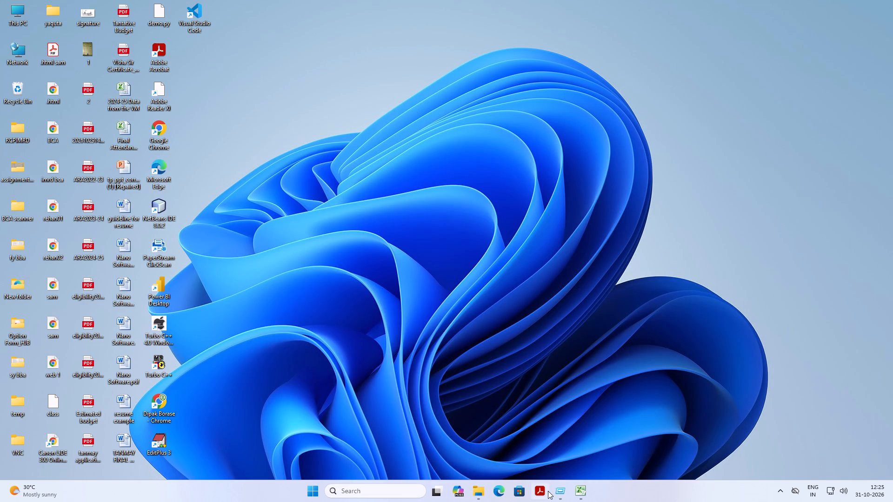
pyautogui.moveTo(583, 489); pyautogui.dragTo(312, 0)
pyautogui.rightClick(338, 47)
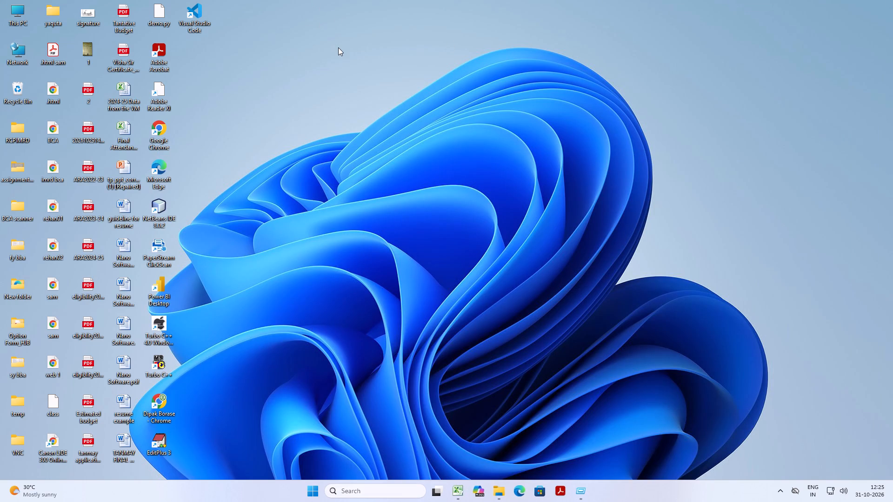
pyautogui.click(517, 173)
# Close the C203 Data Structures and Algorithms workbook without saving changes.
pyautogui.hotkey('alt', 'Tab')
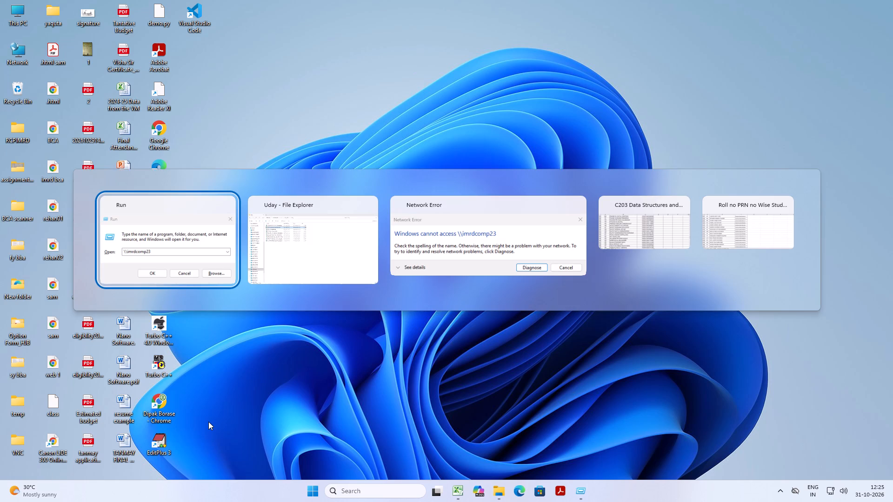
pyautogui.hotkey('alt', 'Tab')
pyautogui.hotkey('alt', 'Tab')
pyautogui.hotkey('alt', 'Tab')
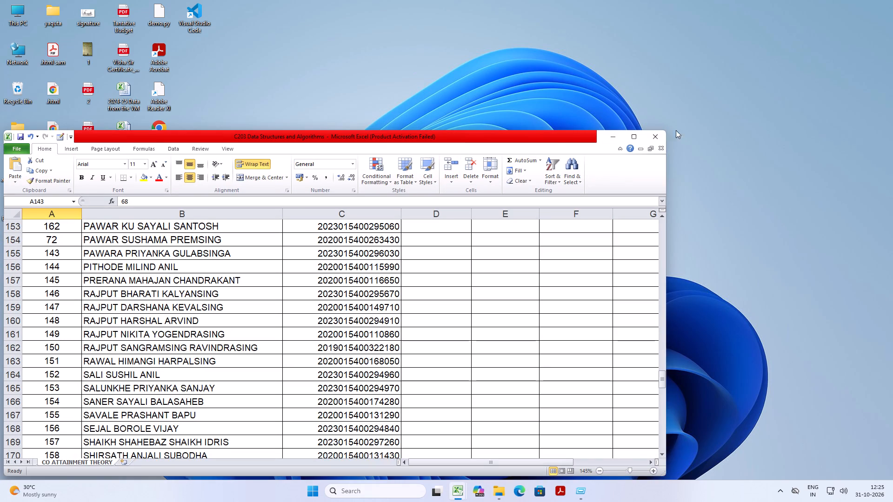
pyautogui.click(653, 134)
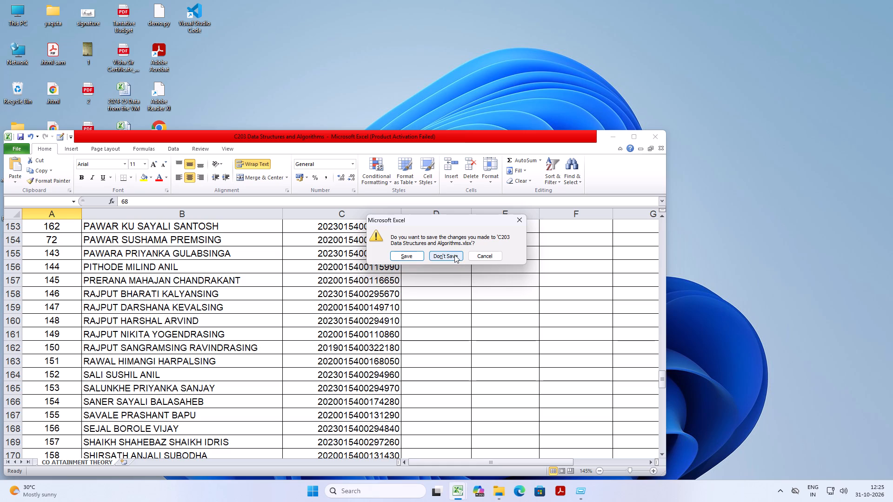
pyautogui.click(454, 255)
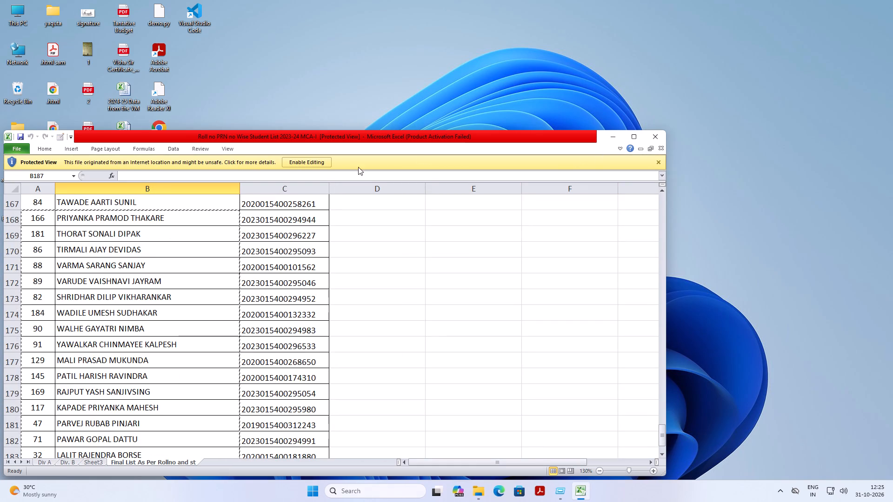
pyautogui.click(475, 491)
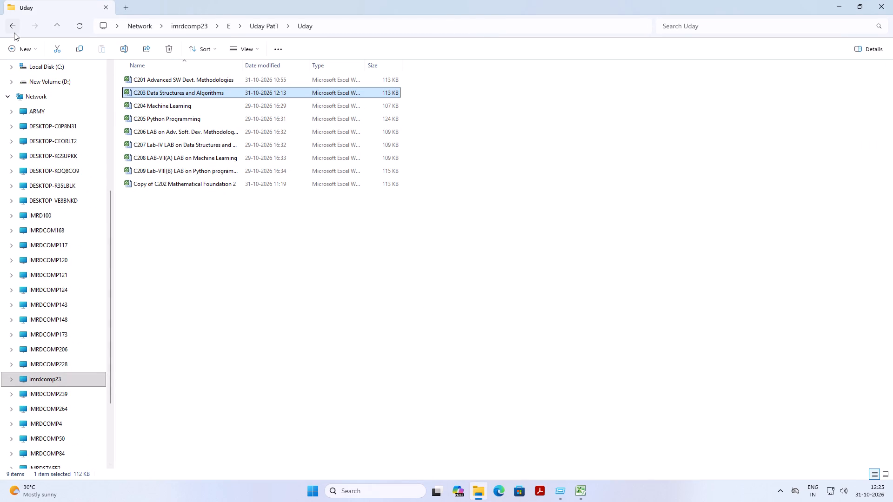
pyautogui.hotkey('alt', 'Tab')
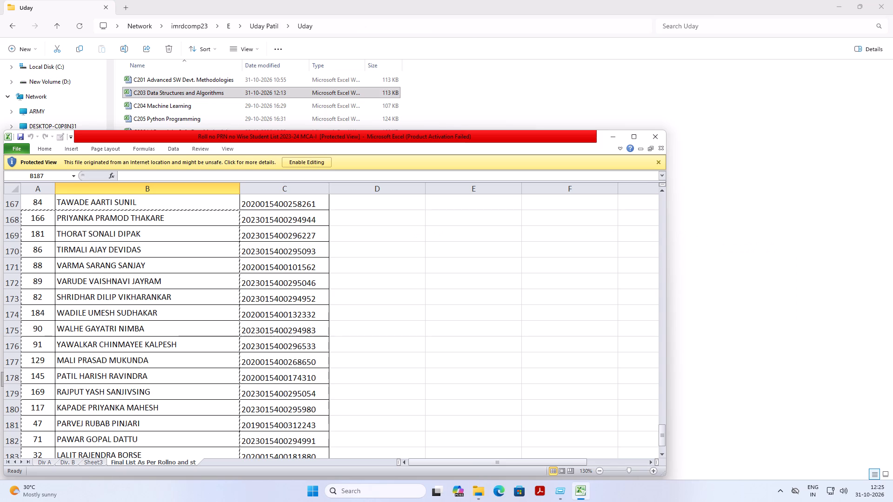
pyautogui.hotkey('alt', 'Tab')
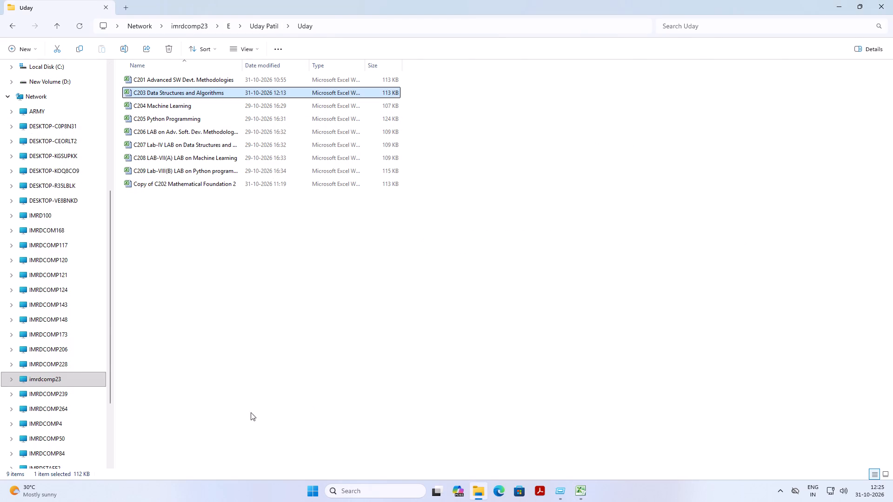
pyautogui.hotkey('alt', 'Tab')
# Start a separate Excel 2010 window and open the recent C203 Data Structures and Algorithms workbook in it.
pyautogui.click(371, 497)
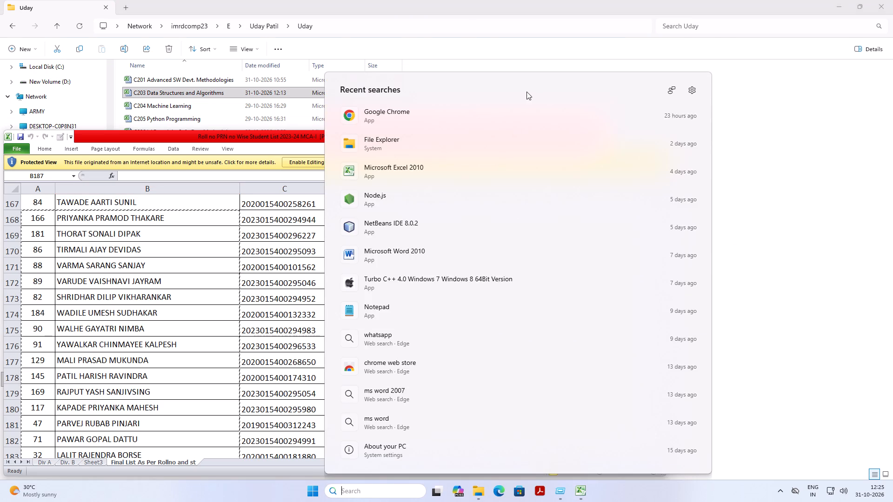
pyautogui.click(420, 168)
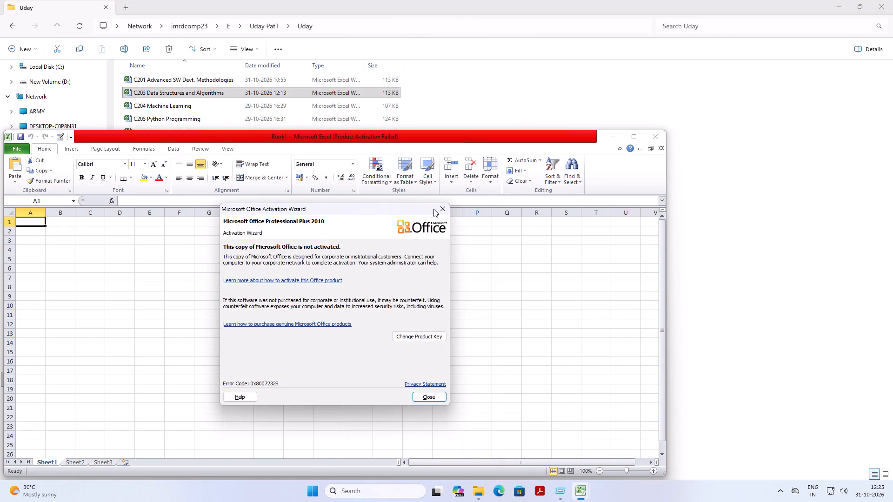
pyautogui.click(433, 209)
pyautogui.click(446, 209)
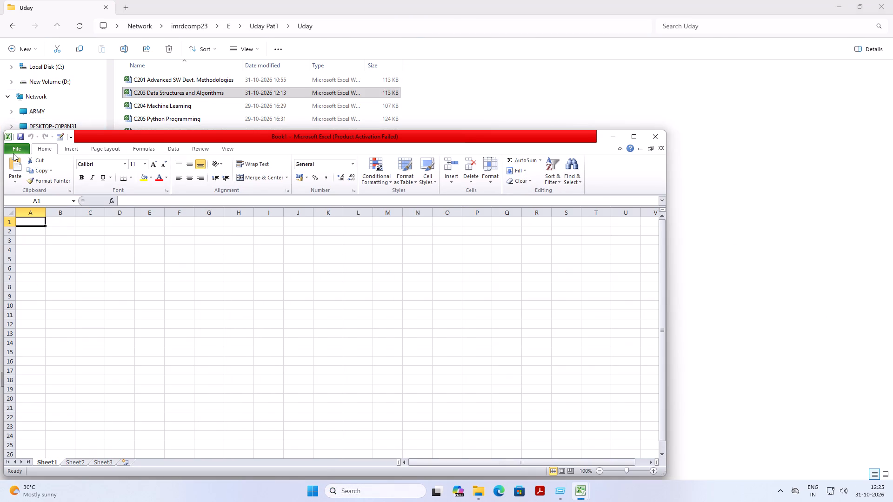
pyautogui.click(12, 151)
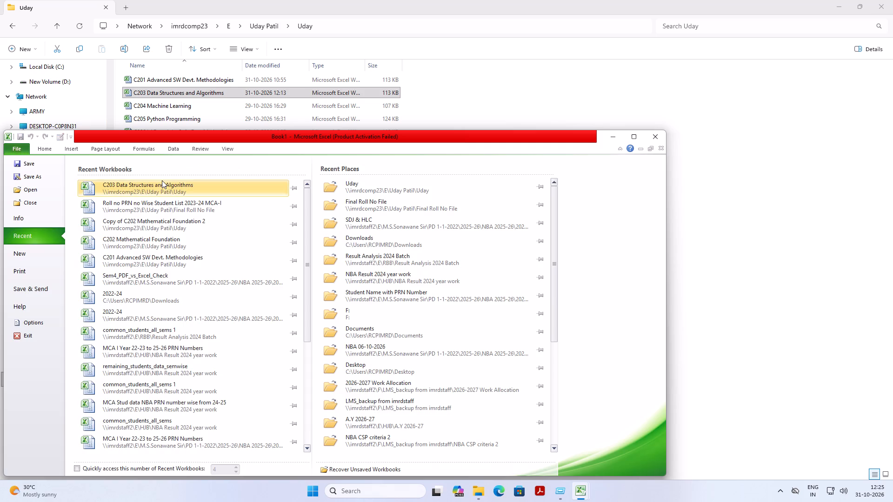
pyautogui.click(161, 185)
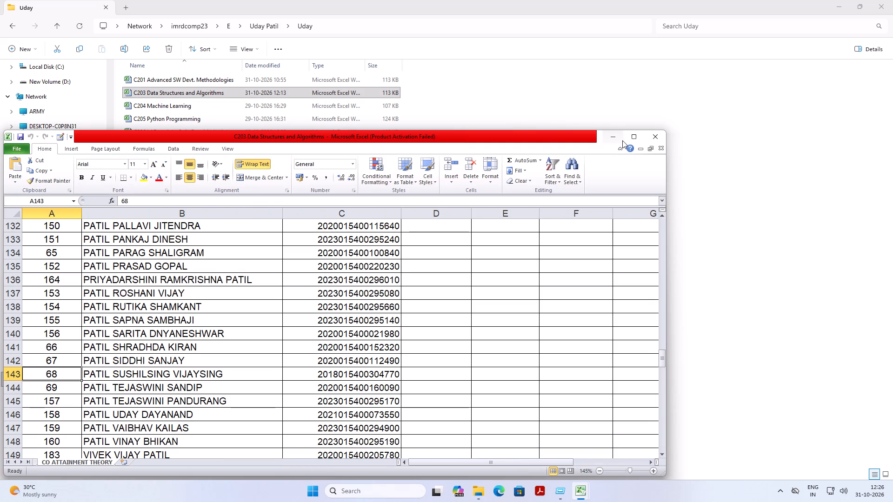
# Arrange the C203 workbook and the Roll no PRN student list side by side, each filling half of the screen.
pyautogui.moveTo(525, 147); pyautogui.dragTo(0, 456)
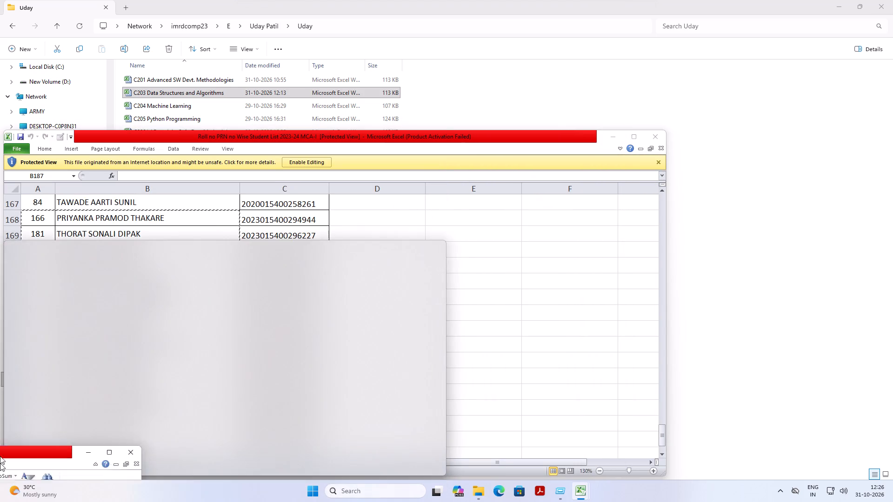
pyautogui.moveTo(0, 456); pyautogui.dragTo(0, 266)
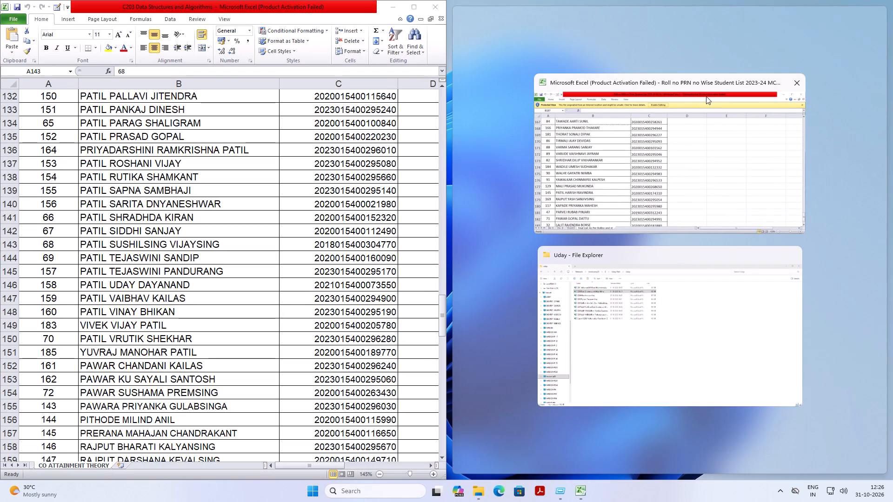
pyautogui.click(720, 79)
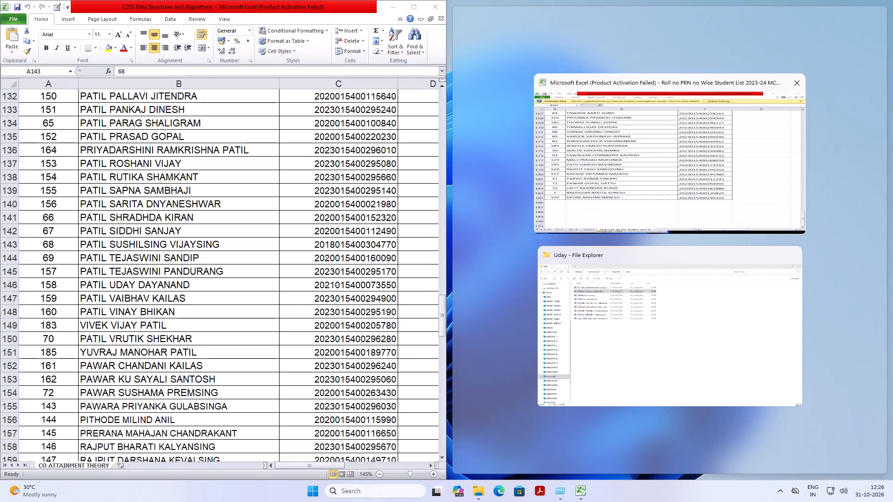
pyautogui.scroll(7, 564, 328)
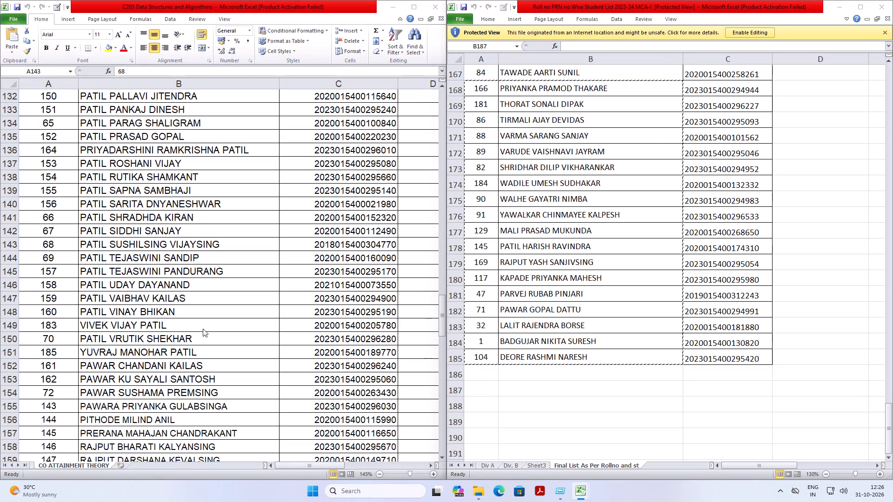
# Examine the roll numbers and student names from row 147 to about row 180 of the CO ATTAINMENT THEORY sheet.
pyautogui.scroll(-6, 0, 312)
pyautogui.click(35, 286)
pyautogui.scroll(-4, 40, 283)
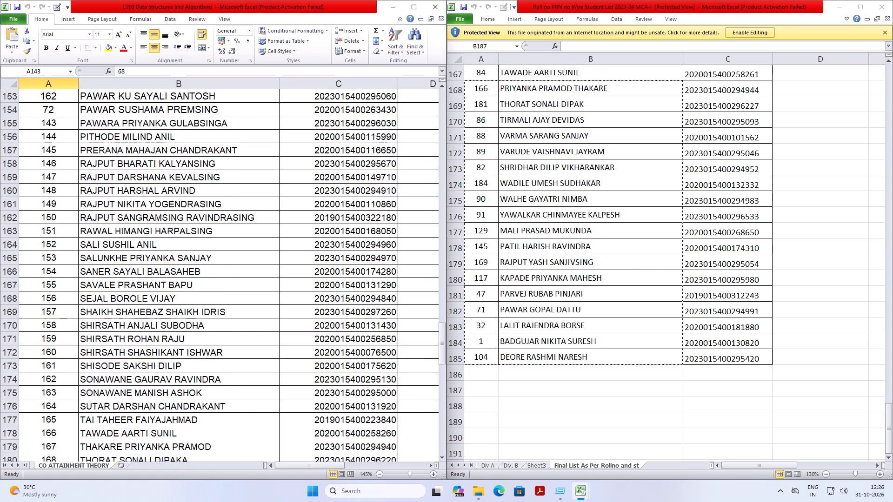
pyautogui.scroll(-11, 40, 283)
pyautogui.scroll(1, 40, 283)
pyautogui.scroll(-6, 40, 283)
pyautogui.scroll(16, 40, 283)
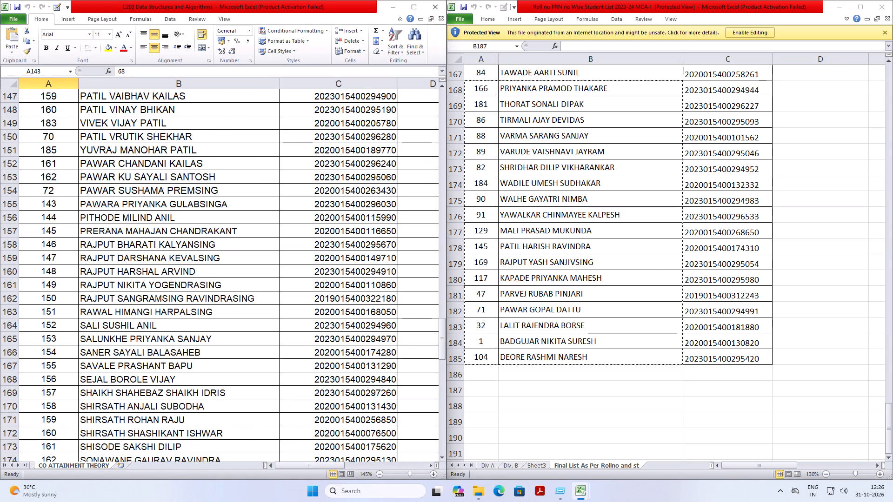
pyautogui.scroll(-1, 53, 311)
# Search the Final List sheet for the C203 row 152 roll number and student name combined as one search text.
pyautogui.moveTo(40, 161); pyautogui.dragTo(68, 161)
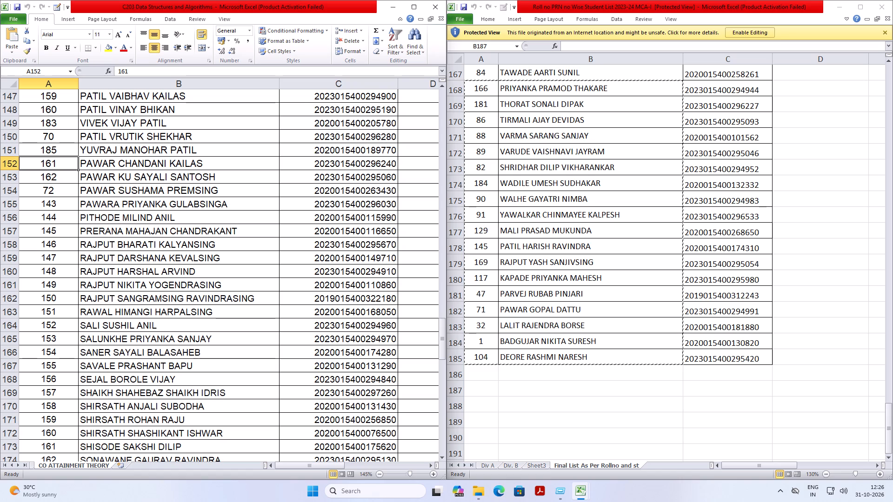
pyautogui.moveTo(68, 161); pyautogui.dragTo(98, 160)
pyautogui.hotkey('ctrl', 'c')
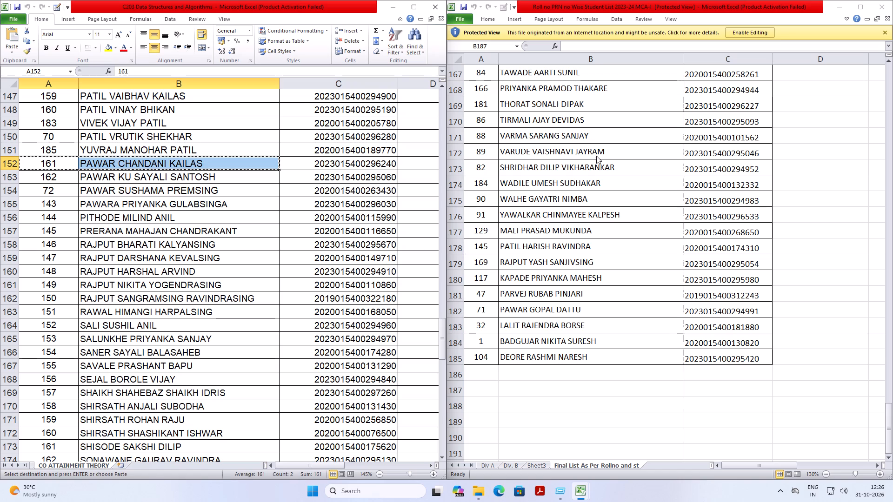
pyautogui.click(624, 159)
pyautogui.hotkey('ctrl', 'f')
pyautogui.hotkey('ctrl', 'v')
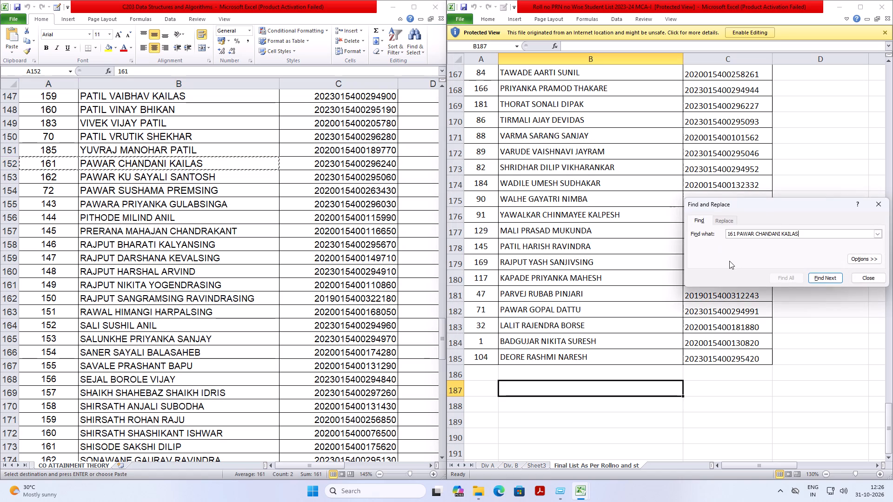
pyautogui.click(816, 273)
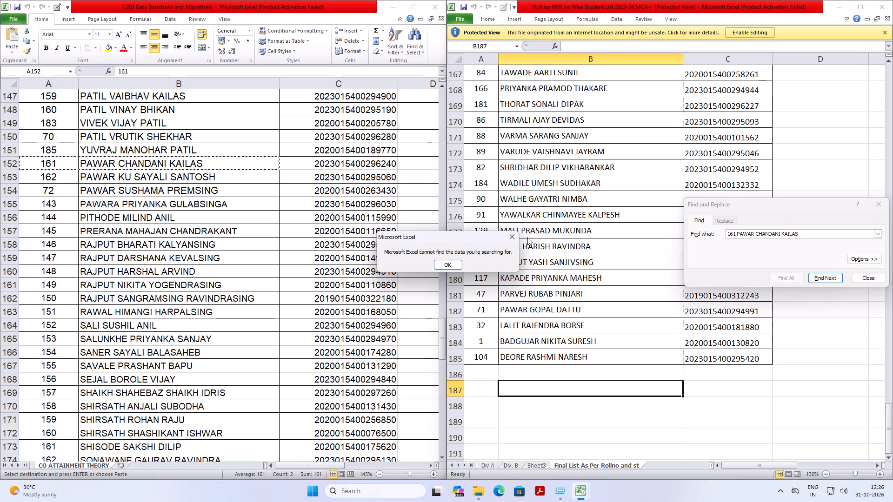
pyautogui.click(514, 238)
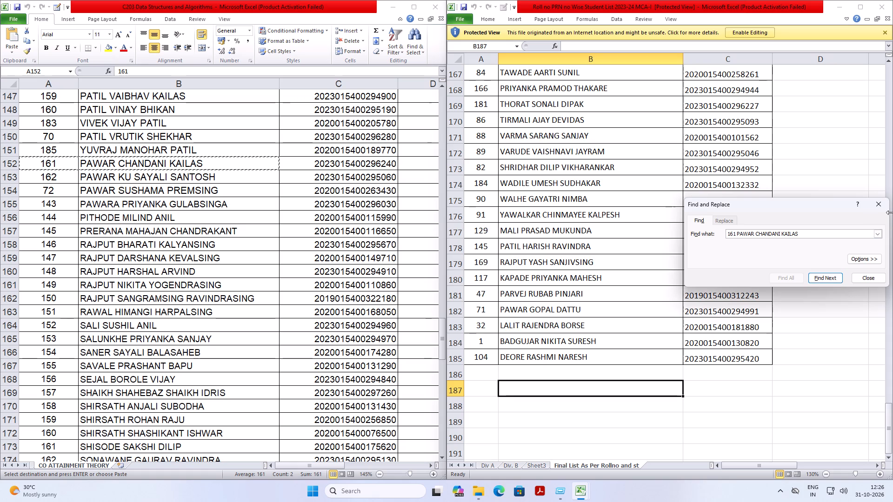
pyautogui.click(884, 206)
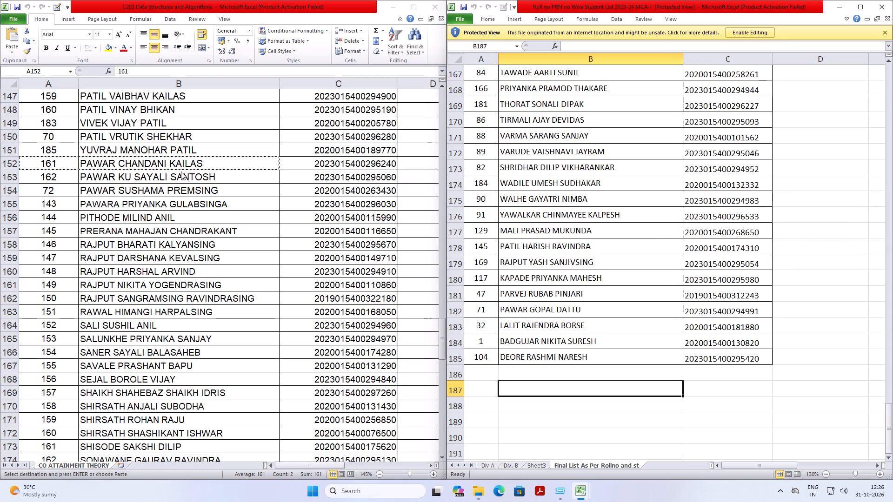
# Search the Final List sheet for only the student name copied from C203 cell B152.
pyautogui.click(168, 160)
pyautogui.click(168, 160)
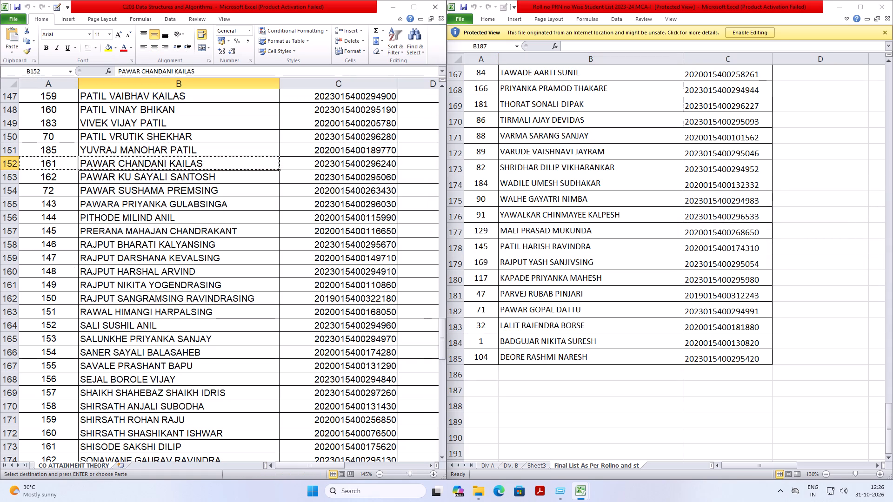
pyautogui.hotkey('ctrl', 'c')
pyautogui.click(685, 204)
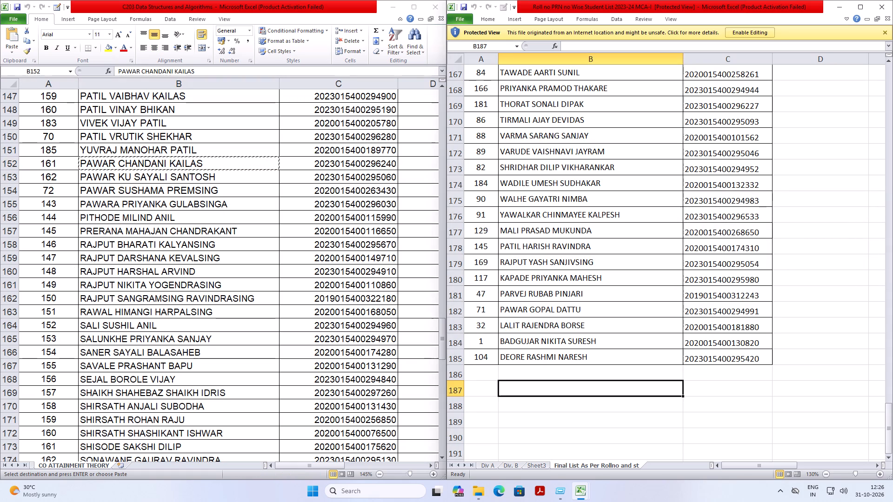
pyautogui.hotkey('ctrl', 'f')
pyautogui.hotkey('ctrl', 'v')
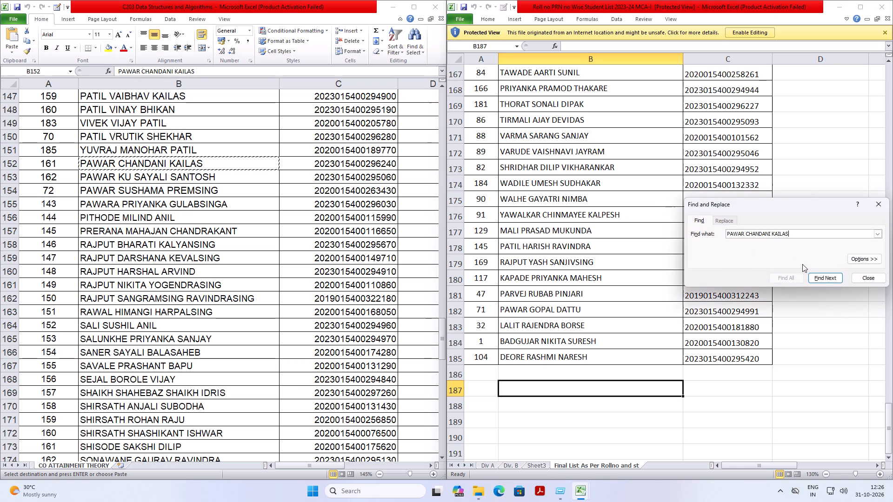
pyautogui.click(821, 276)
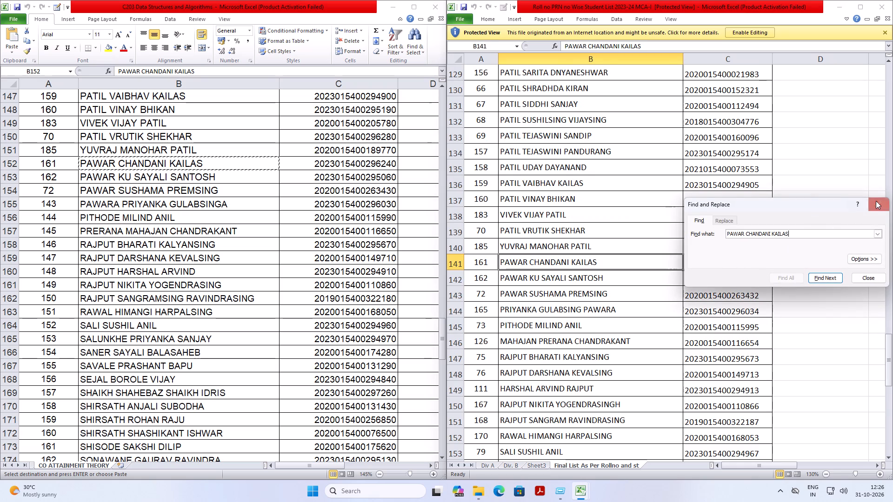
pyautogui.click(878, 201)
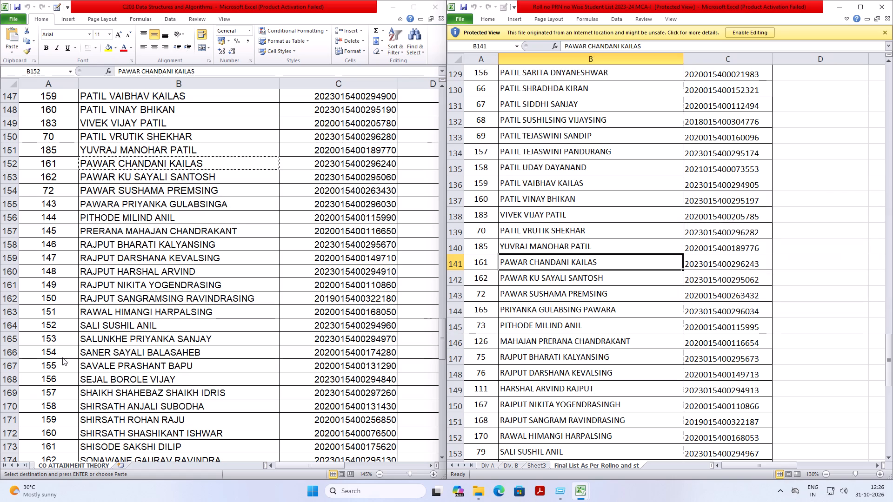
# Examine the remaining C203 roll numbers and student names from row 153 down to row 196.
pyautogui.moveTo(62, 357); pyautogui.dragTo(58, 359)
pyautogui.scroll(-9, 55, 360)
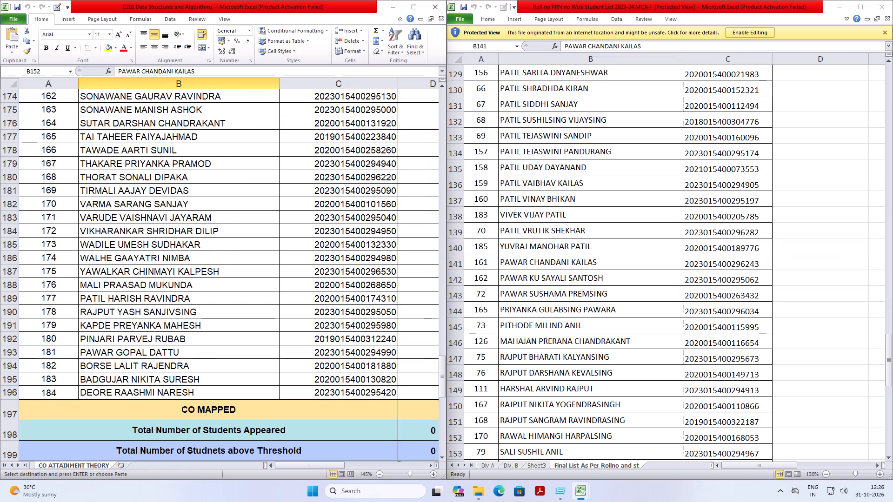
pyautogui.scroll(1, 135, 133)
pyautogui.scroll(2, 71, 172)
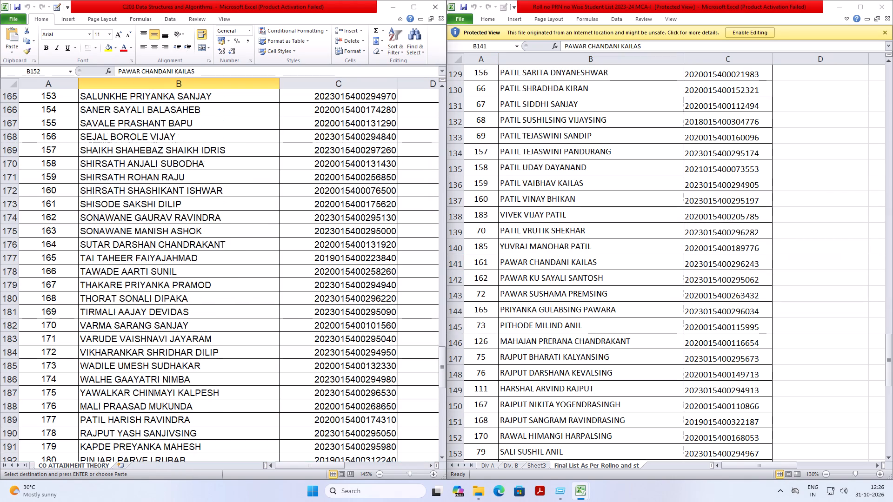
pyautogui.scroll(4, 74, 171)
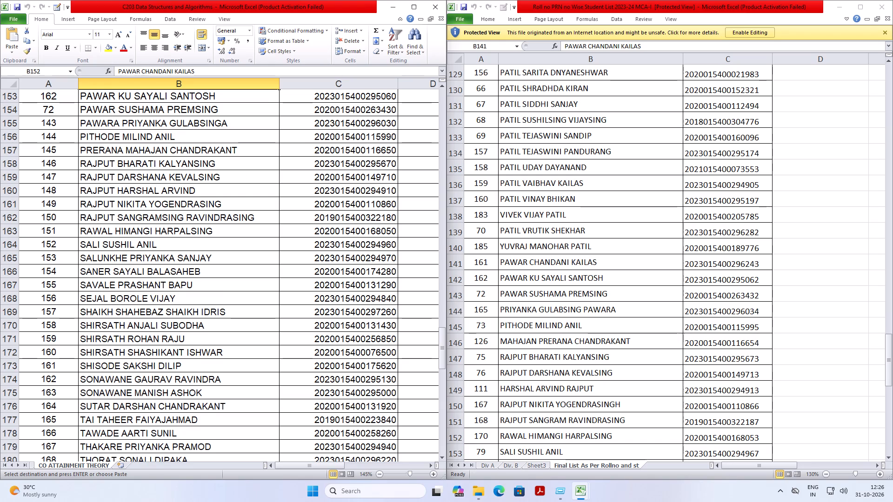
# Select the C203 roll numbers and student names in cells A155:B179 of the CO ATTAINMENT THEORY sheet.
pyautogui.moveTo(53, 123); pyautogui.dragTo(156, 134)
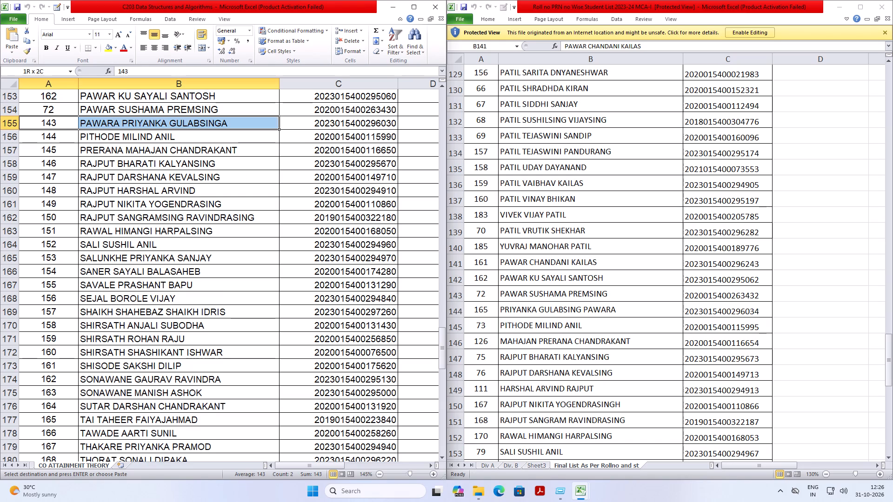
pyautogui.moveTo(156, 134); pyautogui.dragTo(188, 424)
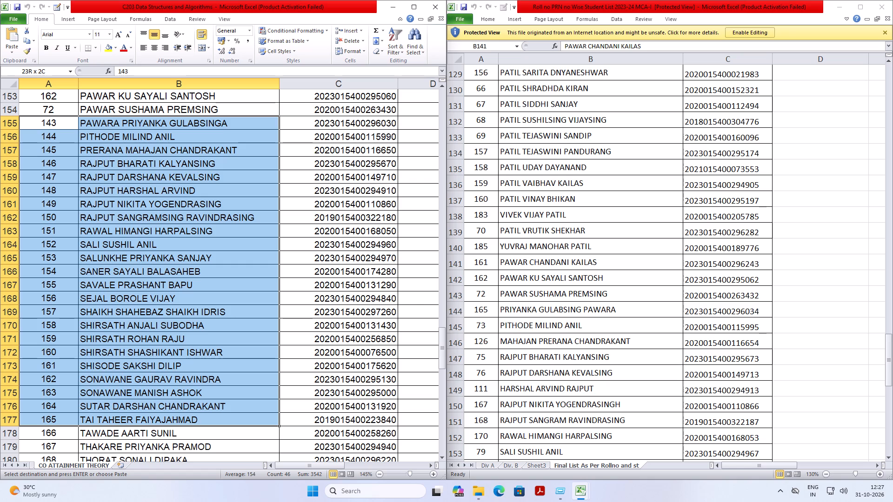
pyautogui.moveTo(188, 424); pyautogui.dragTo(189, 432)
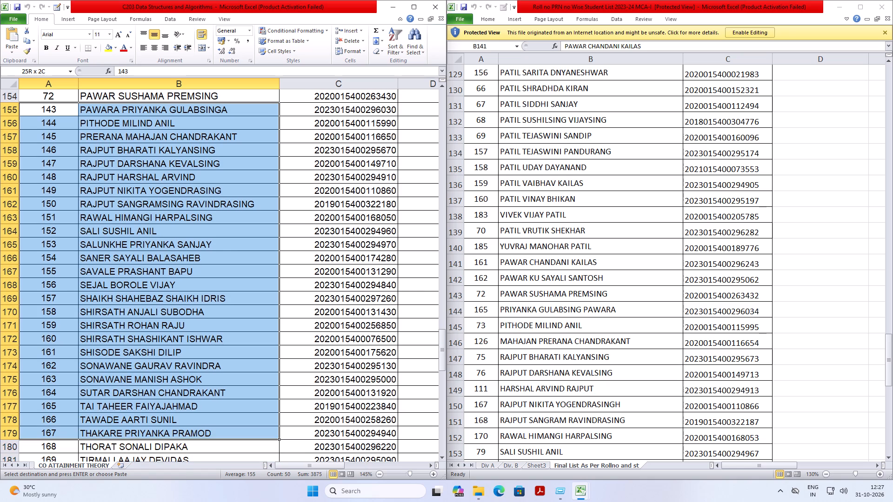
pyautogui.moveTo(189, 432); pyautogui.dragTo(191, 428)
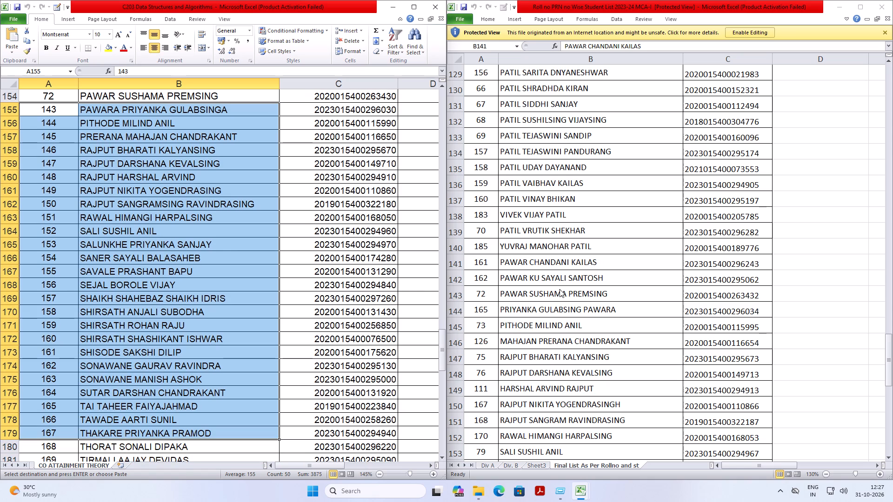
# Examine the Final List's roll numbers and student names from row 144 down to row 185 against the selected C203 rows.
pyautogui.click(483, 203)
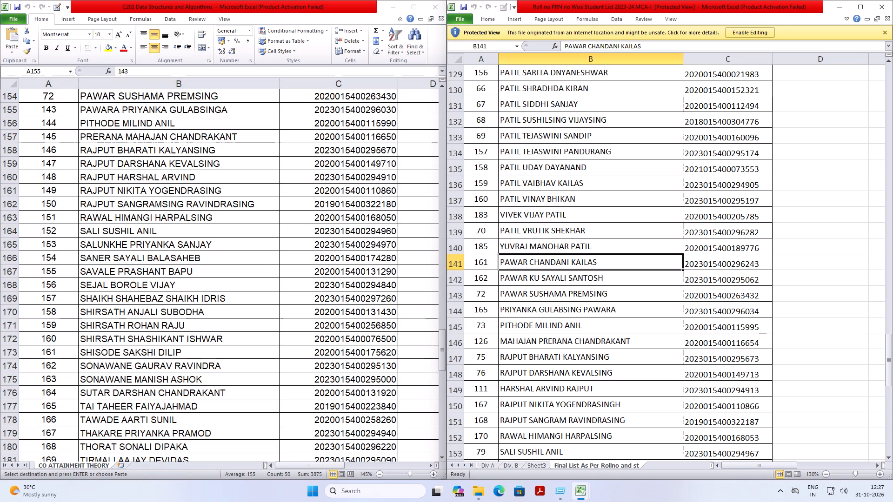
pyautogui.scroll(-5, 493, 202)
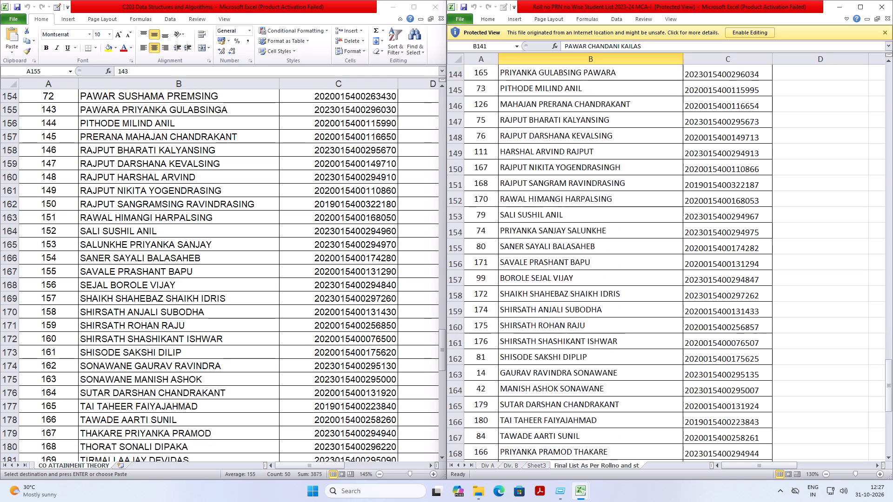
pyautogui.scroll(-2, 493, 202)
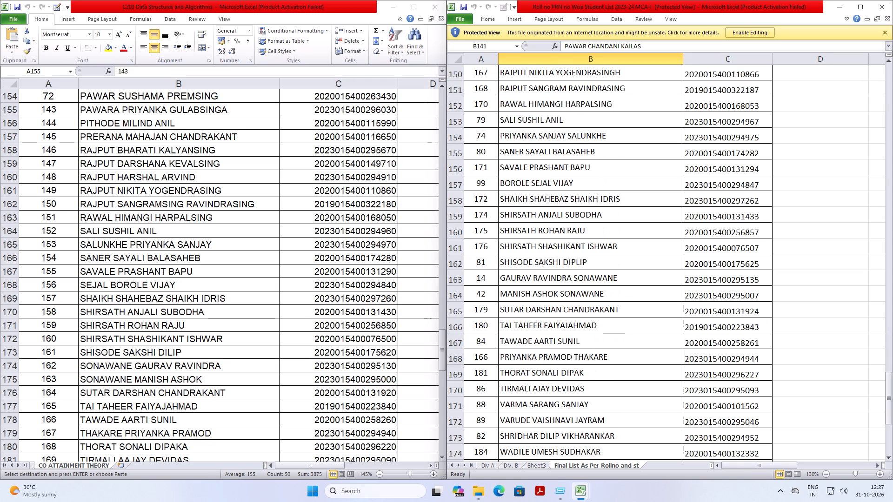
pyautogui.scroll(-4, 529, 155)
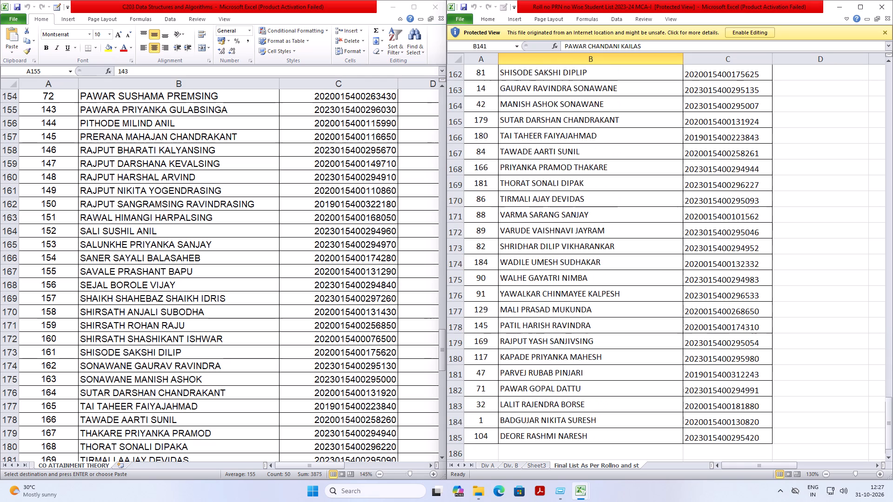
pyautogui.scroll(-1, 529, 155)
pyautogui.scroll(6, 529, 155)
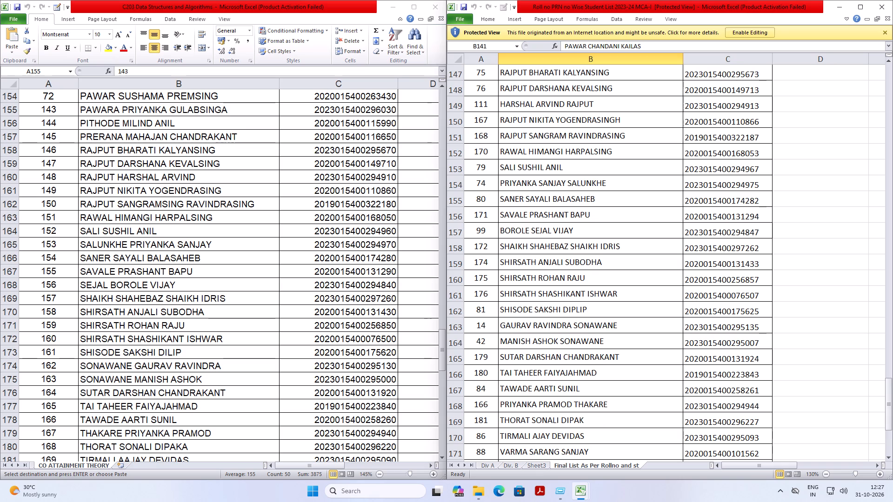
pyautogui.scroll(1, 553, 204)
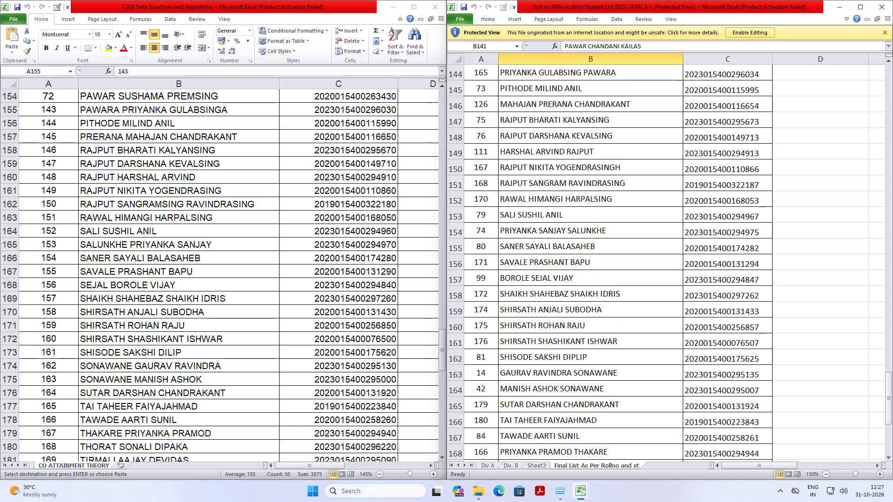
pyautogui.click(485, 103)
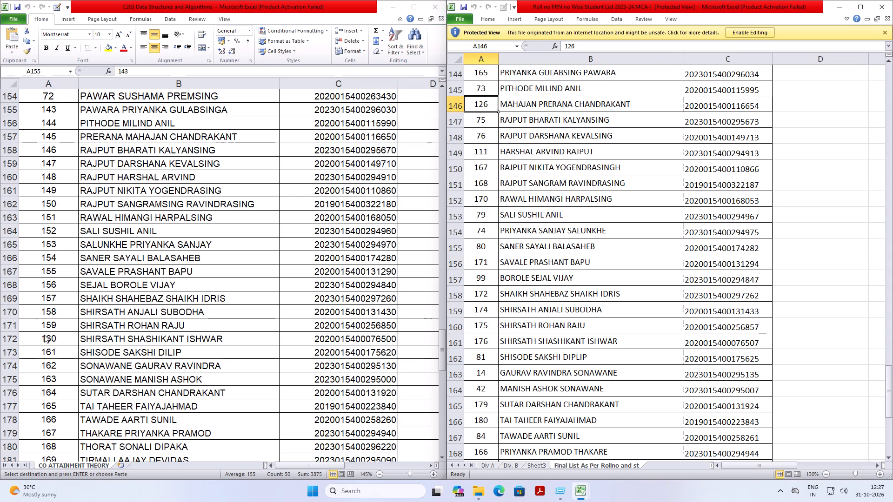
pyautogui.click(123, 361)
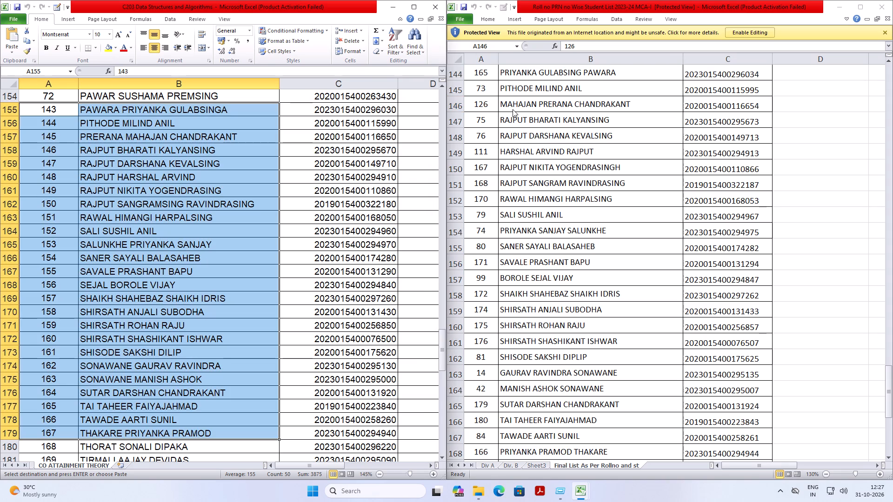
# Copy the roll numbers and student names in cells A144:B168 of the Final List sheet.
pyautogui.click(493, 69)
pyautogui.moveTo(493, 69); pyautogui.dragTo(554, 76)
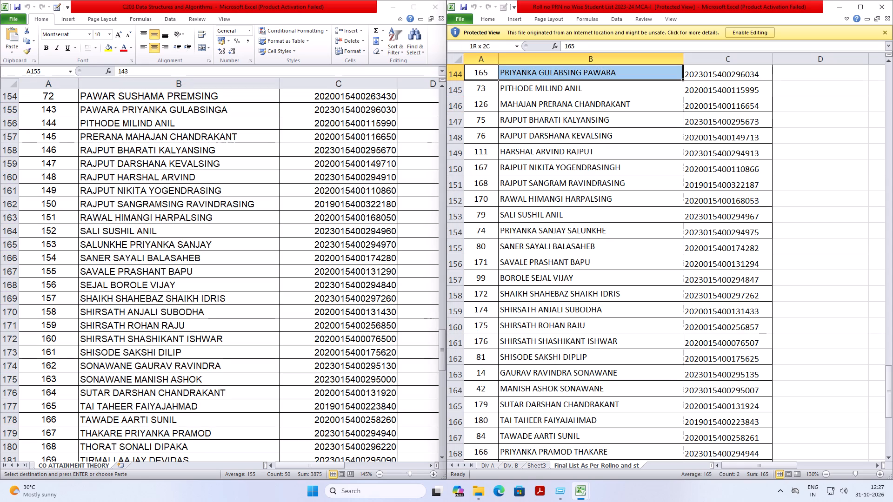
pyautogui.moveTo(554, 76); pyautogui.dragTo(562, 102)
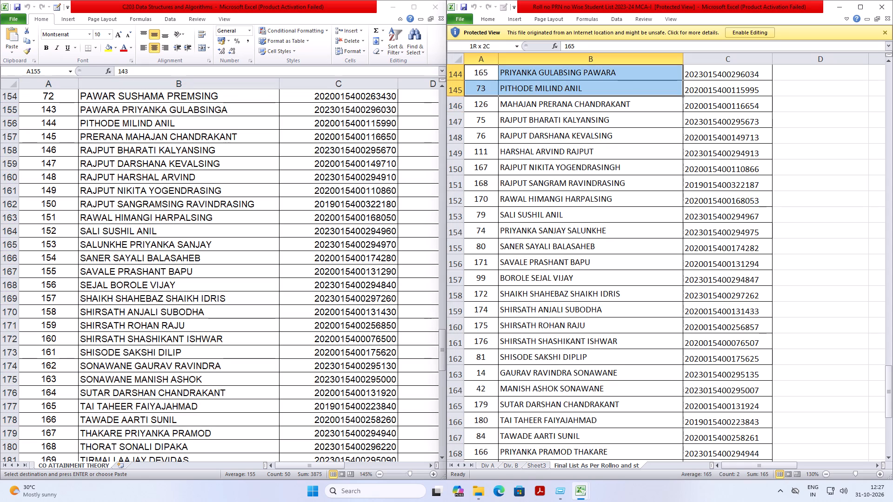
pyautogui.moveTo(562, 102); pyautogui.dragTo(563, 117)
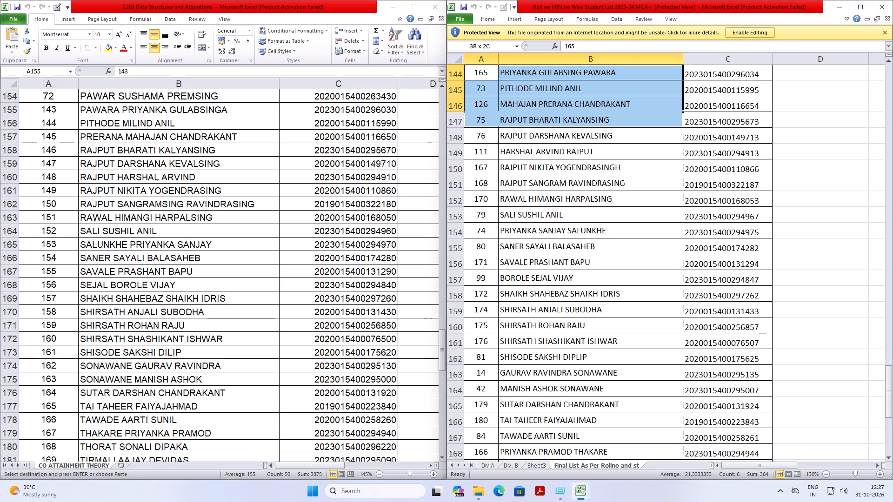
pyautogui.moveTo(563, 117); pyautogui.dragTo(566, 155)
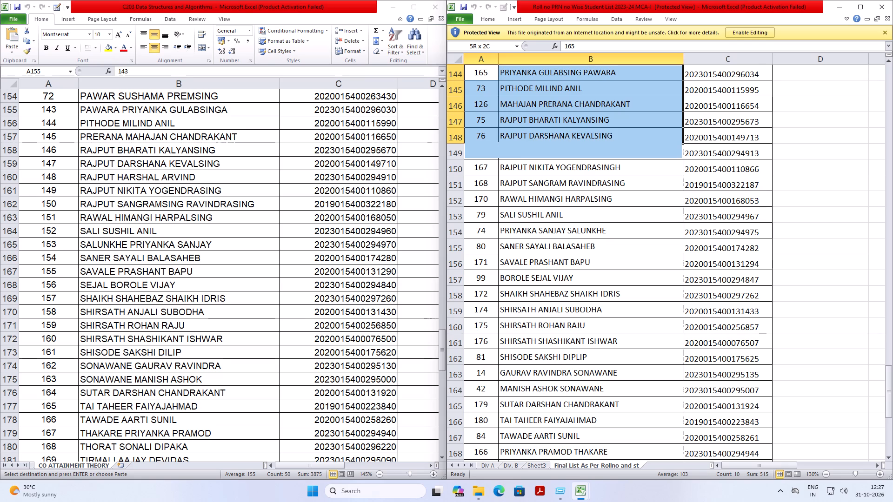
pyautogui.moveTo(566, 155); pyautogui.dragTo(566, 194)
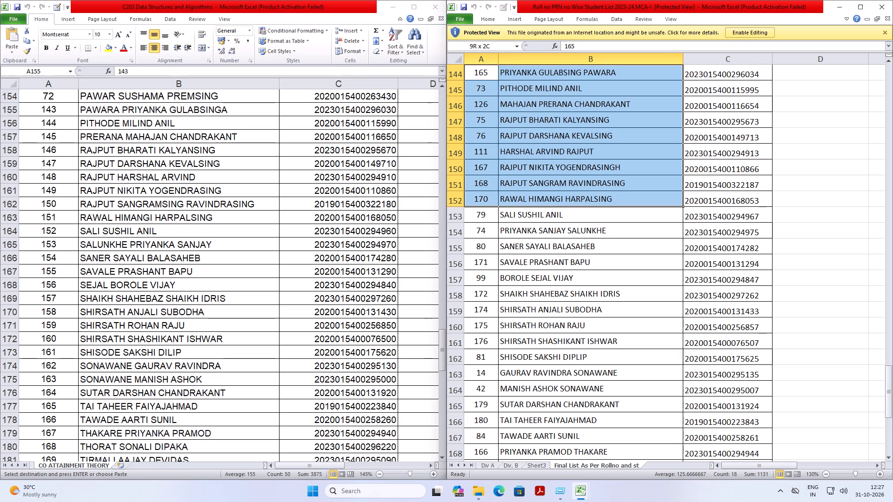
pyautogui.moveTo(566, 194); pyautogui.dragTo(564, 231)
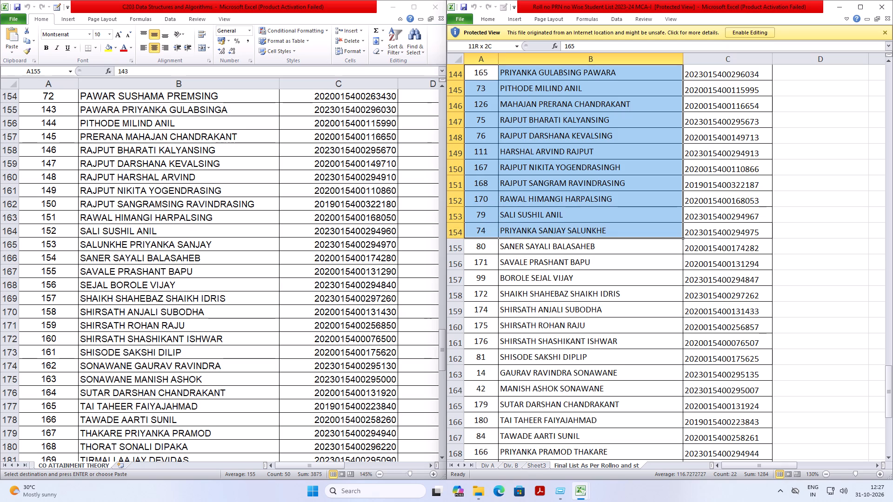
pyautogui.moveTo(564, 231); pyautogui.dragTo(564, 233)
pyautogui.moveTo(564, 233); pyautogui.dragTo(568, 233)
pyautogui.moveTo(568, 233); pyautogui.dragTo(567, 240)
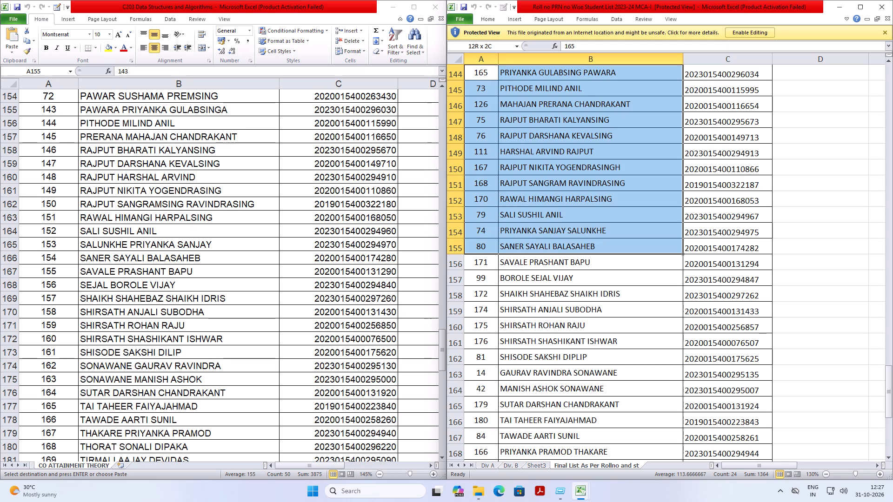
pyautogui.moveTo(567, 240); pyautogui.dragTo(566, 240)
pyautogui.moveTo(566, 240); pyautogui.dragTo(567, 254)
pyautogui.moveTo(567, 254); pyautogui.dragTo(565, 269)
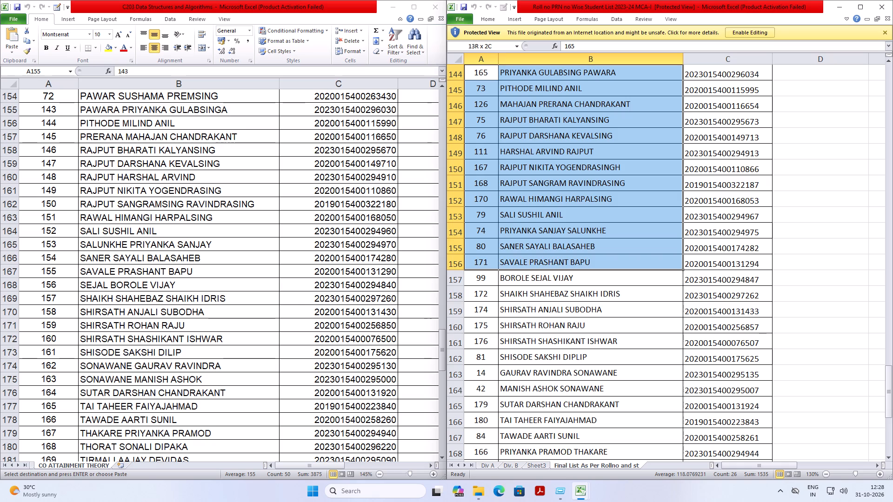
pyautogui.moveTo(565, 269); pyautogui.dragTo(565, 283)
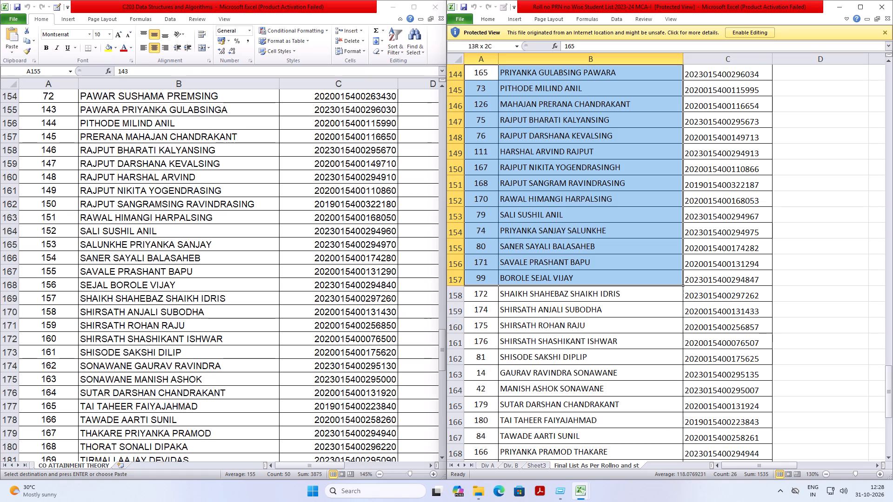
pyautogui.moveTo(565, 283); pyautogui.dragTo(564, 286)
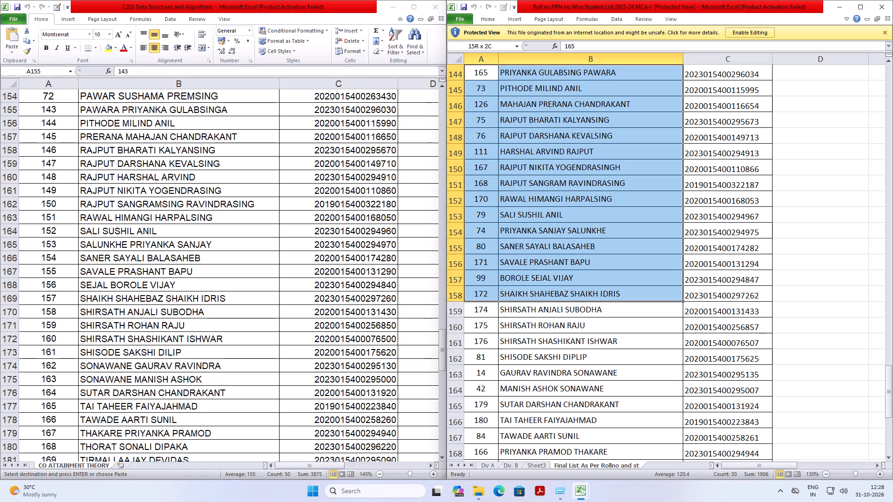
pyautogui.moveTo(564, 286); pyautogui.dragTo(562, 313)
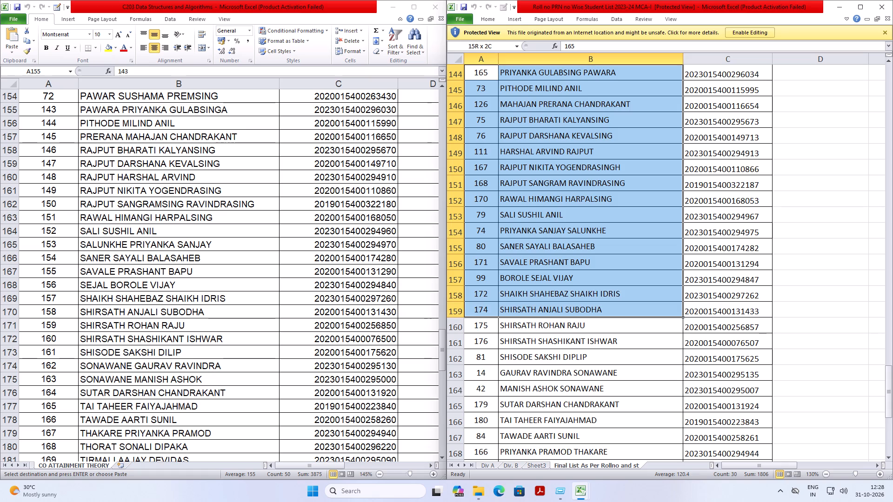
pyautogui.moveTo(562, 313); pyautogui.dragTo(568, 317)
pyautogui.moveTo(568, 317); pyautogui.dragTo(566, 345)
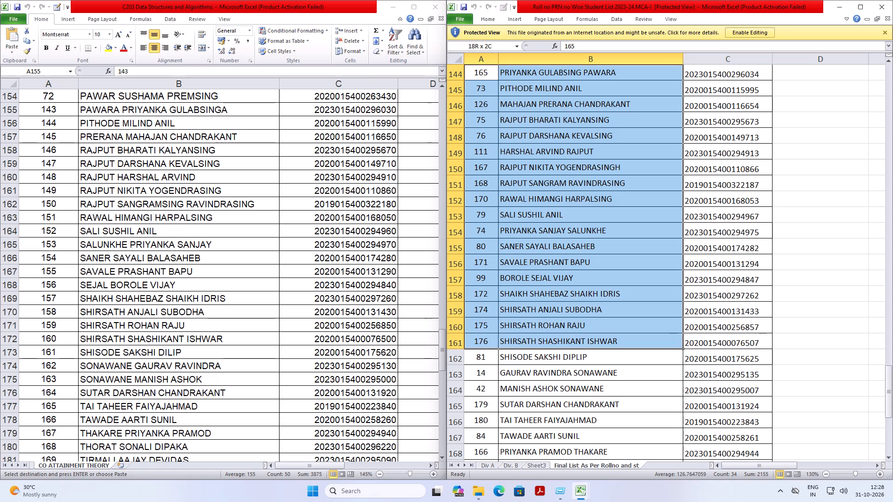
pyautogui.moveTo(566, 345); pyautogui.dragTo(566, 371)
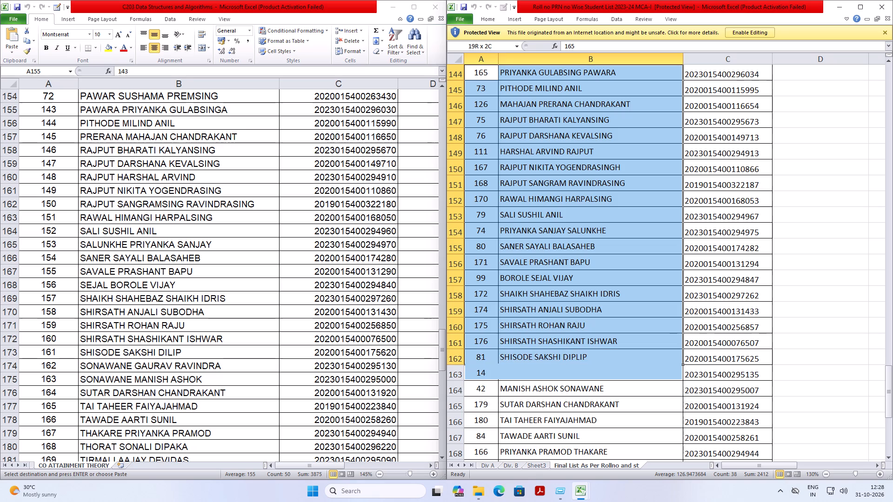
pyautogui.moveTo(566, 371); pyautogui.dragTo(566, 376)
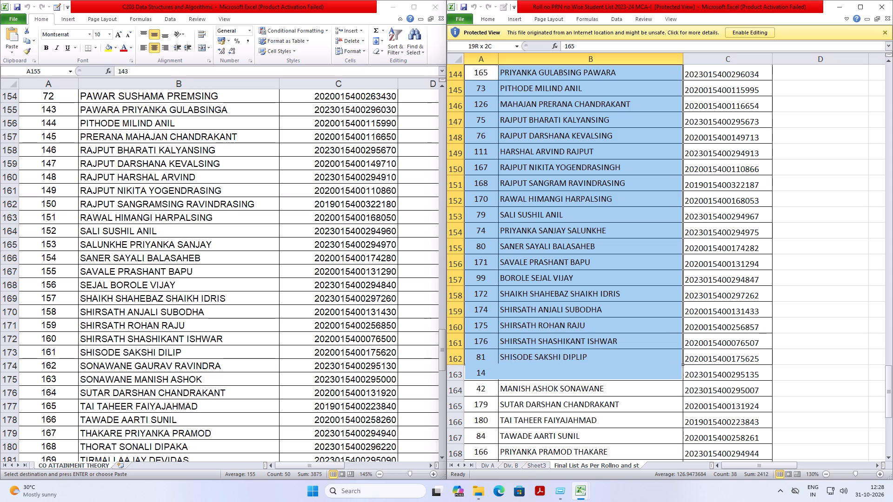
pyautogui.moveTo(566, 376); pyautogui.dragTo(562, 397)
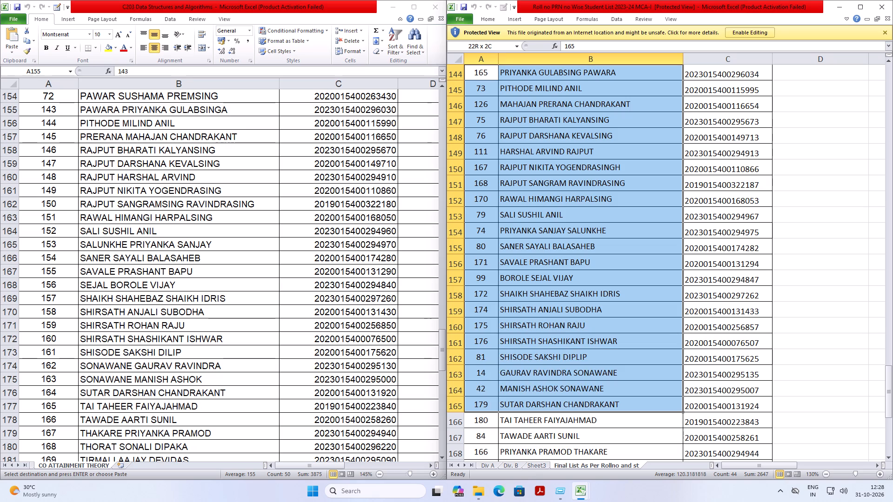
pyautogui.moveTo(562, 397); pyautogui.dragTo(562, 416)
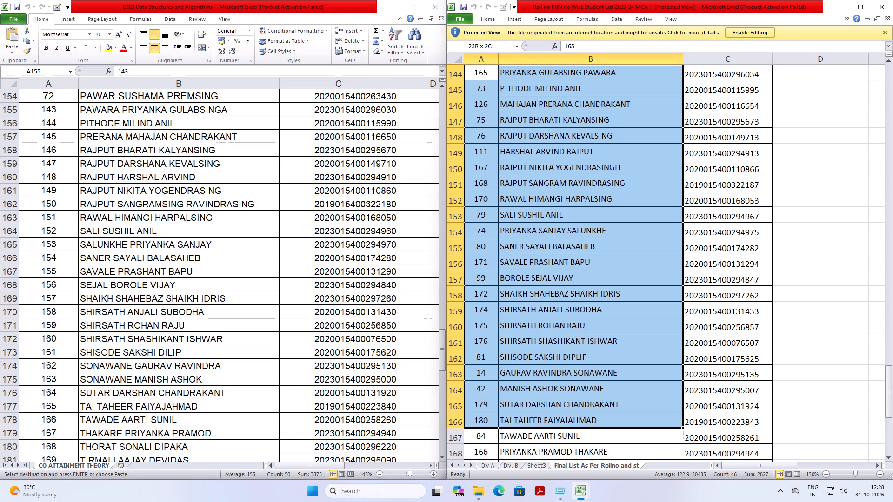
pyautogui.moveTo(562, 416); pyautogui.dragTo(561, 449)
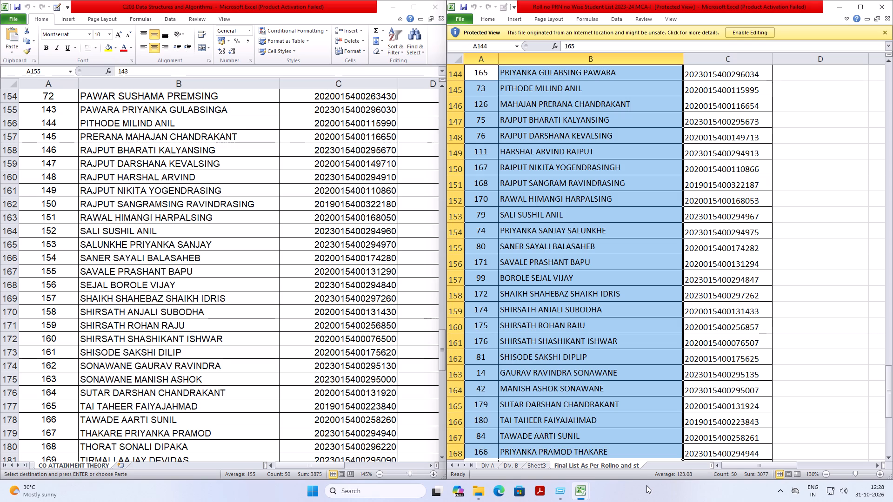
pyautogui.hotkey('ctrl', 'c')
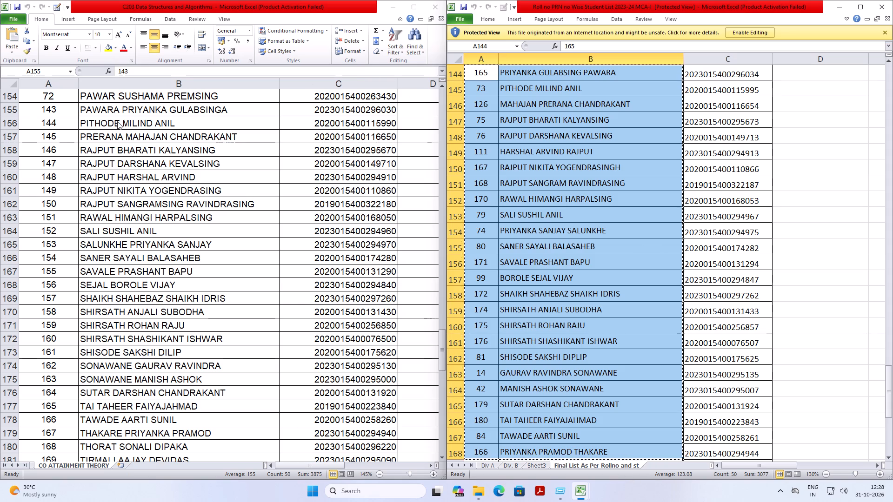
# Paste the copied roll numbers and names over cells A155:B179 of the CO ATTAINMENT THEORY sheet.
pyautogui.click(47, 109)
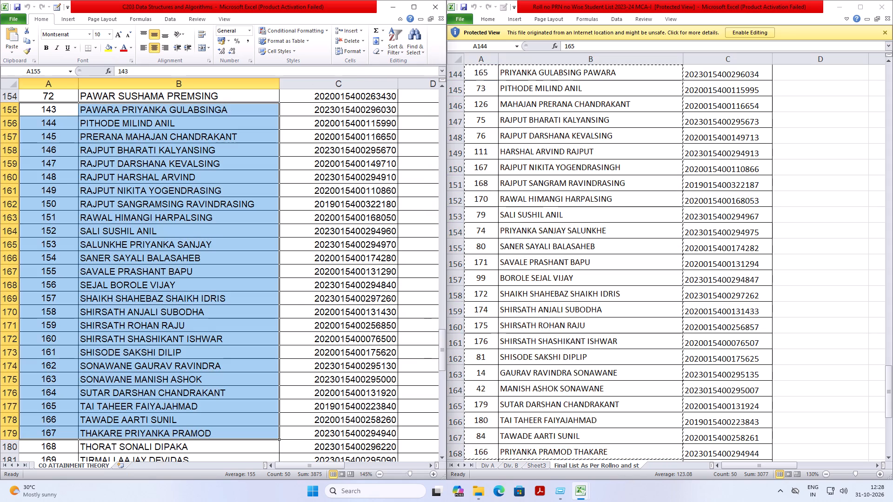
pyautogui.click(47, 109)
pyautogui.hotkey('ctrl', 'v')
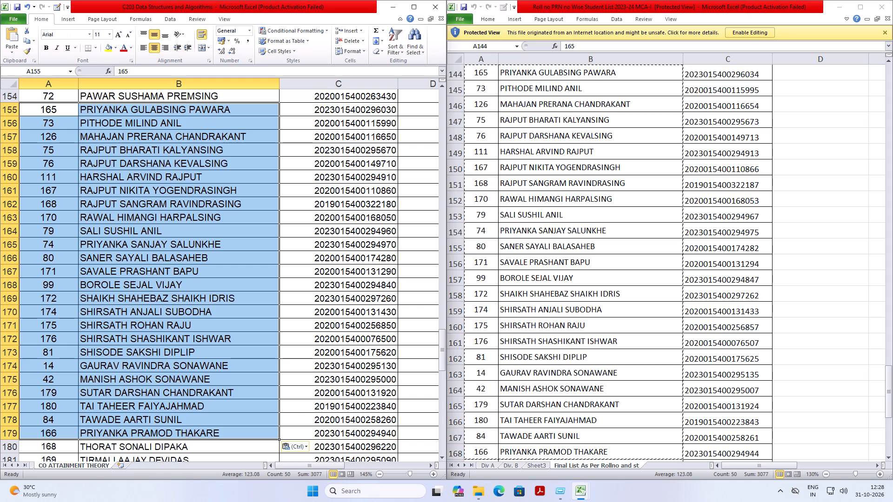
# Examine the Final List's remaining entries in rows 169 to 185 against the C203 rows 180 to 196.
pyautogui.scroll(-1, 498, 265)
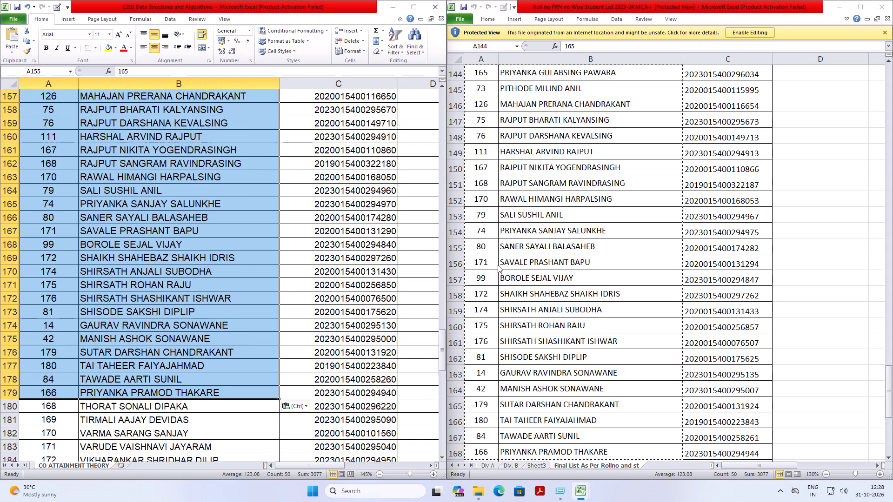
pyautogui.click(498, 265)
pyautogui.scroll(-4, 498, 265)
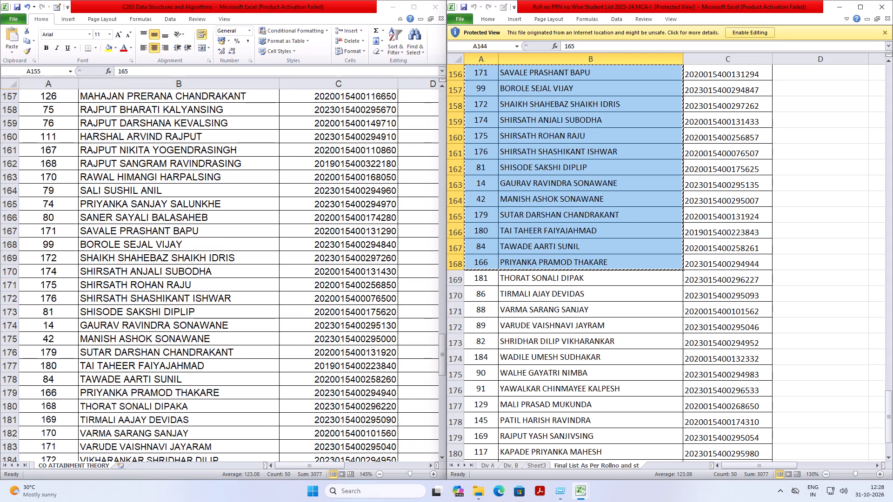
pyautogui.scroll(-4, 498, 265)
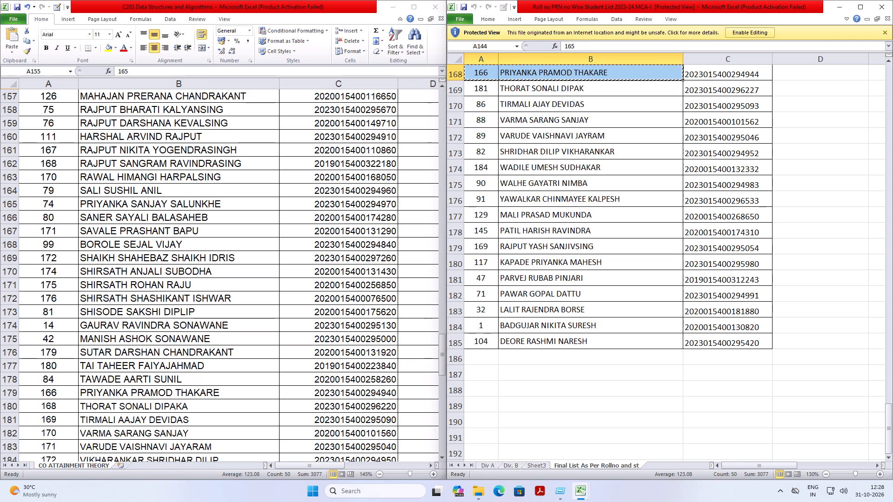
pyautogui.click(481, 88)
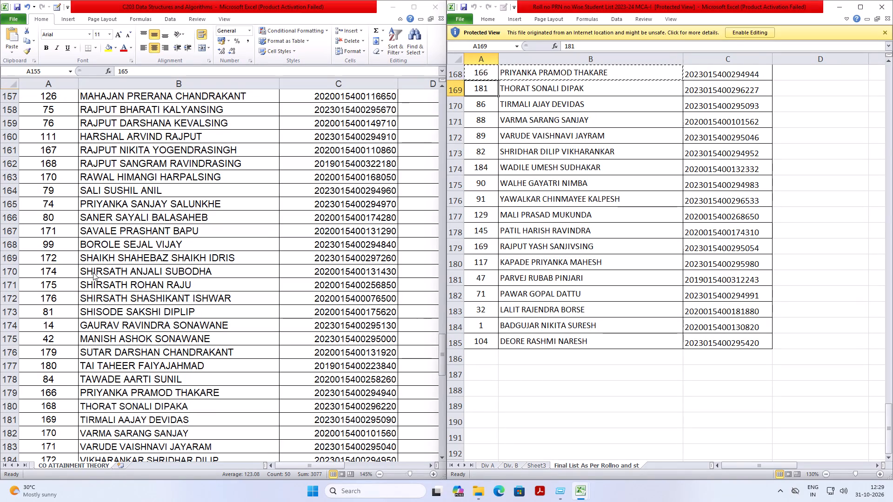
pyautogui.click(77, 291)
pyautogui.scroll(-6, 77, 292)
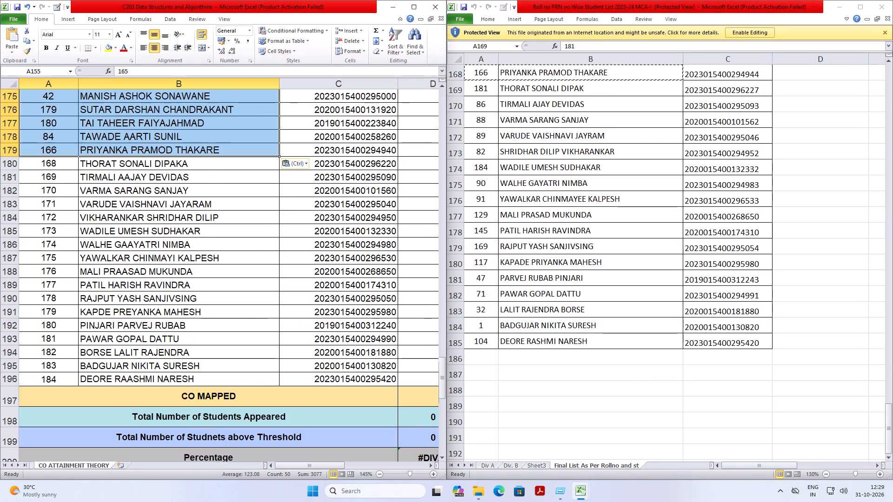
pyautogui.scroll(-1, 77, 292)
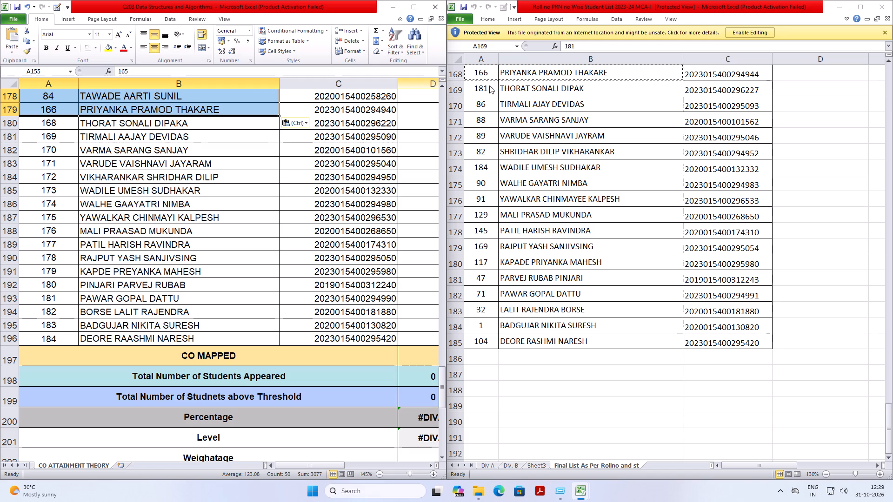
# Copy the roll numbers and student names in cells A169:B185 of the Final List sheet.
pyautogui.moveTo(489, 84); pyautogui.dragTo(534, 93)
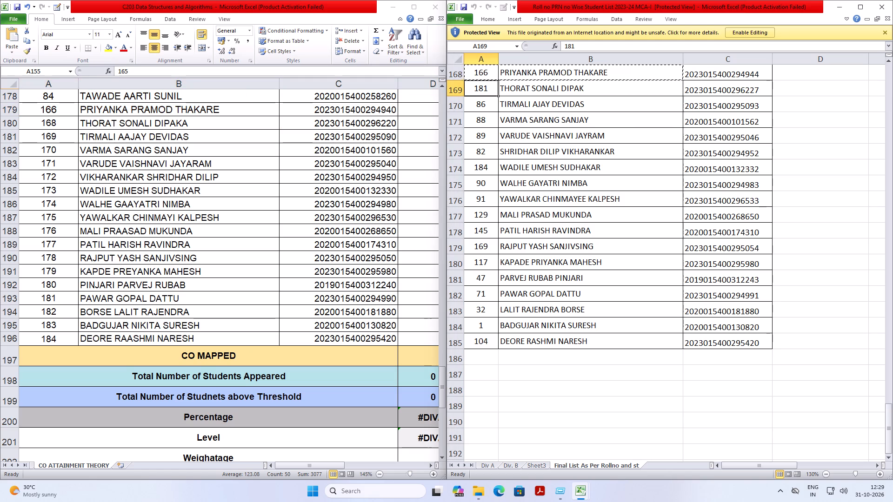
pyautogui.moveTo(491, 91); pyautogui.dragTo(525, 95)
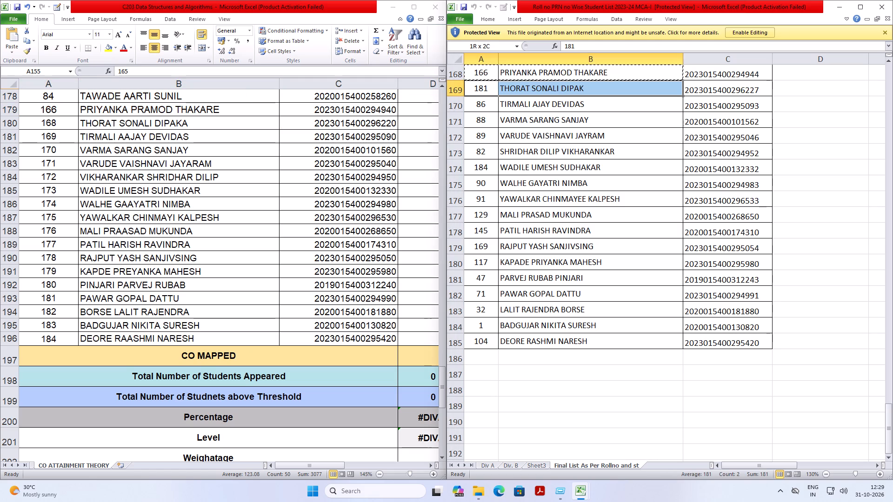
pyautogui.moveTo(525, 95); pyautogui.dragTo(525, 103)
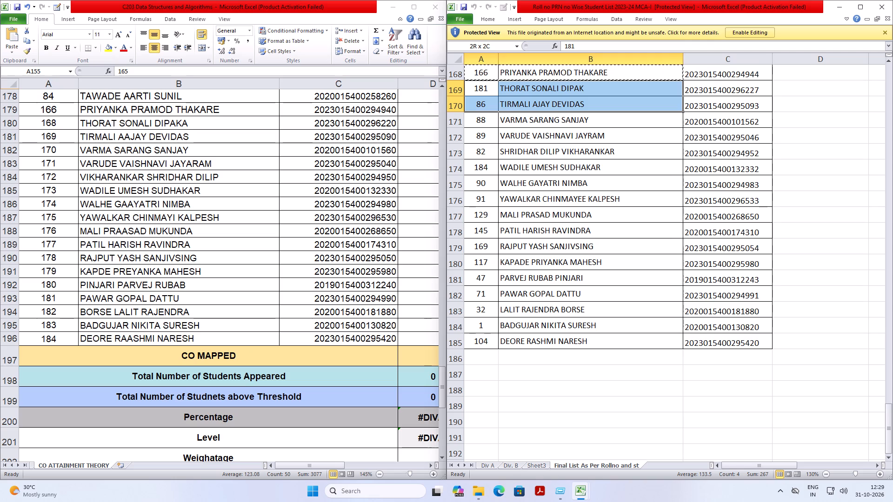
pyautogui.moveTo(525, 103); pyautogui.dragTo(530, 104)
pyautogui.moveTo(530, 104); pyautogui.dragTo(531, 112)
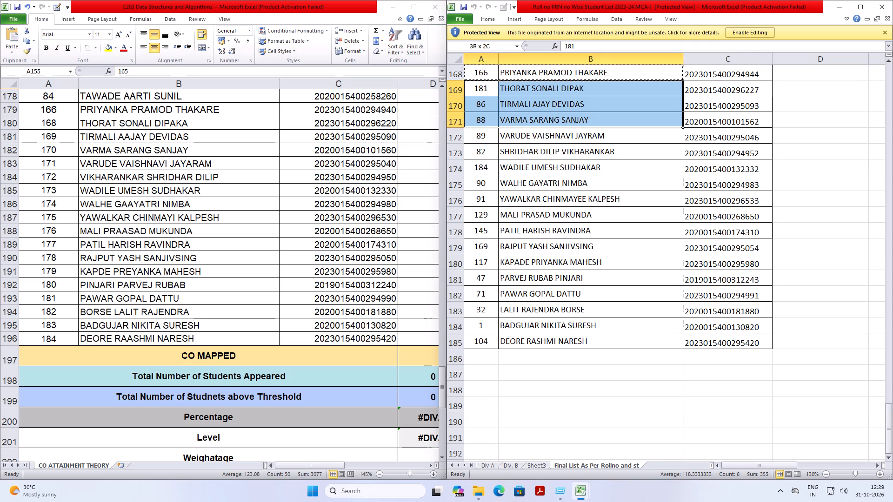
pyautogui.moveTo(531, 112); pyautogui.dragTo(533, 145)
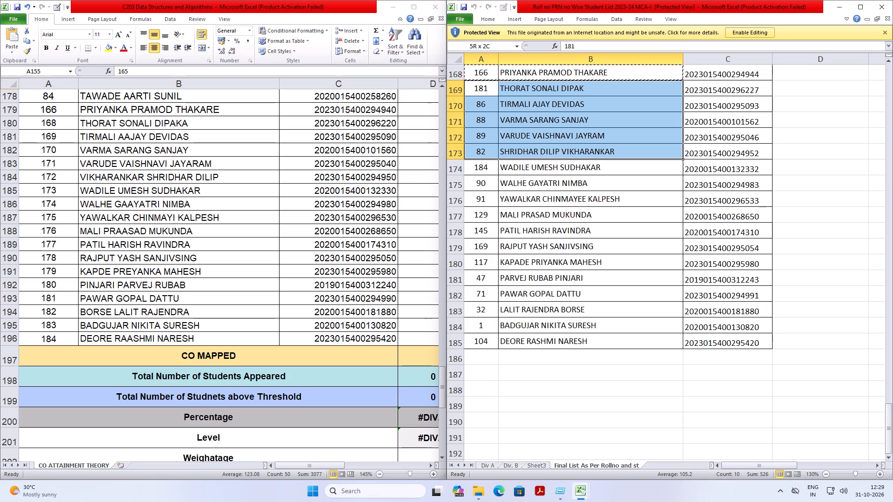
pyautogui.moveTo(533, 145); pyautogui.dragTo(533, 187)
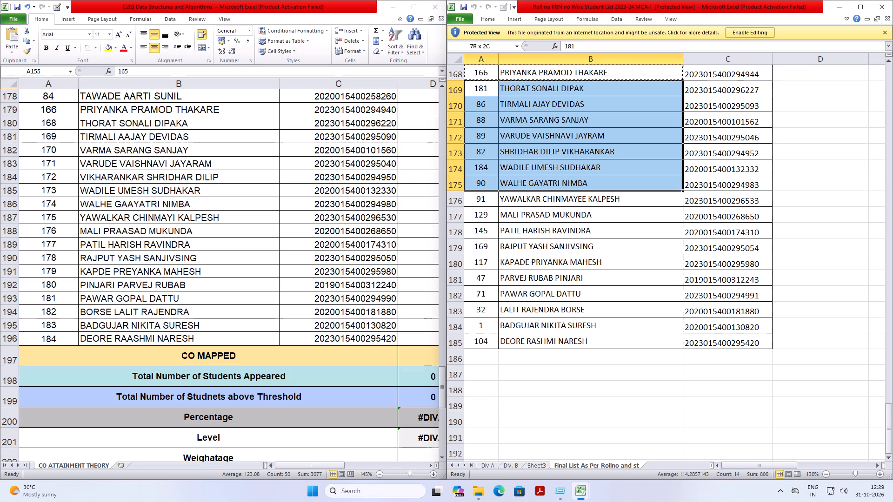
pyautogui.moveTo(533, 187); pyautogui.dragTo(533, 199)
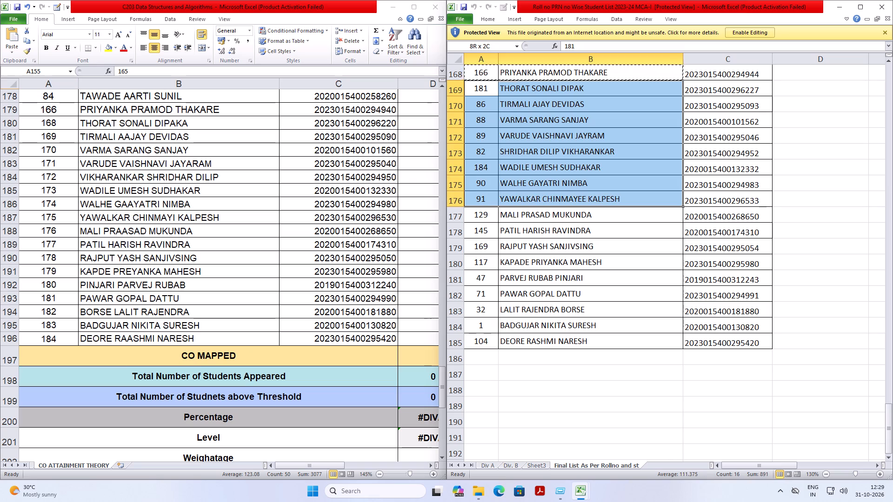
pyautogui.moveTo(533, 199); pyautogui.dragTo(539, 270)
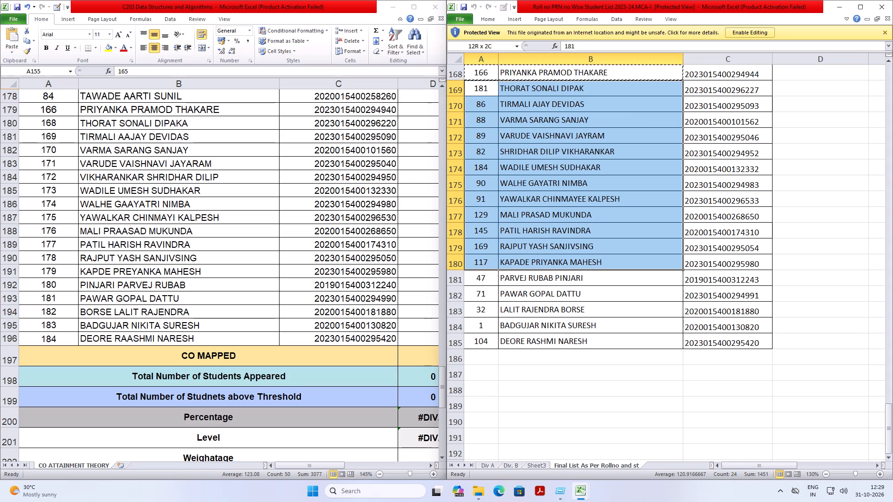
pyautogui.moveTo(539, 270); pyautogui.dragTo(561, 282)
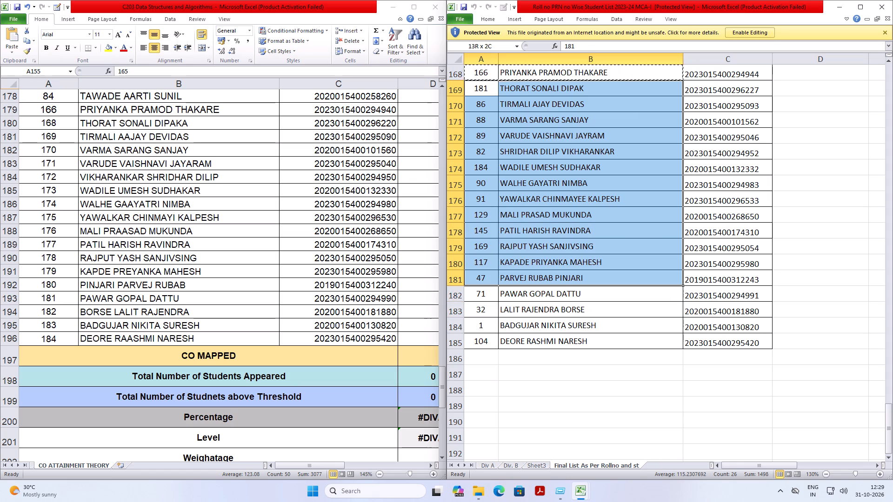
pyautogui.moveTo(561, 282); pyautogui.dragTo(568, 310)
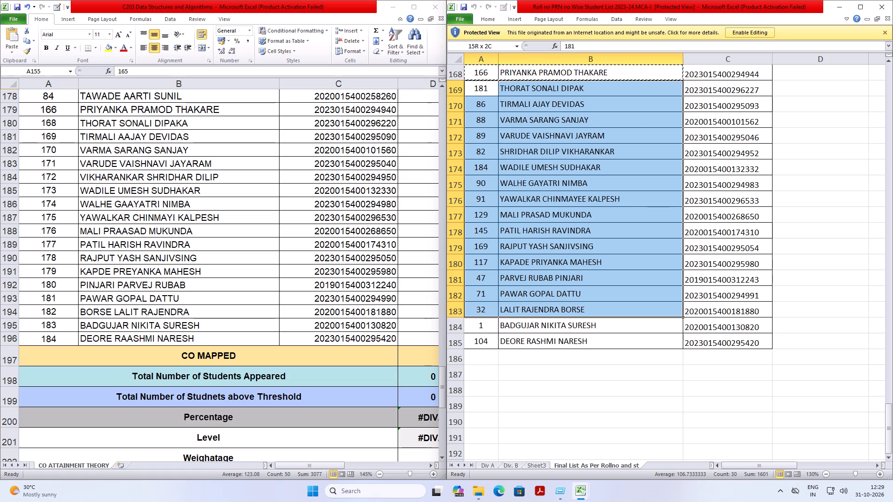
pyautogui.moveTo(568, 310); pyautogui.dragTo(573, 340)
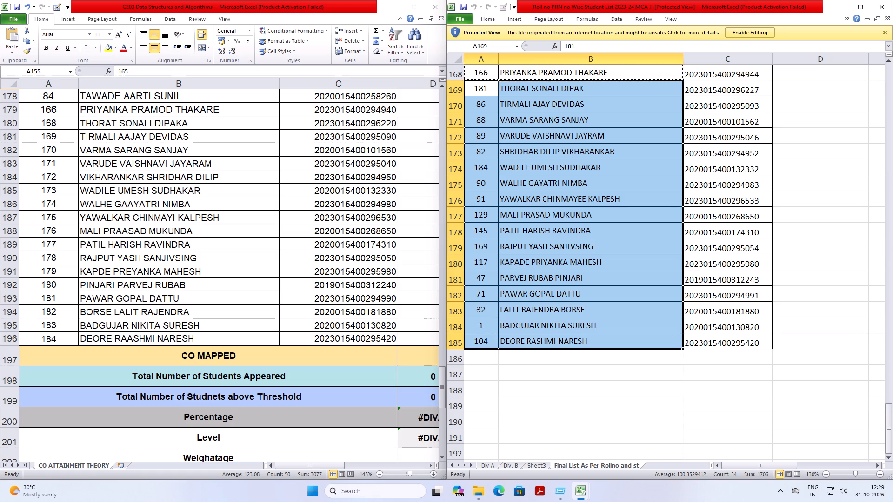
pyautogui.hotkey('ctrl', 'c')
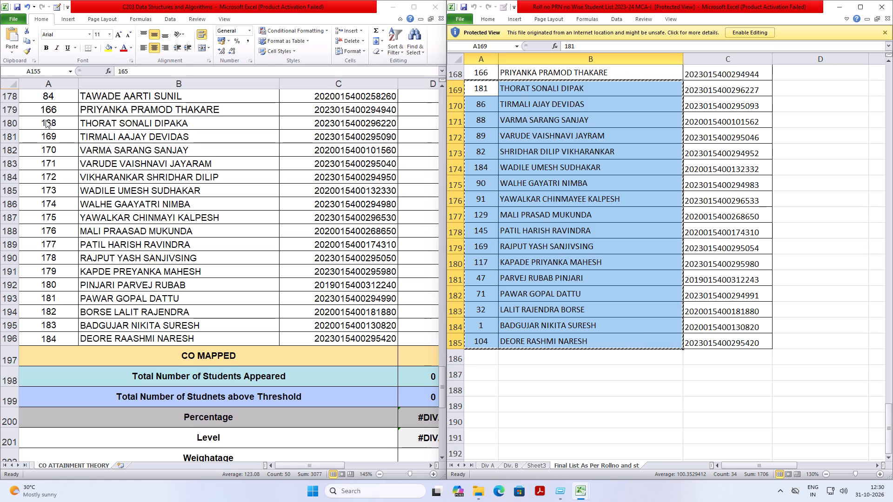
# Paste the copied roll numbers and names into the CO ATTAINMENT THEORY sheet from cell A180, filling A180:B196.
pyautogui.click(64, 120)
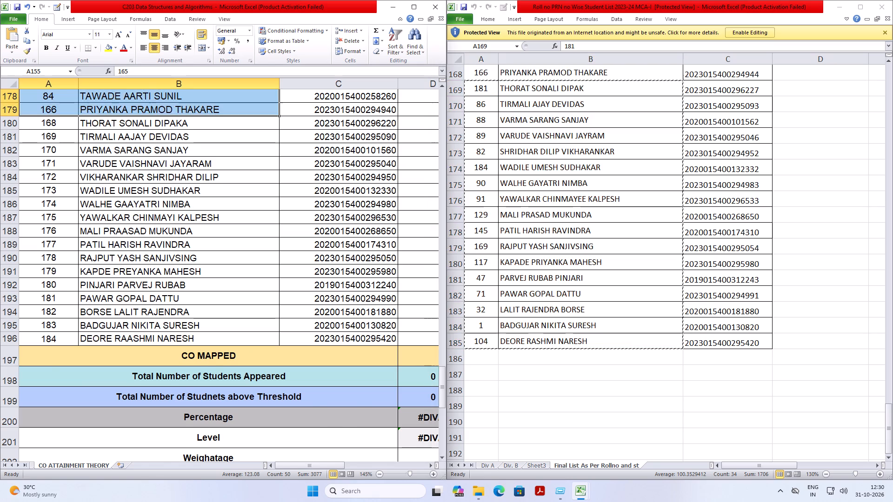
pyautogui.click(64, 120)
pyautogui.scroll(-5, 78, 204)
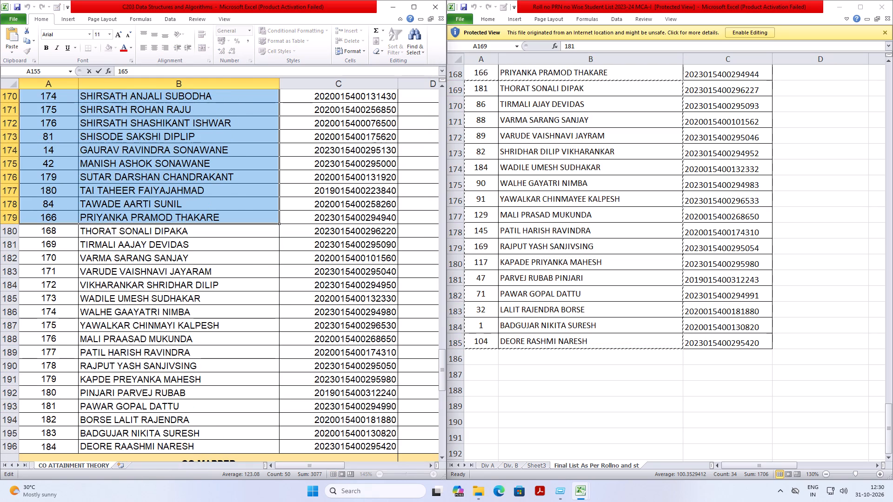
pyautogui.click(59, 228)
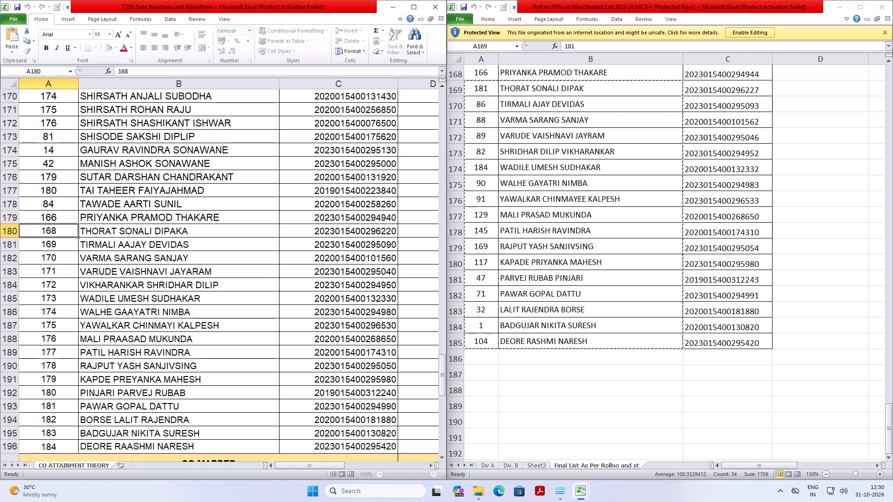
pyautogui.hotkey('ctrl', 'v')
pyautogui.scroll(-5, 231, 192)
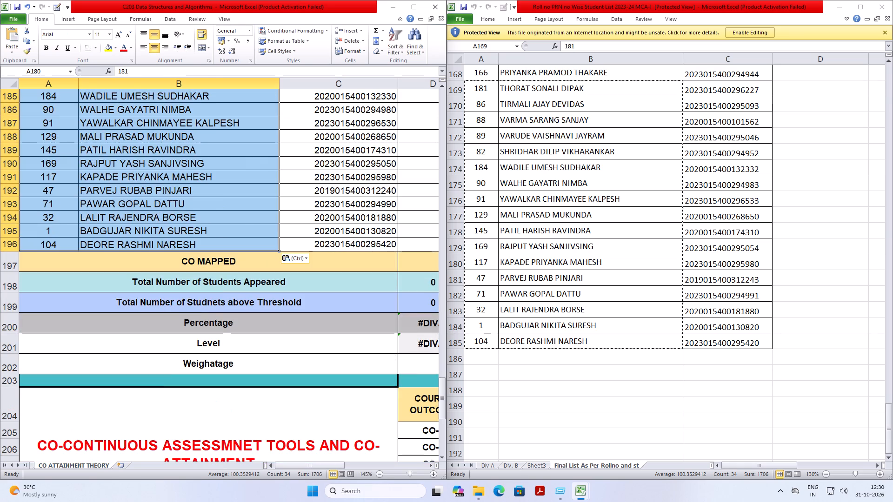
# Save the C203 Data Structures and Algorithms workbook.
pyautogui.click(230, 199)
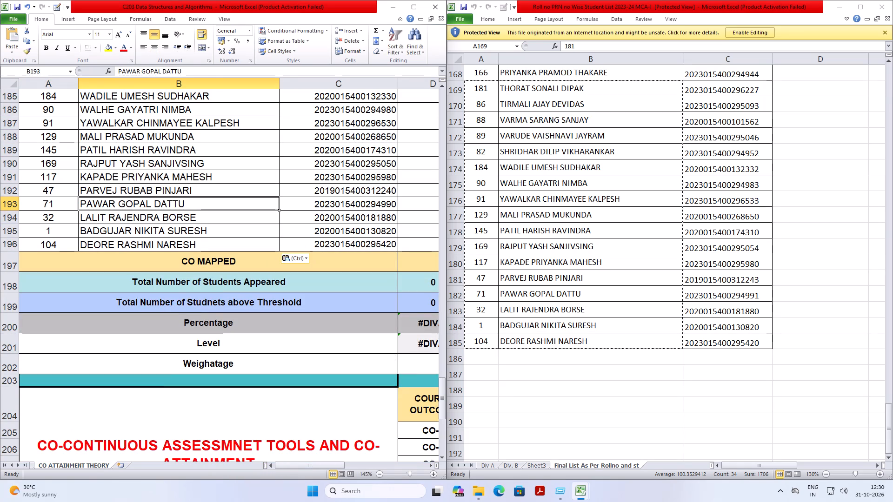
pyautogui.hotkey('ctrl', 's')
# Enable editing in the protected 2023-24 student list workbook that holds the Final List sheet.
pyautogui.scroll(17, 296, 214)
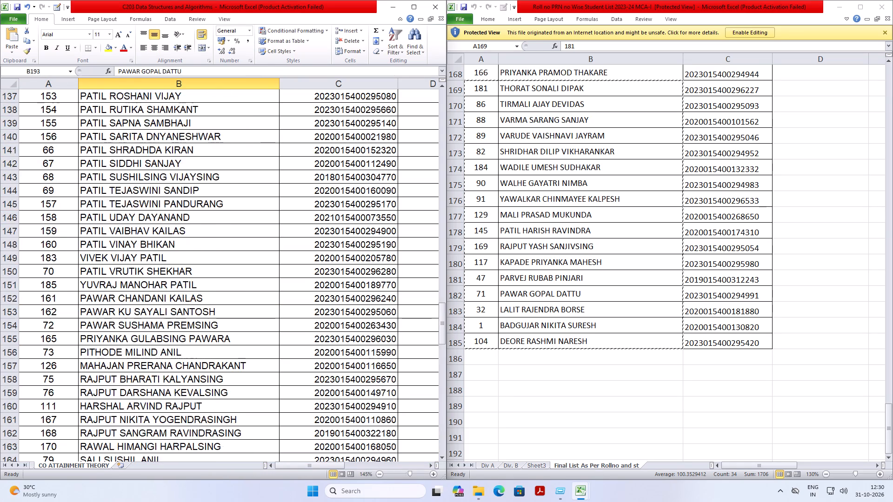
pyautogui.scroll(14, 296, 214)
pyautogui.scroll(20, 296, 214)
pyautogui.scroll(7, 296, 214)
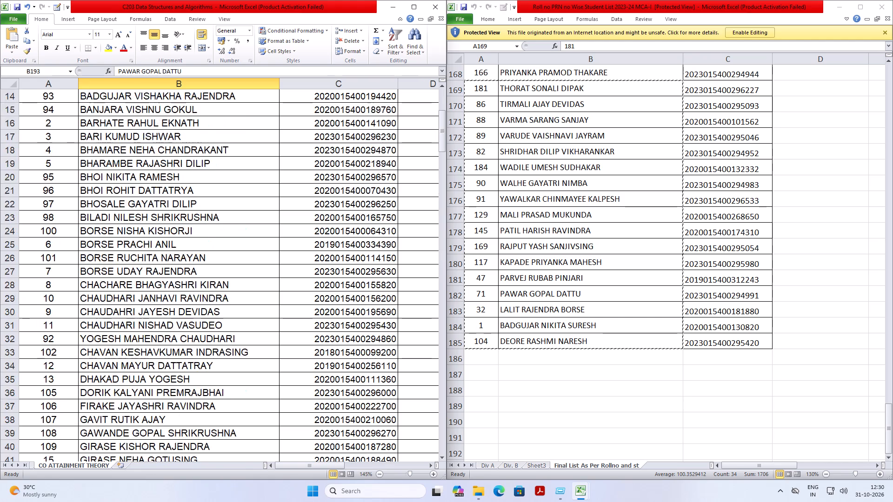
pyautogui.scroll(12, 296, 214)
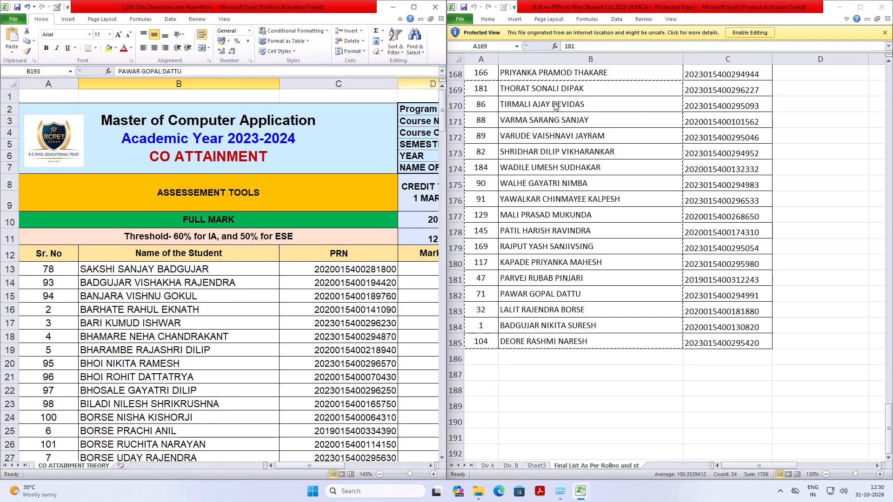
pyautogui.click(540, 100)
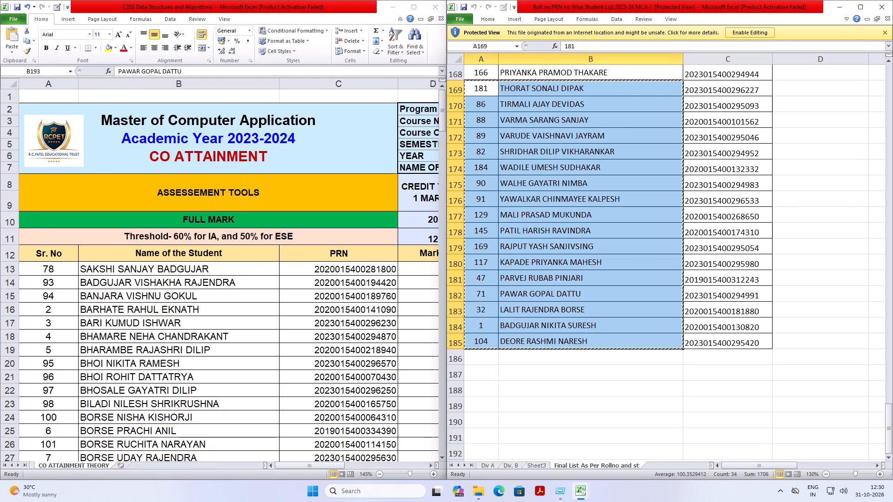
pyautogui.moveTo(486, 104); pyautogui.dragTo(547, 112)
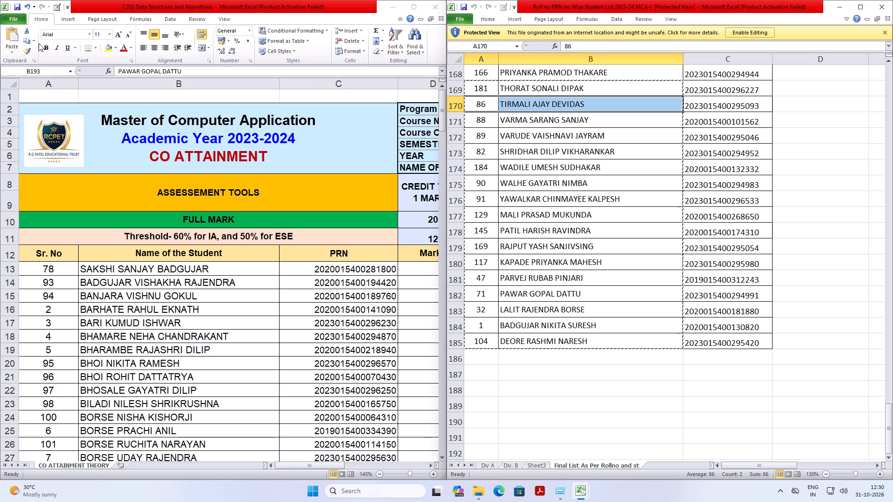
pyautogui.click(762, 33)
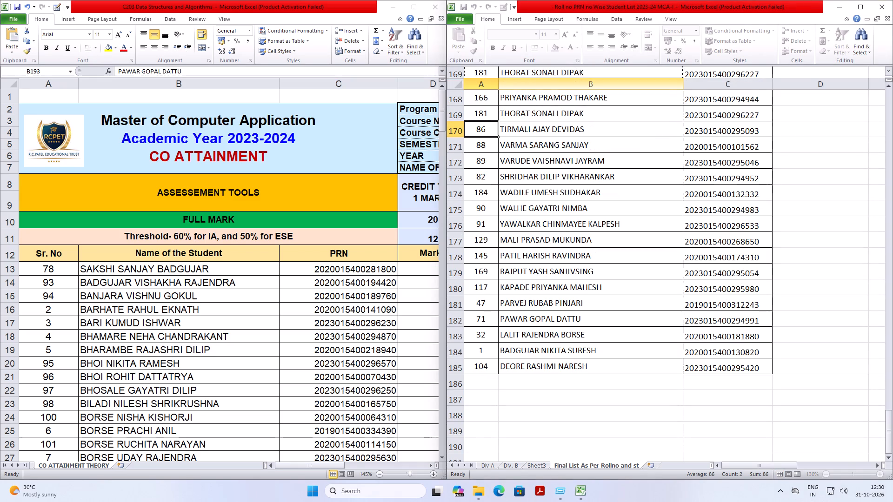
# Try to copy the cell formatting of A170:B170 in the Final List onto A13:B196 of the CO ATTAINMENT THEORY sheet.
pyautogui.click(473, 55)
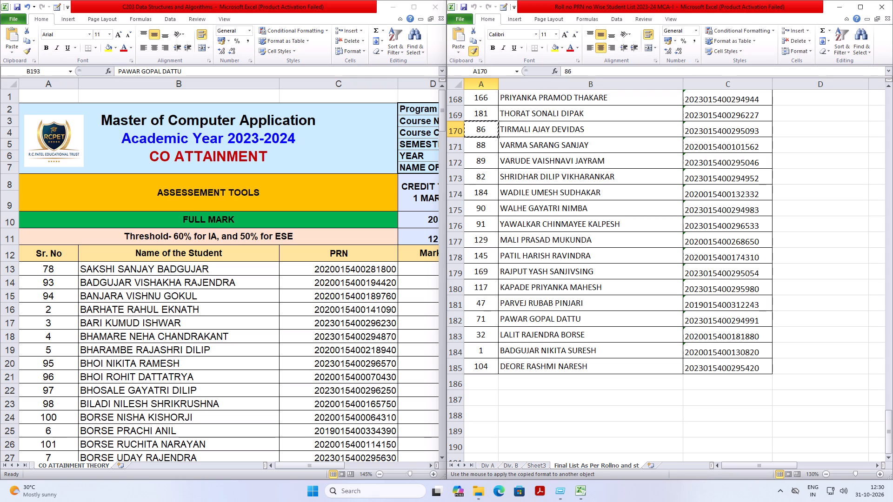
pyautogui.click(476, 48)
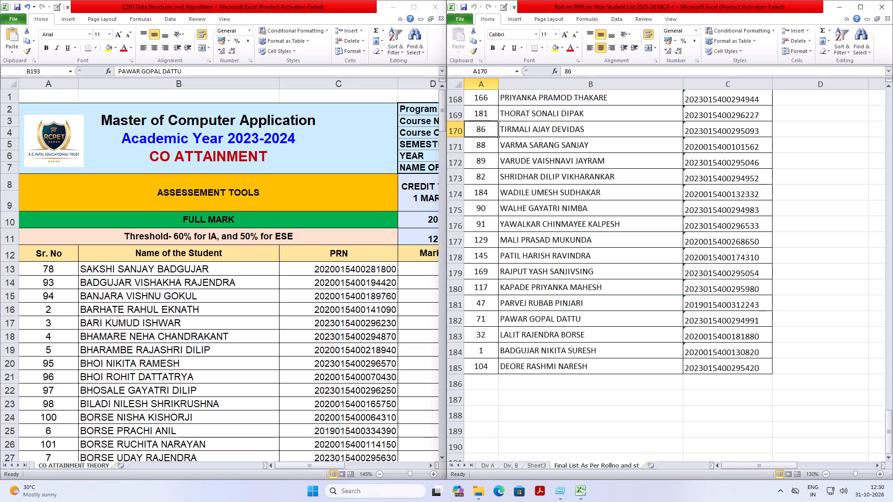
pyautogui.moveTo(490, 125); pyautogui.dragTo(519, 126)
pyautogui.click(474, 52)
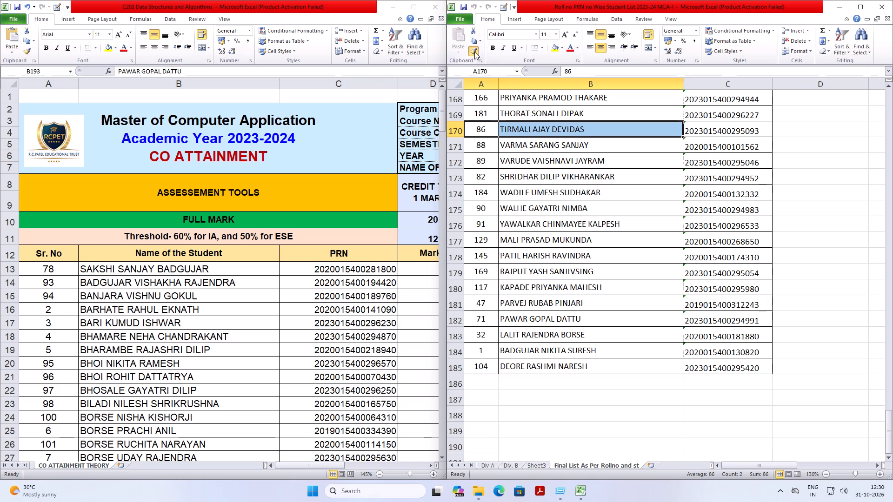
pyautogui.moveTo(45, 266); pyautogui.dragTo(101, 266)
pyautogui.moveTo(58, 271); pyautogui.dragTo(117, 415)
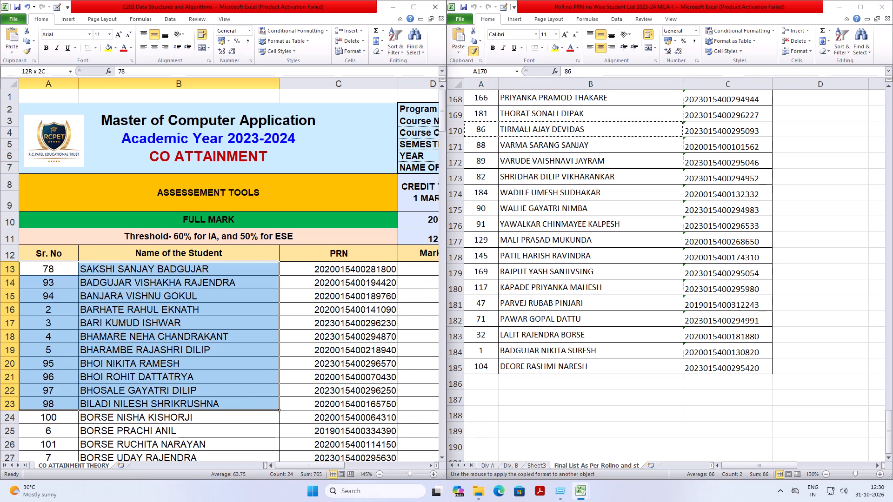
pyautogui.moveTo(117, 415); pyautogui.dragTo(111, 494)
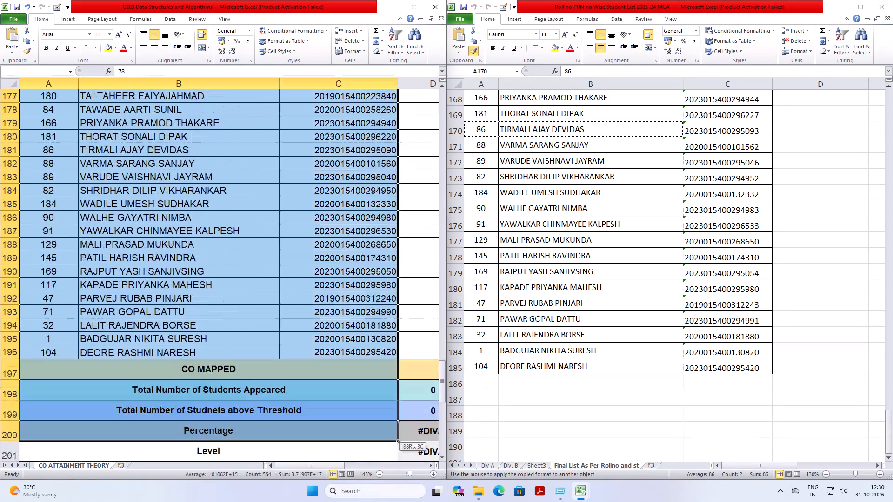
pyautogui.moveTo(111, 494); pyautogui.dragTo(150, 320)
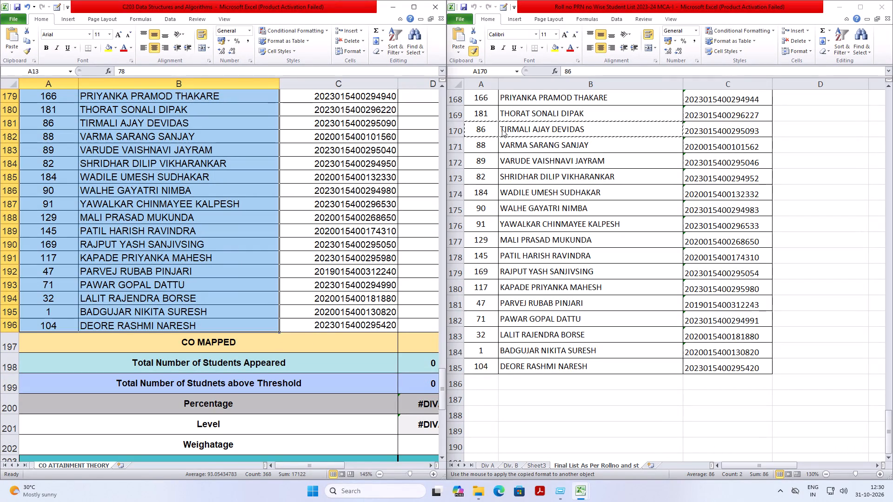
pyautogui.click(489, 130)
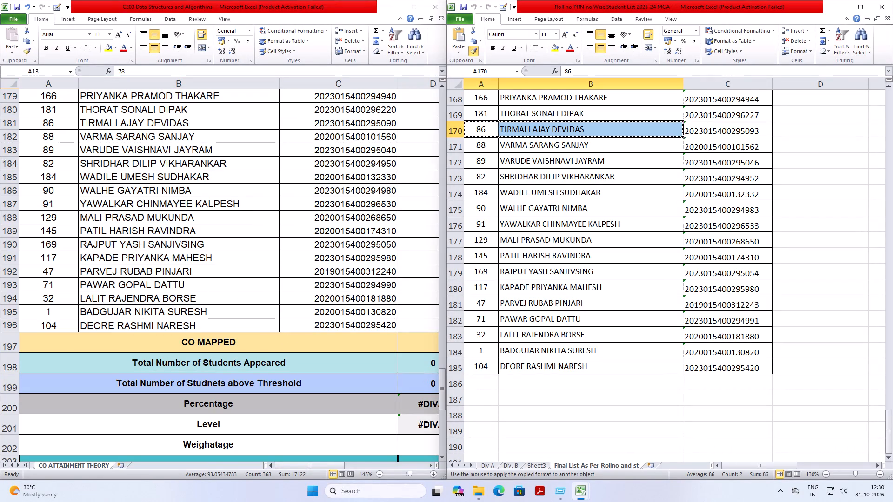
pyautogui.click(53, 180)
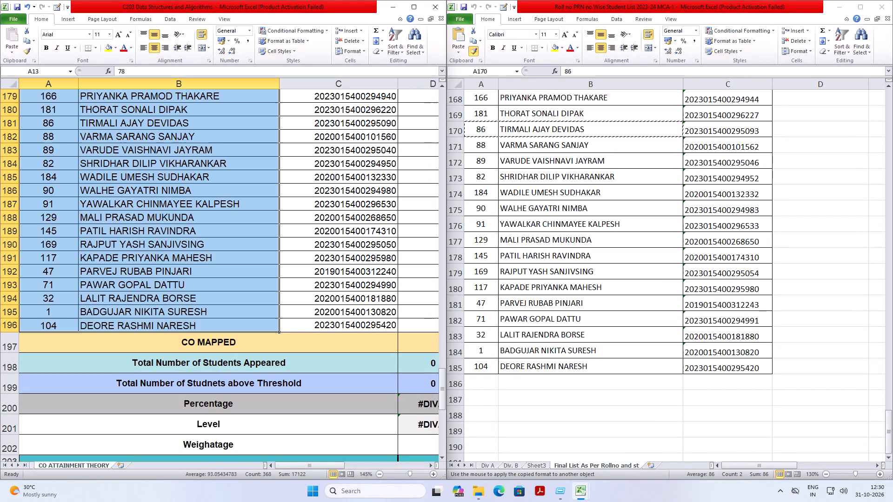
# Set the font of the roll numbers and names in A13:B196 of the CO ATTAINMENT THEORY sheet to Arial (Body).
pyautogui.scroll(20, 105, 198)
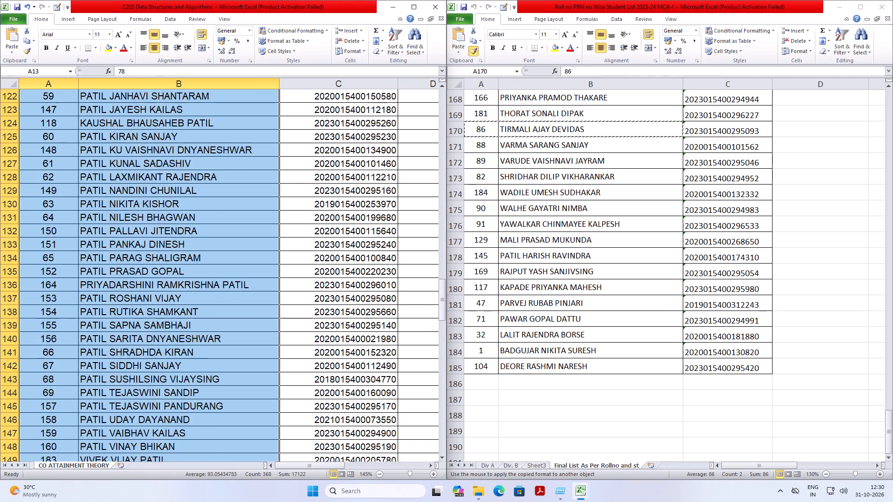
pyautogui.scroll(15, 105, 198)
pyautogui.scroll(18, 105, 198)
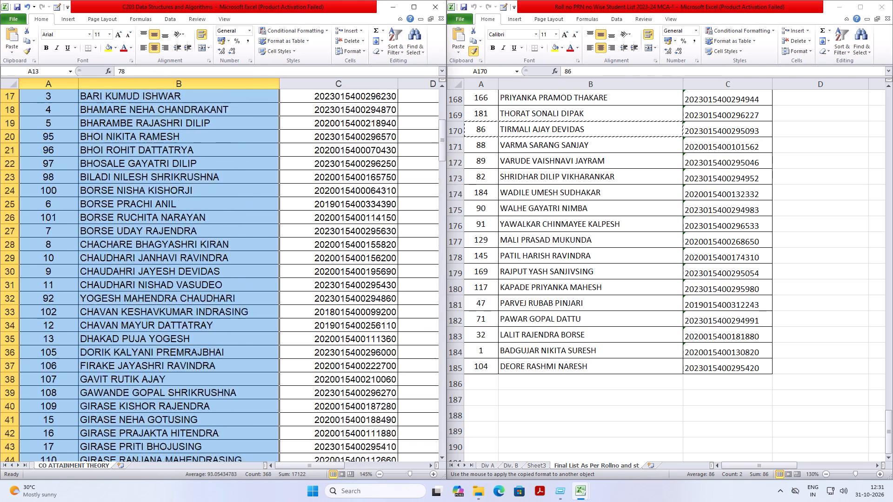
pyautogui.scroll(9, 105, 198)
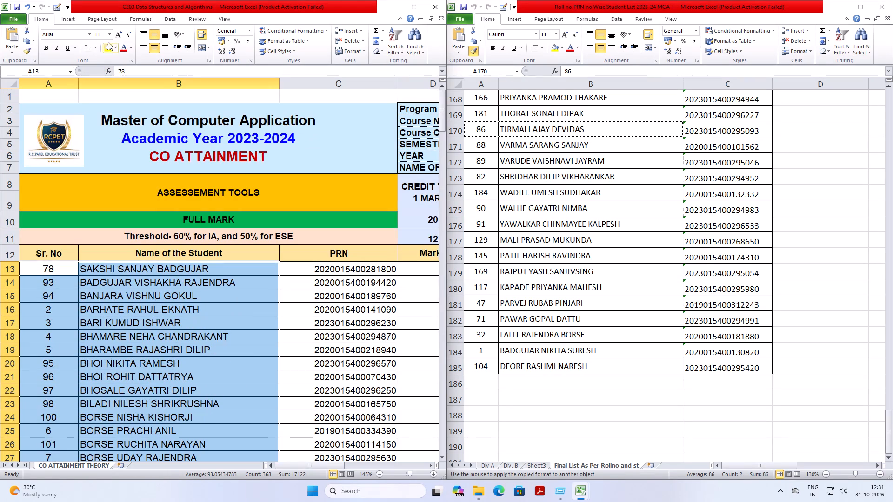
pyautogui.click(87, 39)
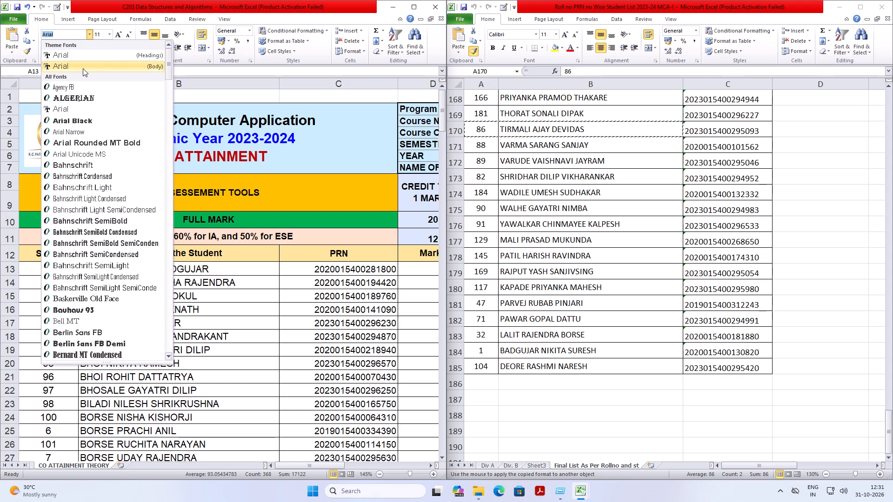
pyautogui.click(83, 68)
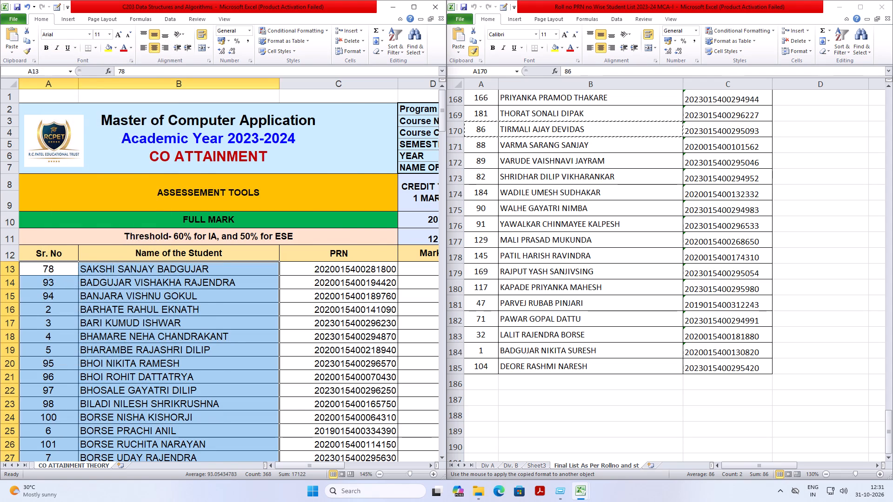
# Save the C203 Data Structures and Algorithms workbook and close it.
pyautogui.scroll(-8, 184, 341)
pyautogui.scroll(-20, 191, 337)
pyautogui.scroll(-15, 191, 337)
pyautogui.scroll(1, 262, 318)
pyautogui.scroll(-3, 262, 318)
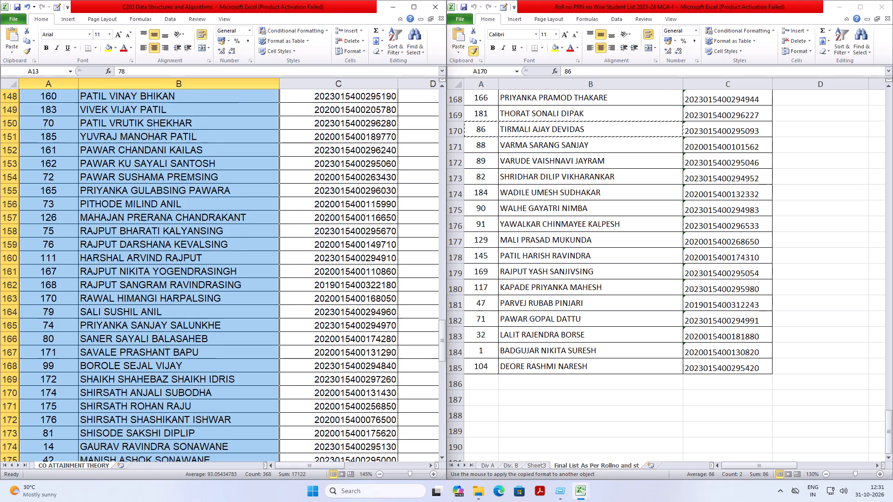
pyautogui.scroll(-16, 262, 318)
pyautogui.scroll(1, 262, 318)
pyautogui.scroll(-4, 262, 318)
pyautogui.scroll(2, 182, 220)
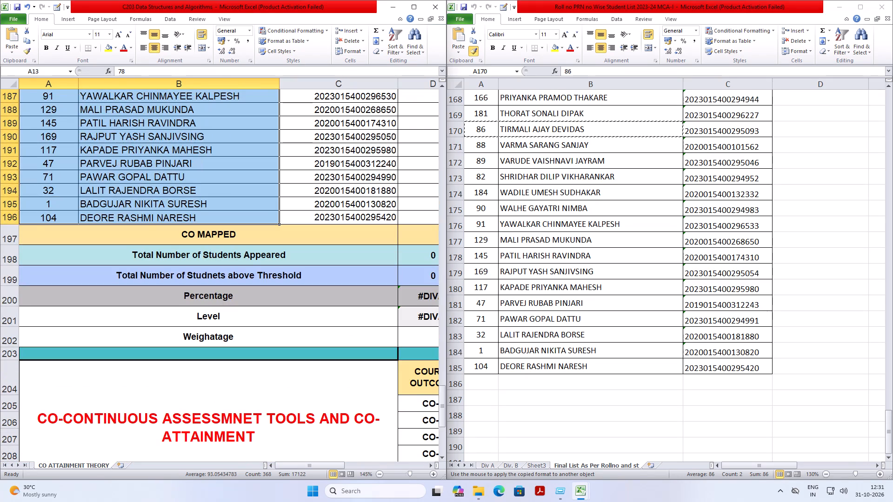
pyautogui.click(196, 148)
pyautogui.hotkey('ctrl', 's')
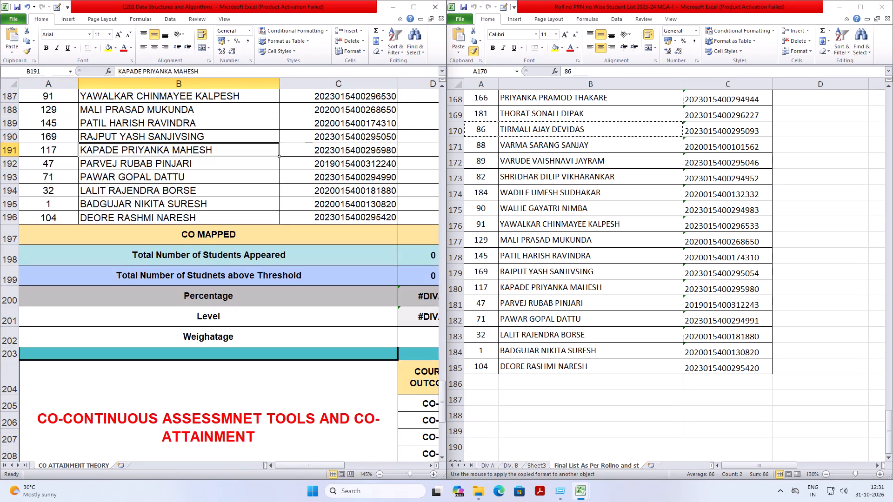
pyautogui.click(199, 176)
pyautogui.hotkey('ctrl', 's')
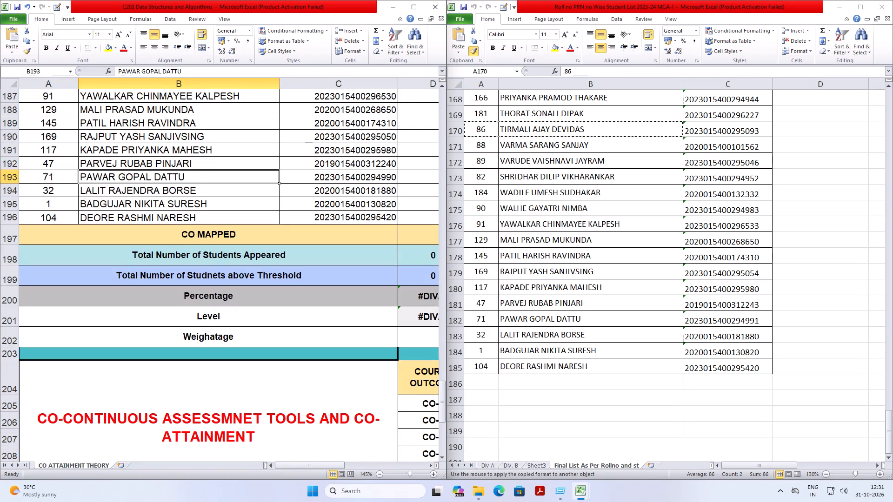
pyautogui.click(431, 10)
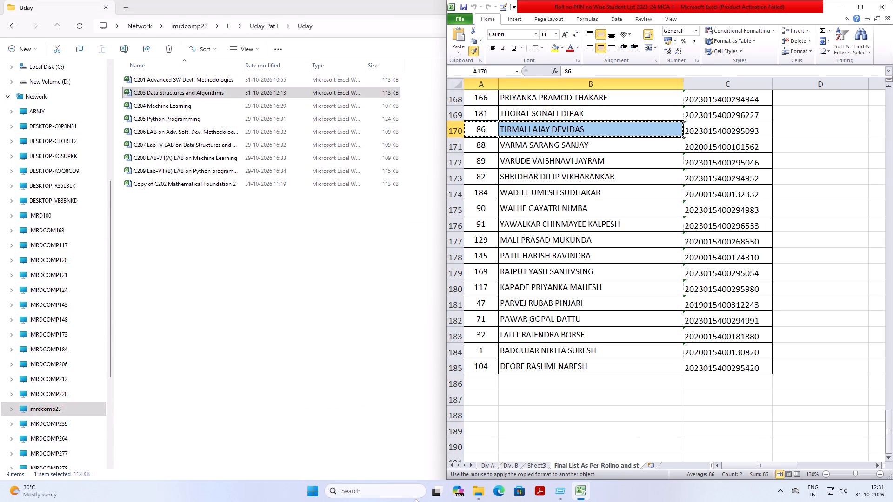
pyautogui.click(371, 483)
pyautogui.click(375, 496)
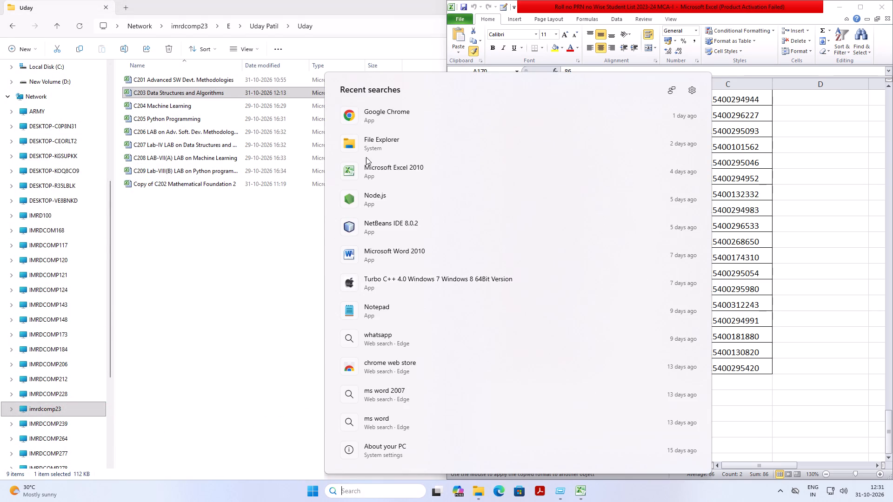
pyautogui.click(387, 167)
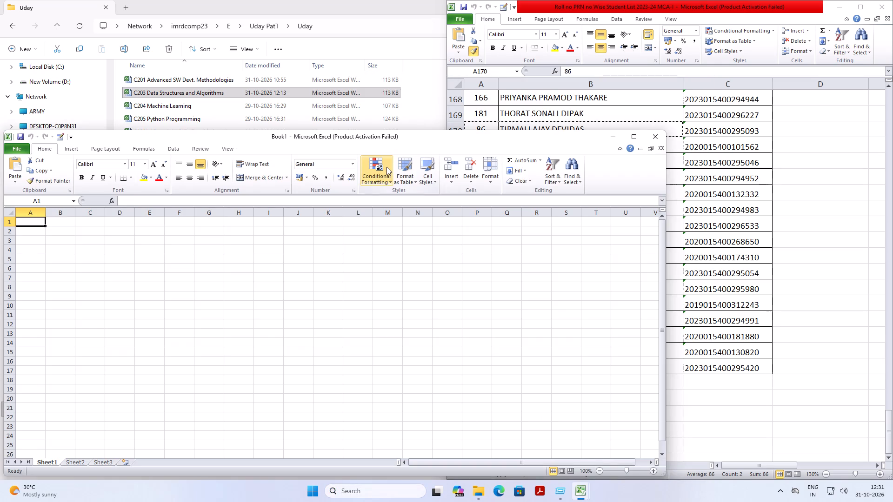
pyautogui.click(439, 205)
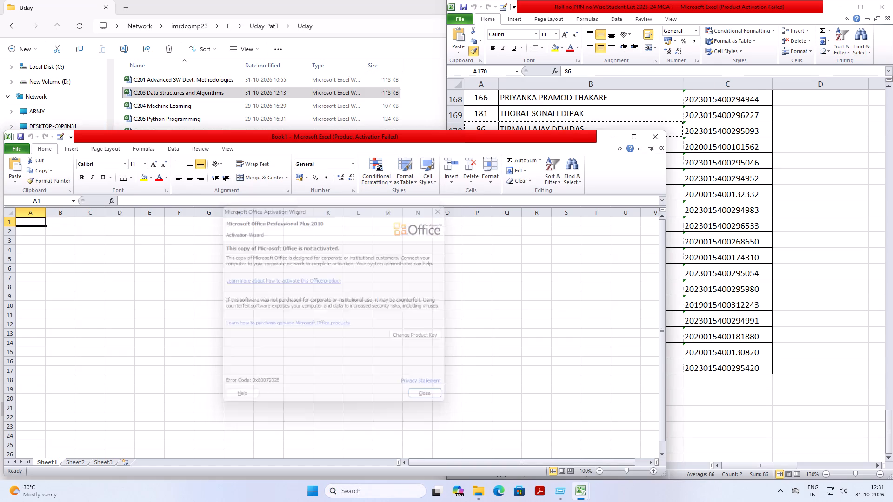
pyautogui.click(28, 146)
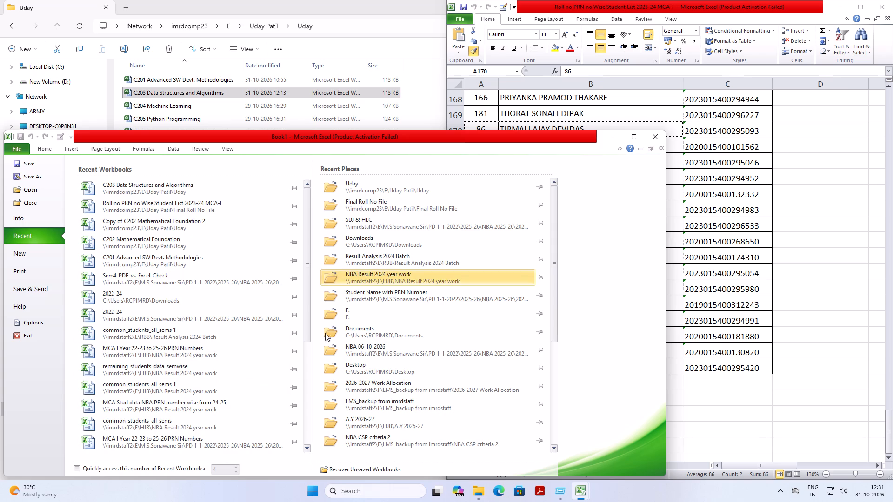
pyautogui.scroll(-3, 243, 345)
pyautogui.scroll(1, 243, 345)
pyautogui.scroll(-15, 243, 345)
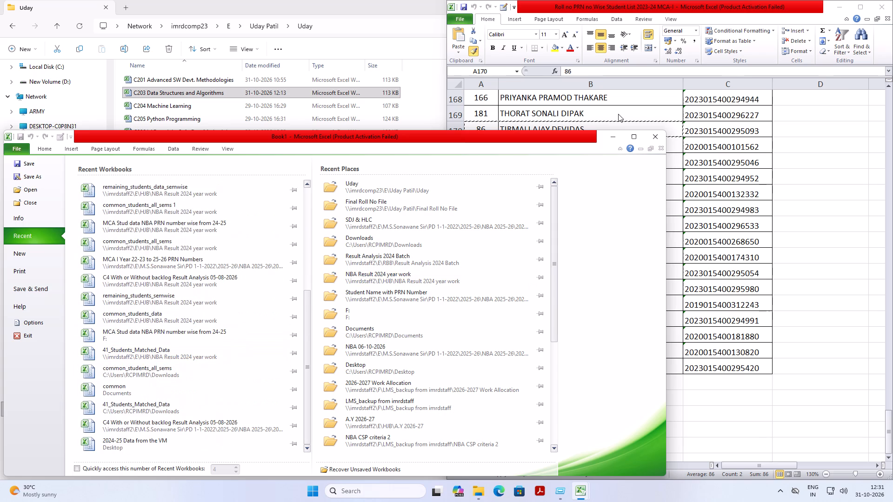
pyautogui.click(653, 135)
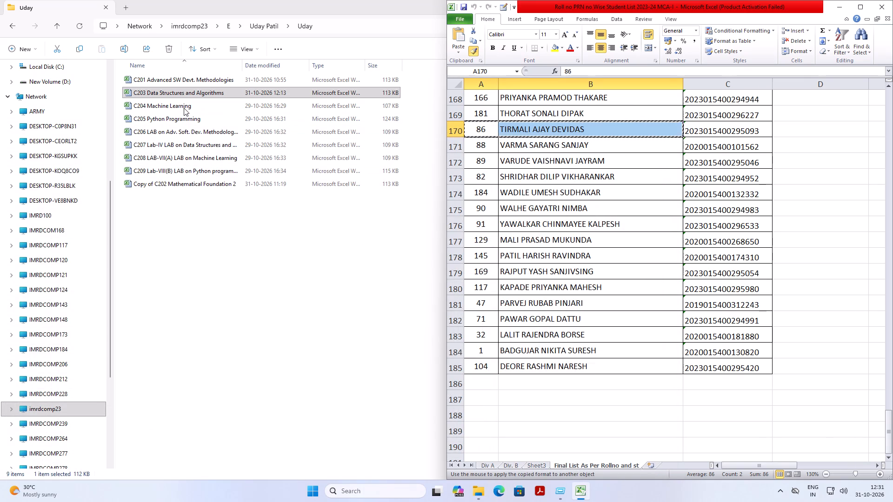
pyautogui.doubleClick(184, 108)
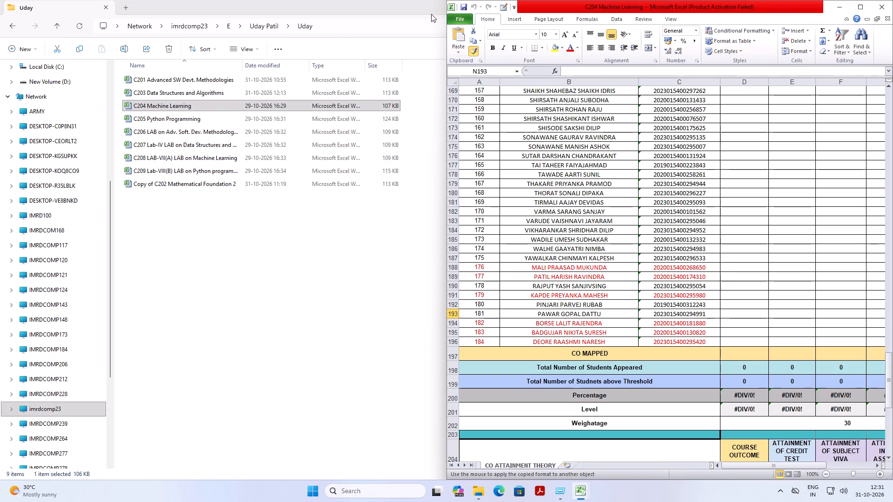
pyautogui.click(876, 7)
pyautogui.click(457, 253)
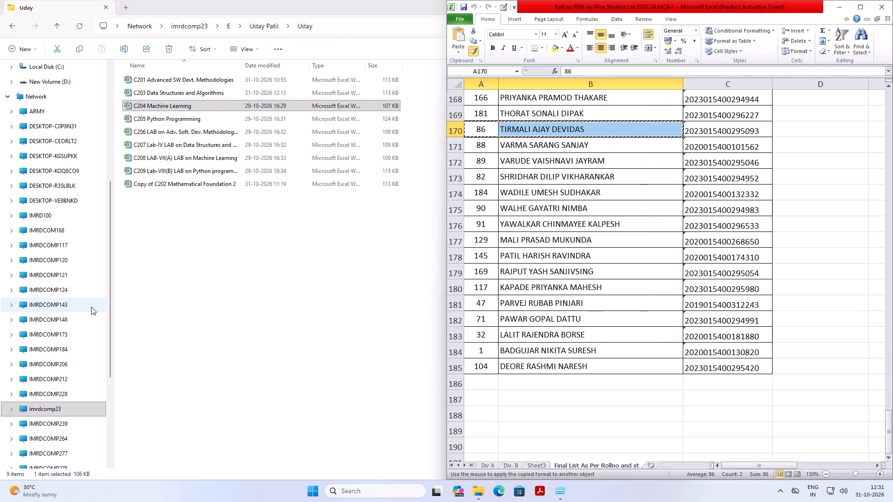
# Start a separate Excel window and open the recent workbook C204 Machine Learning in it.
pyautogui.click(356, 497)
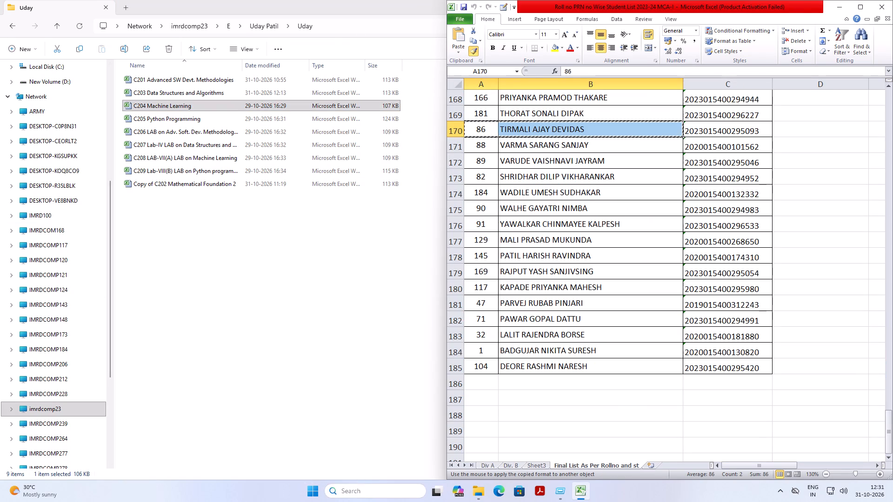
pyautogui.click(395, 177)
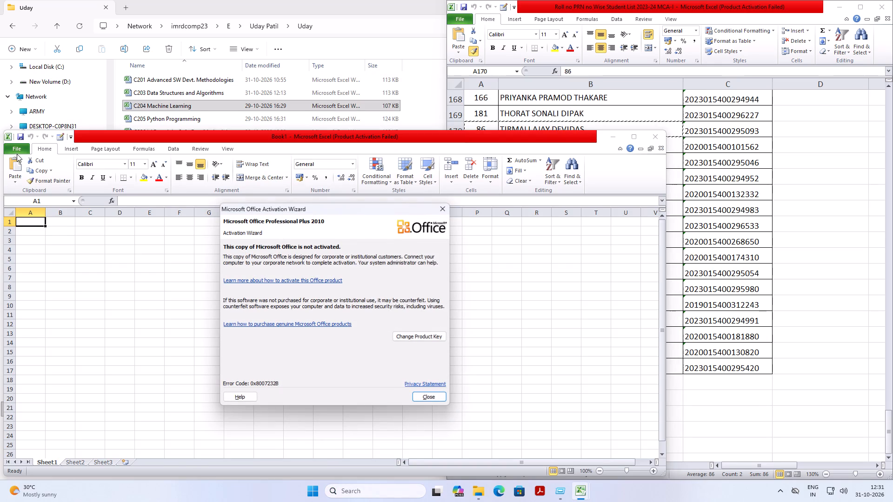
pyautogui.moveTo(17, 154); pyautogui.dragTo(57, 147)
pyautogui.click(446, 213)
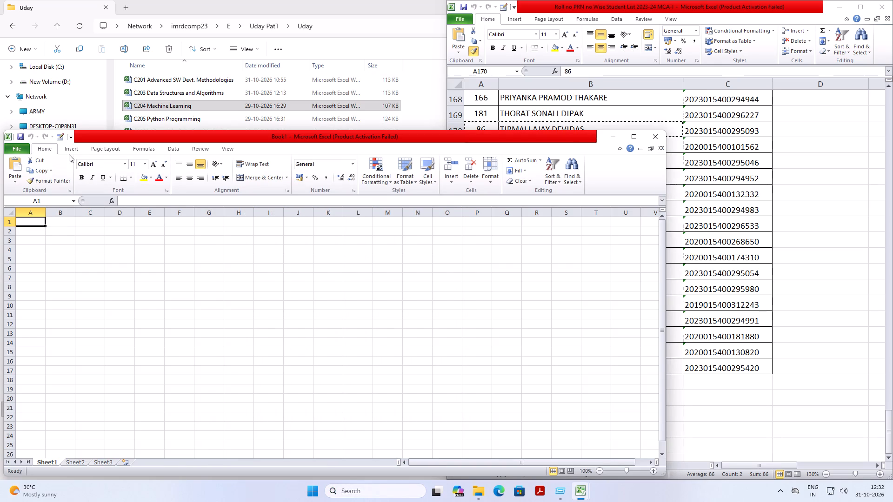
pyautogui.click(19, 151)
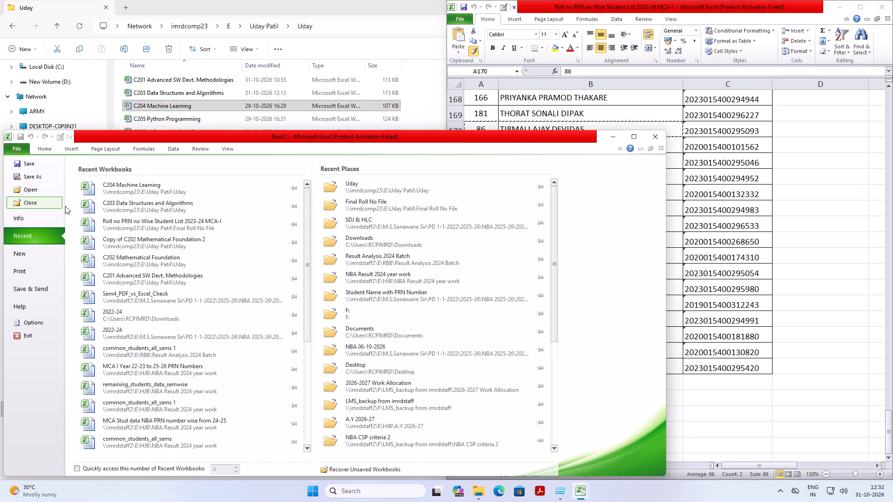
pyautogui.click(157, 193)
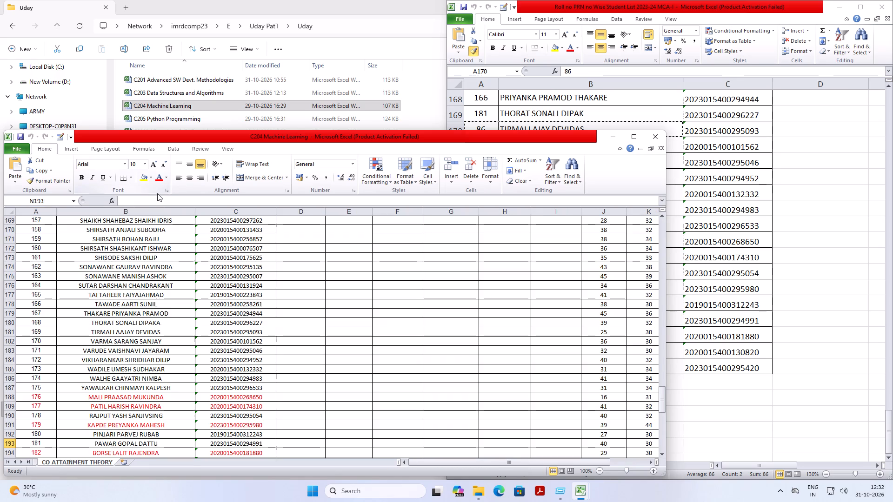
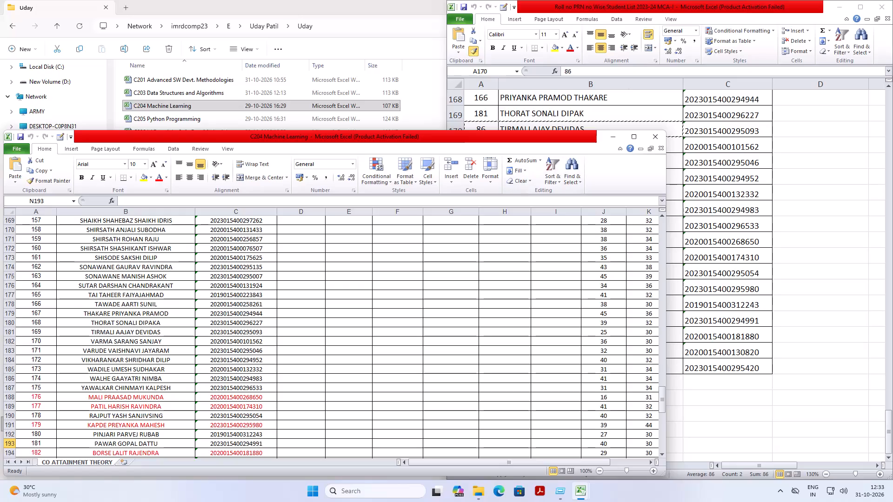
# Arrange the C204 Machine Learning workbook window to fill the left half of the screen, beside the Final List workbook.
pyautogui.moveTo(601, 138); pyautogui.dragTo(596, 145)
pyautogui.moveTo(578, 145); pyautogui.dragTo(298, 0)
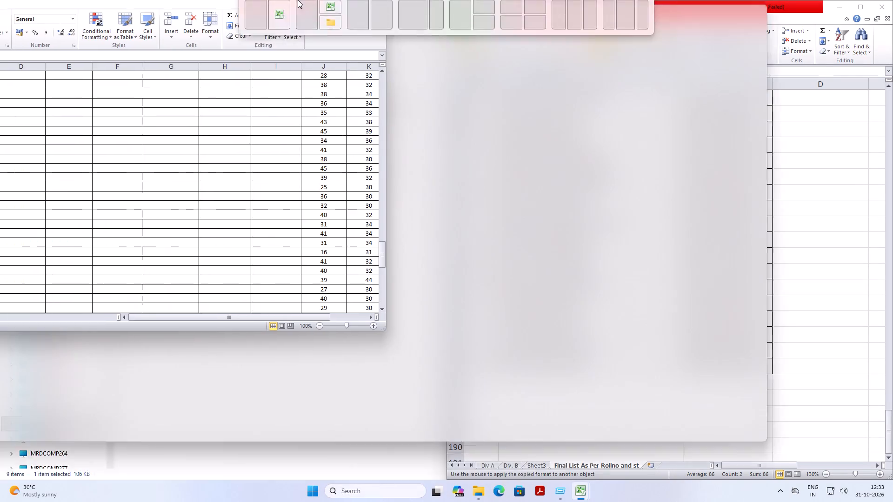
pyautogui.moveTo(298, 0); pyautogui.dragTo(317, 0)
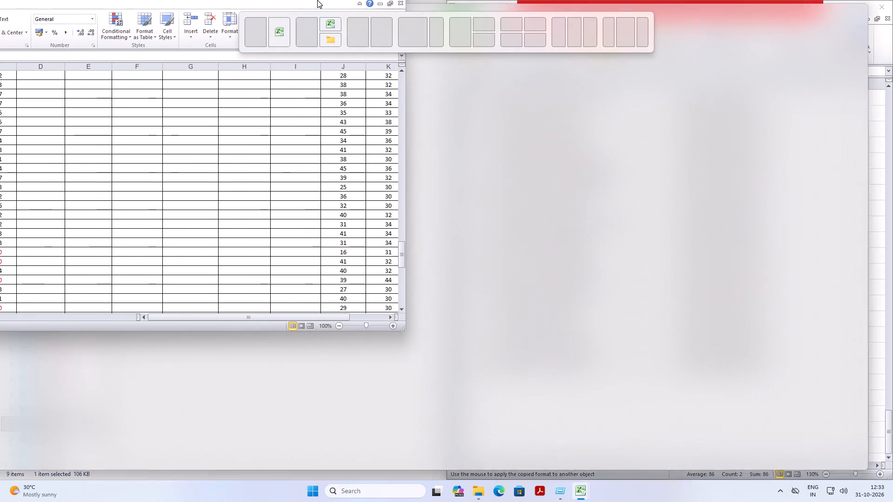
pyautogui.moveTo(317, 0); pyautogui.dragTo(0, 479)
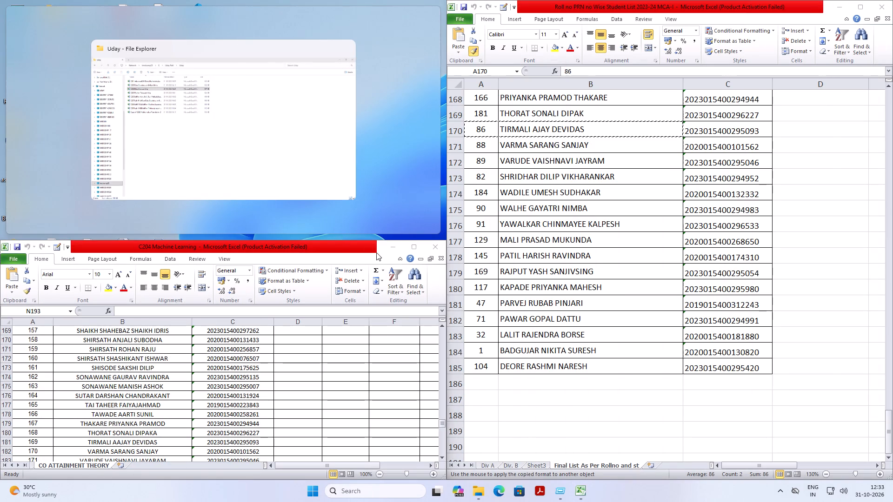
pyautogui.moveTo(373, 258); pyautogui.dragTo(16, 480)
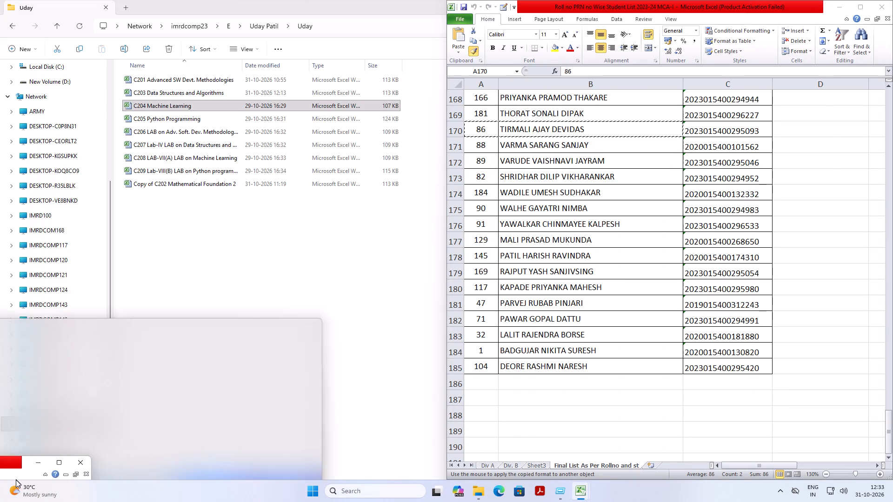
pyautogui.moveTo(16, 480); pyautogui.dragTo(189, 482)
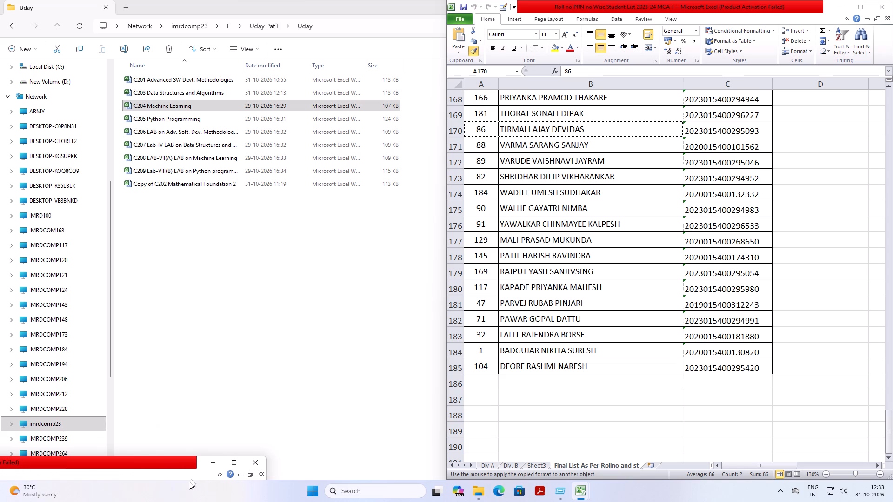
pyautogui.moveTo(189, 482); pyautogui.dragTo(8, 479)
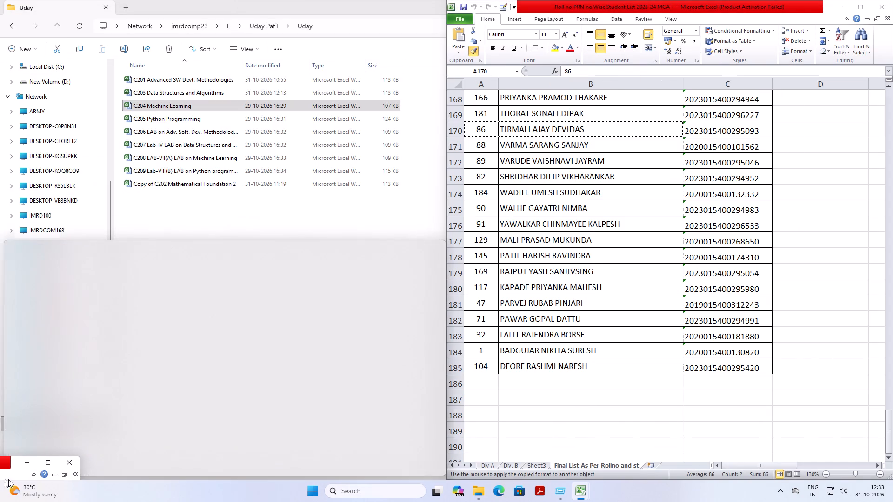
pyautogui.moveTo(8, 479); pyautogui.dragTo(414, 456)
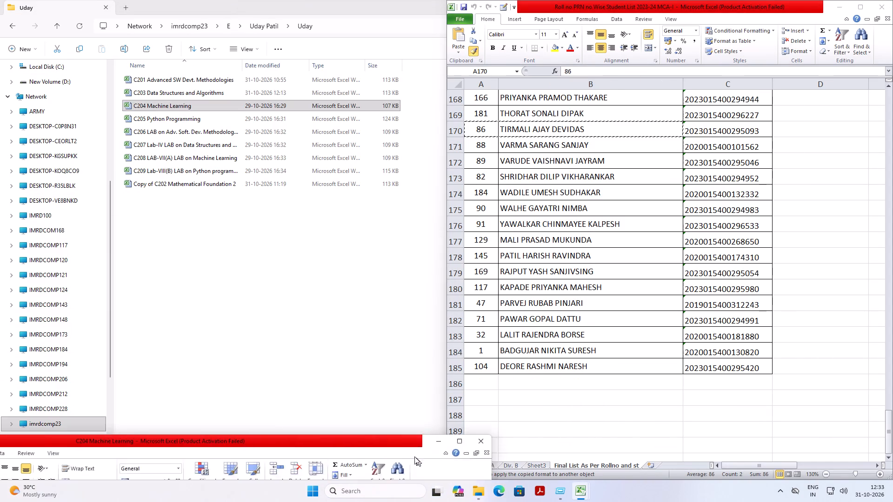
pyautogui.moveTo(414, 456); pyautogui.dragTo(0, 213)
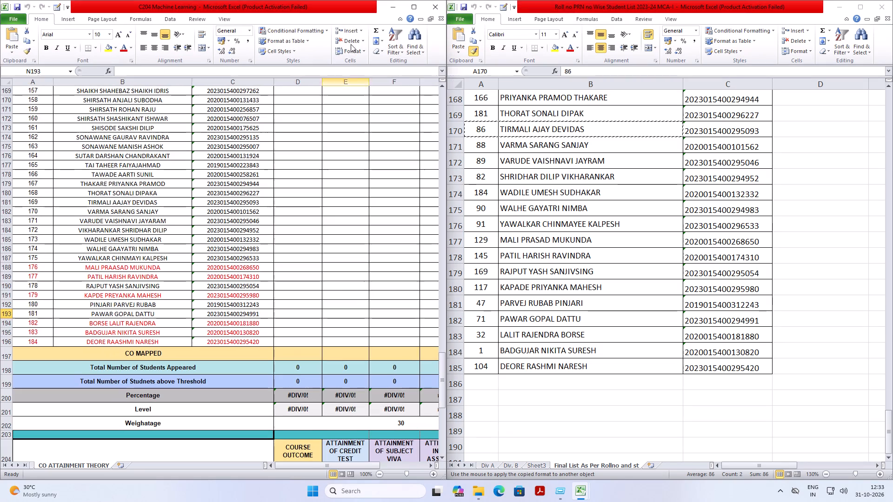
# Bring the C204 student list back to its first rows and turn off the active Format Painter in the Final List workbook.
pyautogui.scroll(10, 113, 264)
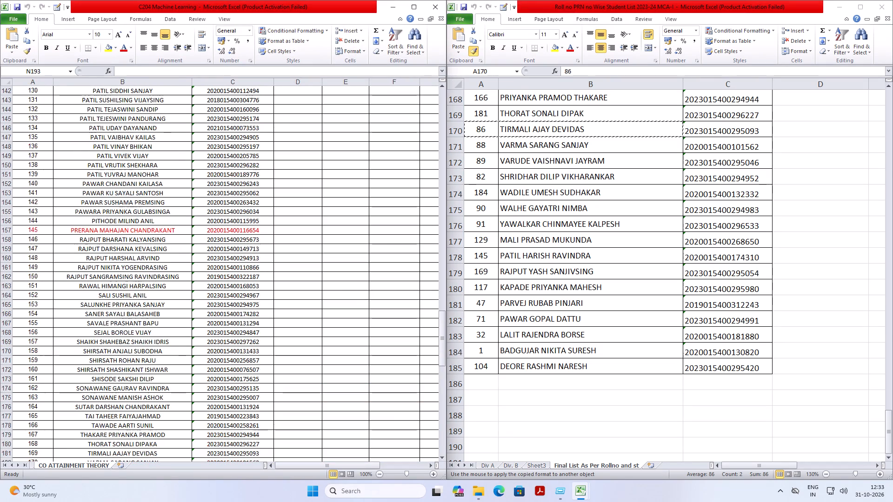
pyautogui.scroll(-8, 113, 264)
pyautogui.scroll(20, 113, 264)
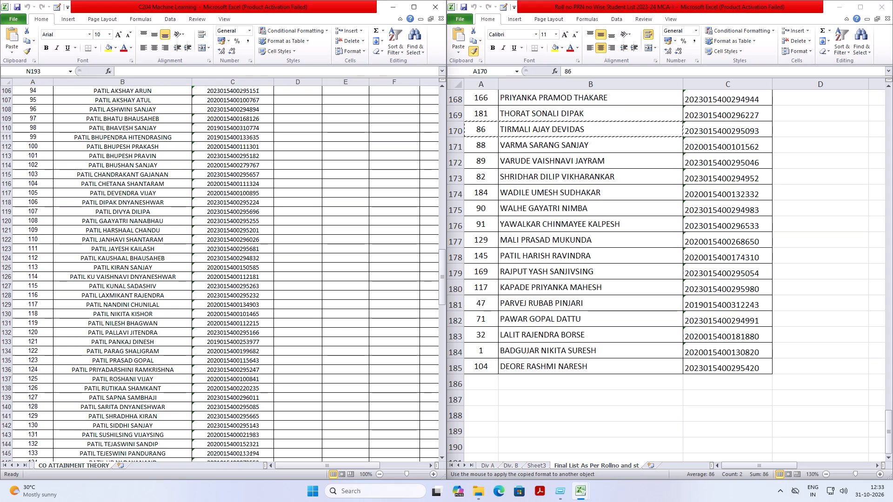
pyautogui.scroll(9, 99, 194)
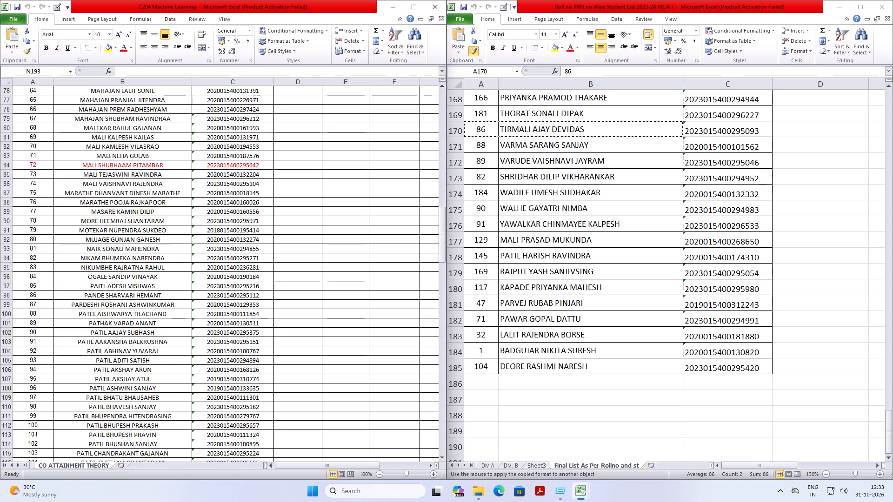
pyautogui.scroll(17, 99, 194)
pyautogui.scroll(8, 102, 193)
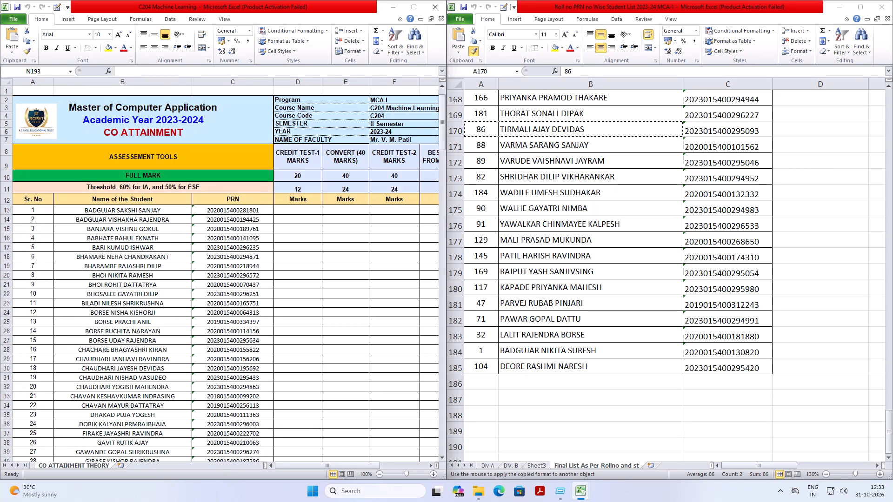
pyautogui.scroll(7, 606, 179)
pyautogui.click(606, 178)
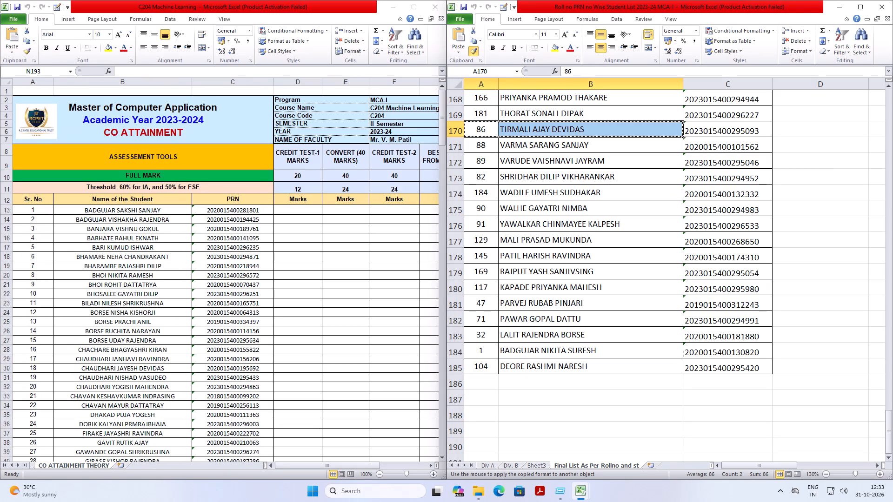
pyautogui.scroll(7, 561, 198)
pyautogui.scroll(20, 562, 188)
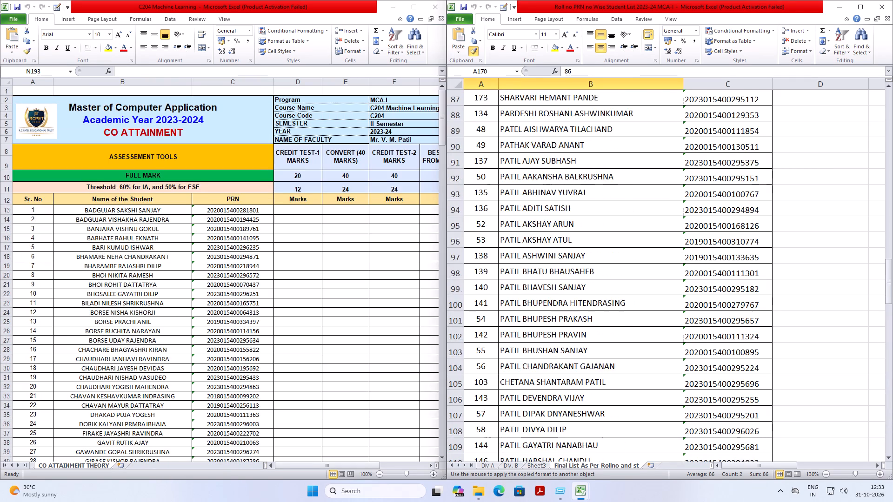
pyautogui.scroll(16, 562, 183)
pyautogui.scroll(15, 568, 176)
pyautogui.scroll(7, 576, 131)
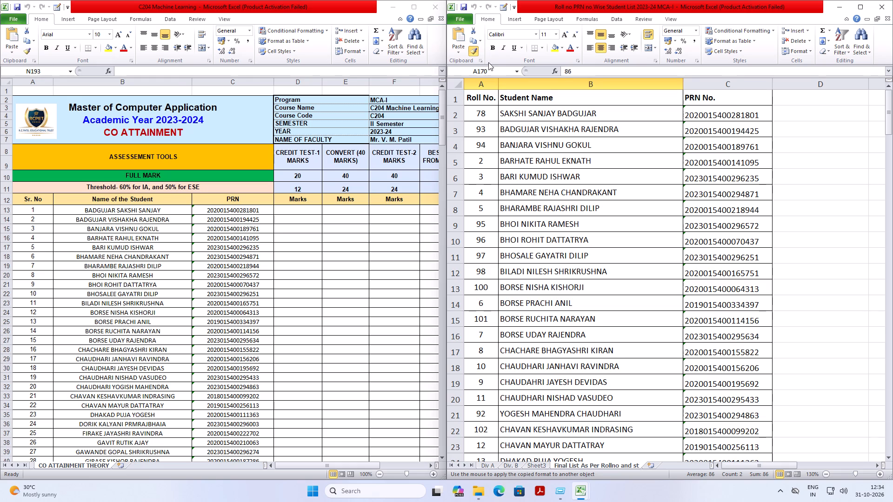
pyautogui.click(474, 51)
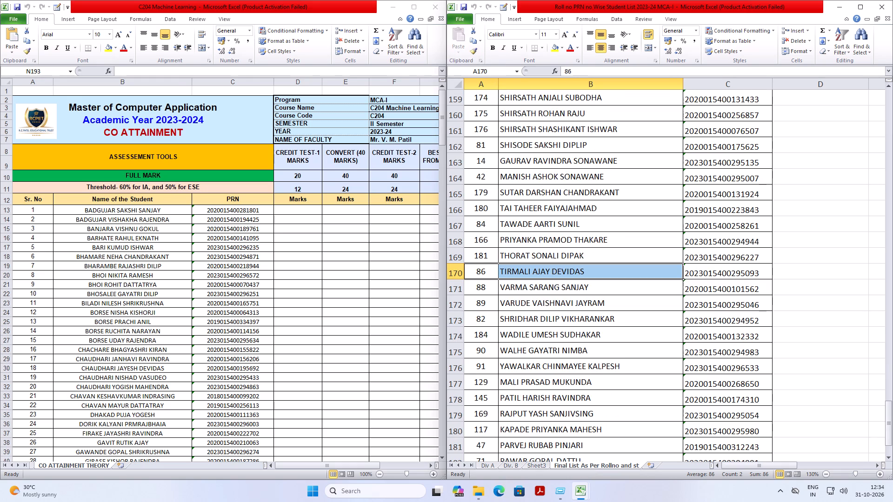
# Select the roll numbers and student names in columns A and B of the Final List sheet, from A2 downward.
pyautogui.scroll(7, 540, 325)
pyautogui.scroll(20, 540, 314)
pyautogui.scroll(12, 540, 314)
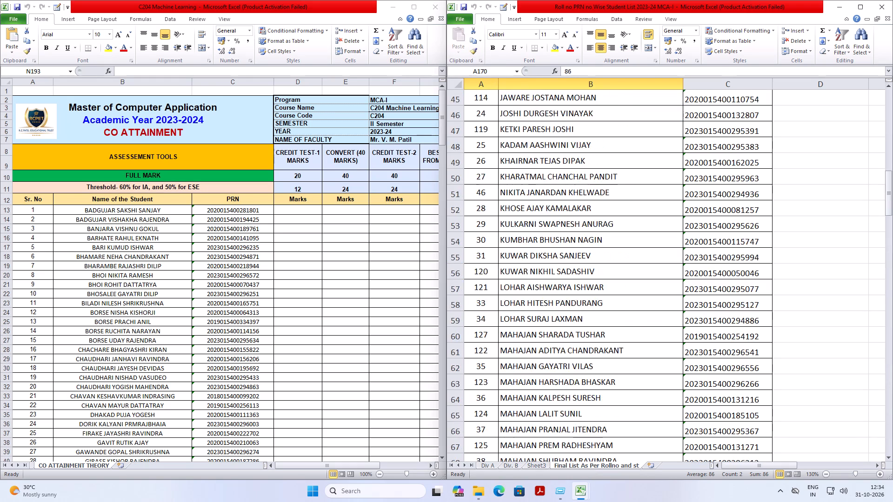
pyautogui.scroll(19, 544, 305)
pyautogui.scroll(8, 546, 278)
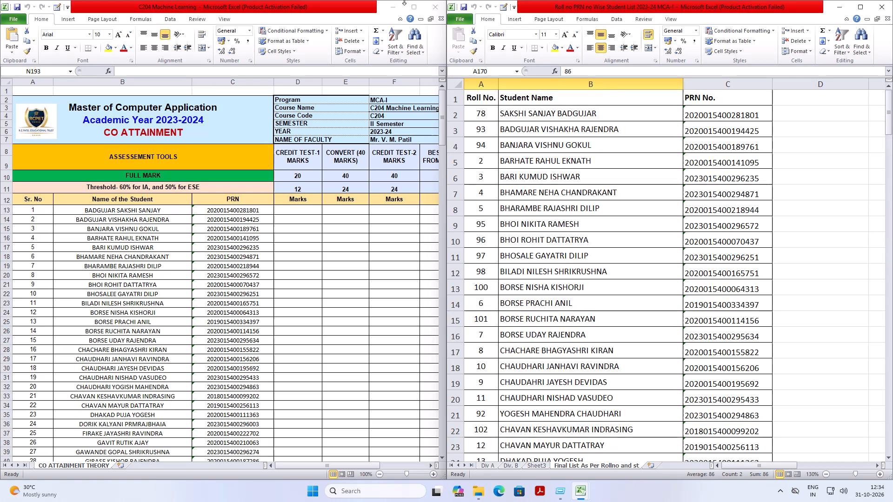
pyautogui.moveTo(493, 115); pyautogui.dragTo(495, 115)
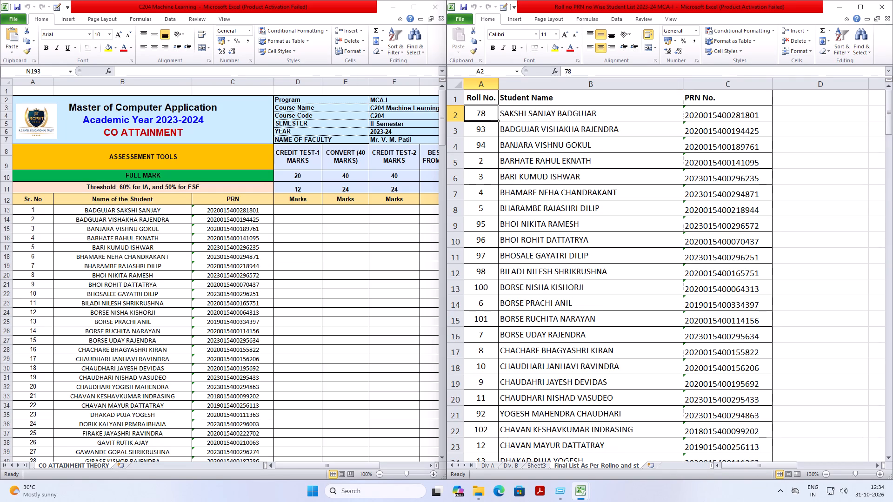
pyautogui.moveTo(495, 115); pyautogui.dragTo(496, 115)
pyautogui.moveTo(496, 115); pyautogui.dragTo(523, 144)
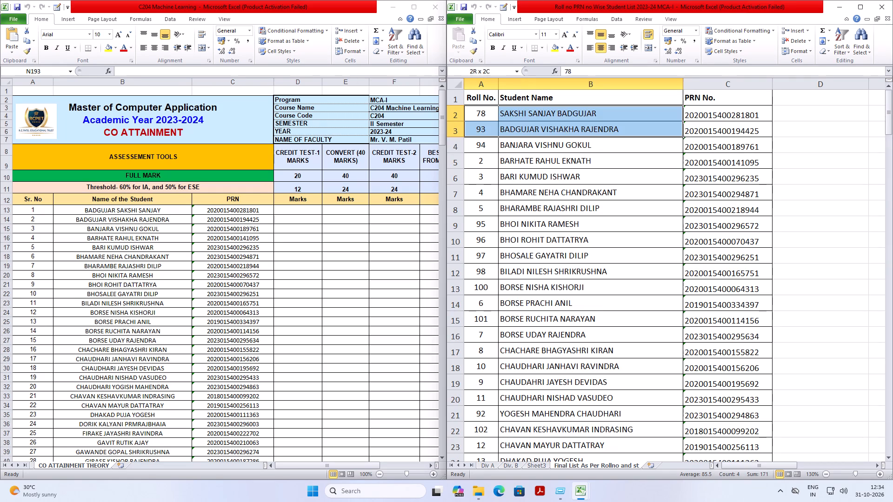
pyautogui.moveTo(523, 144); pyautogui.dragTo(529, 190)
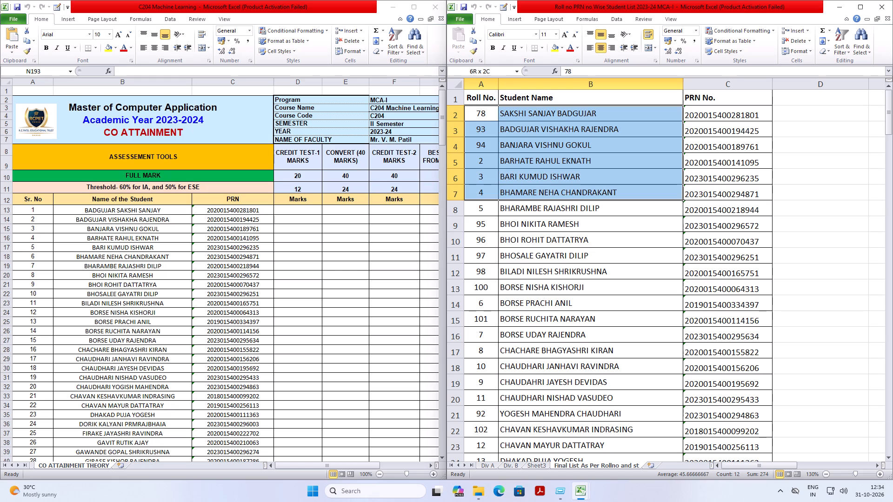
pyautogui.moveTo(529, 190); pyautogui.dragTo(529, 198)
pyautogui.moveTo(529, 198); pyautogui.dragTo(529, 198)
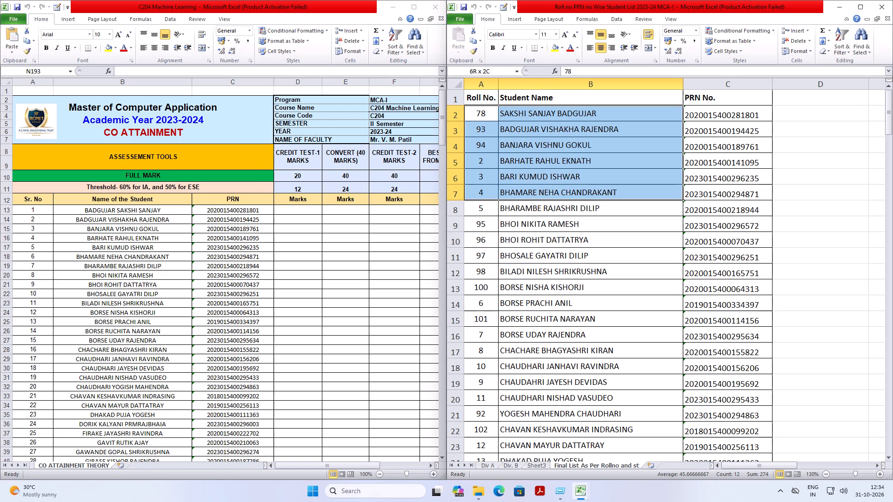
pyautogui.moveTo(529, 198); pyautogui.dragTo(523, 257)
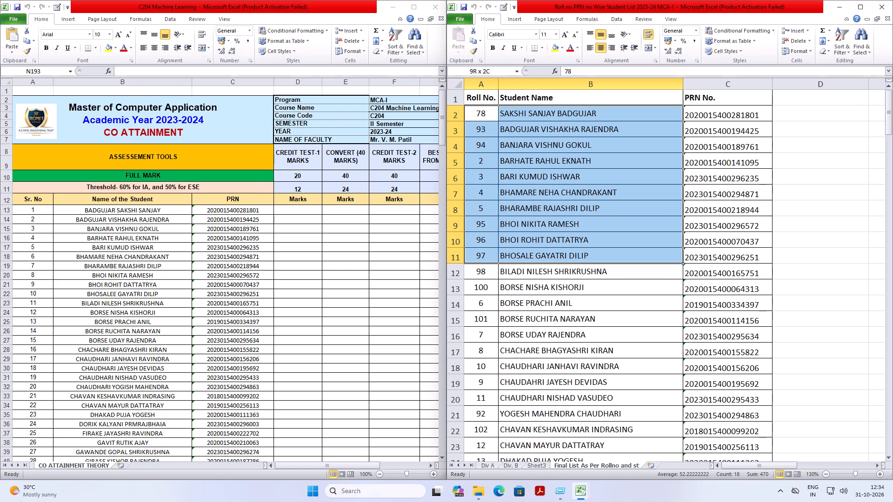
pyautogui.moveTo(523, 257); pyautogui.dragTo(523, 261)
pyautogui.moveTo(523, 261); pyautogui.dragTo(523, 261)
pyautogui.moveTo(523, 261); pyautogui.dragTo(515, 273)
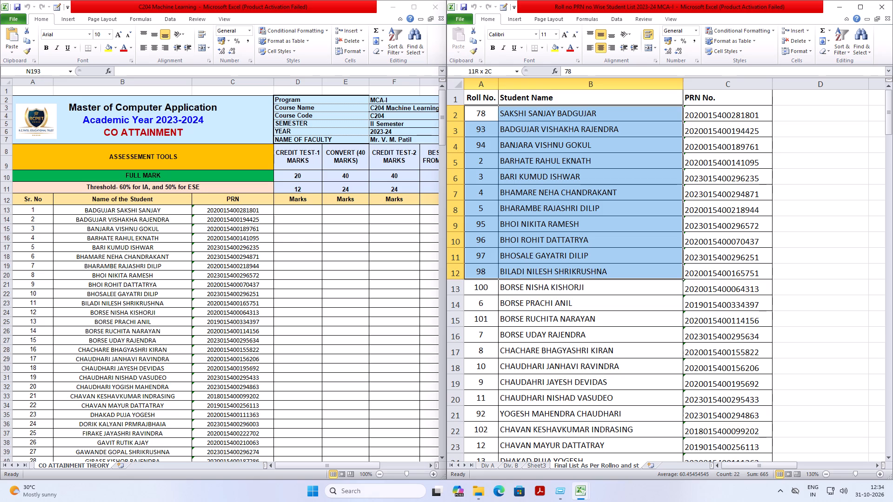
pyautogui.moveTo(515, 273); pyautogui.dragTo(528, 309)
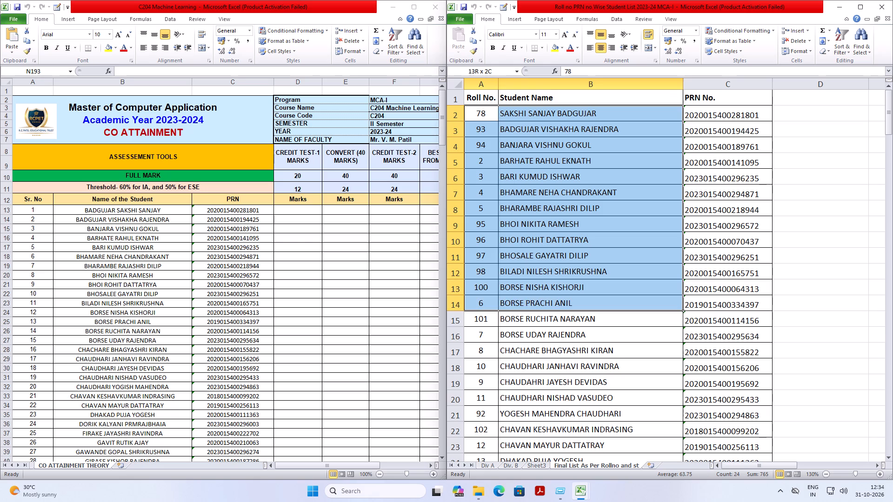
pyautogui.moveTo(528, 309); pyautogui.dragTo(536, 320)
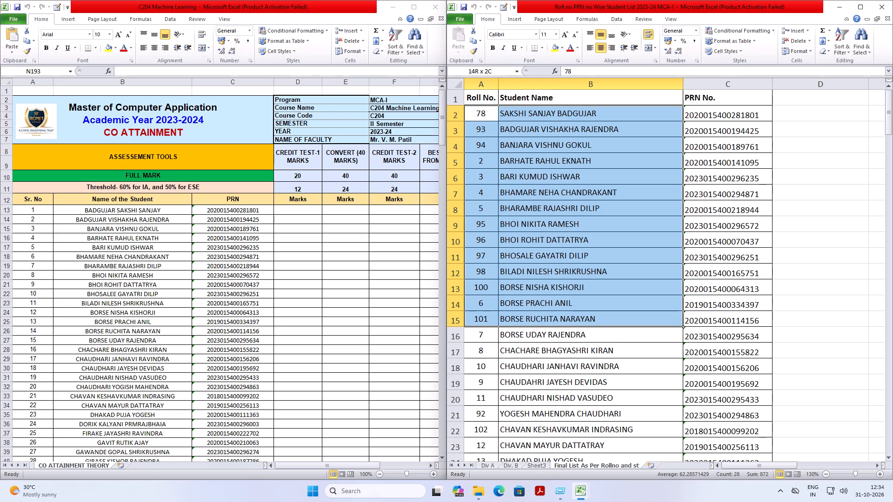
pyautogui.moveTo(536, 320); pyautogui.dragTo(560, 341)
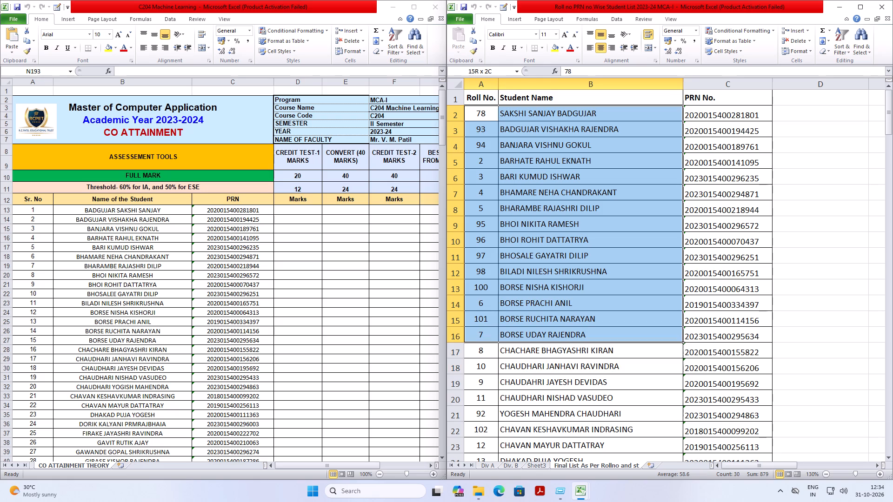
pyautogui.moveTo(560, 341); pyautogui.dragTo(560, 340)
pyautogui.moveTo(560, 340); pyautogui.dragTo(566, 399)
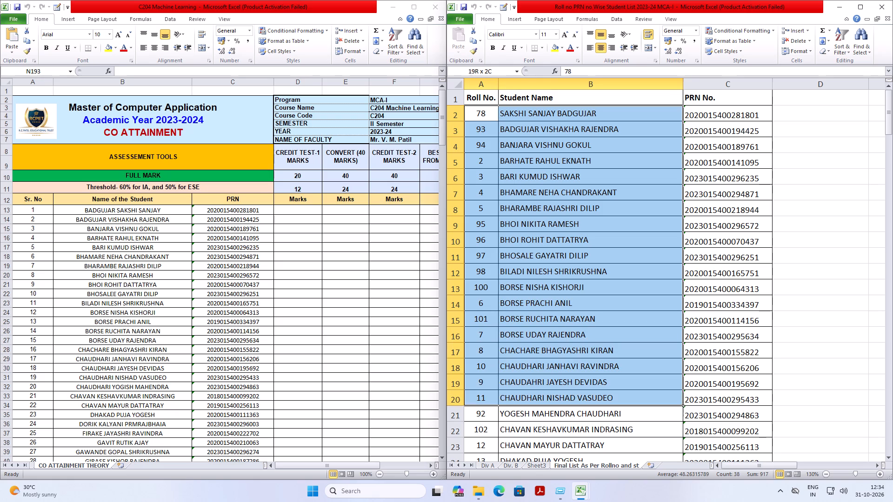
pyautogui.moveTo(566, 399); pyautogui.dragTo(569, 417)
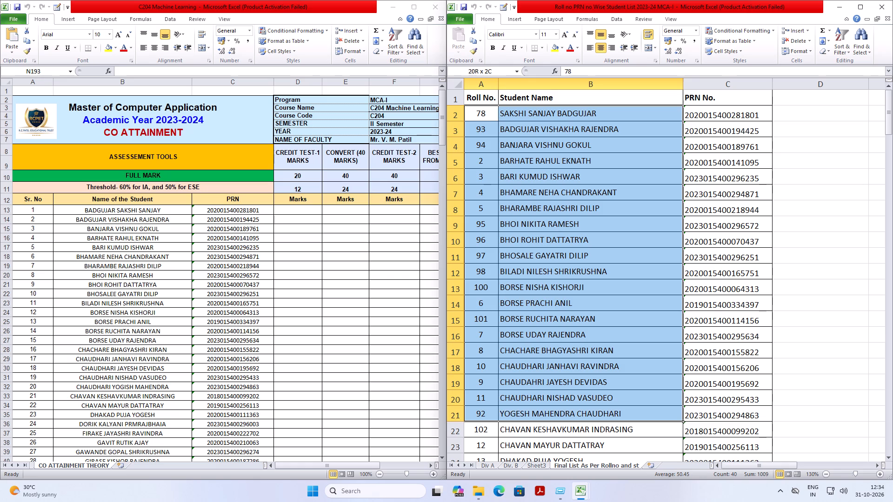
pyautogui.moveTo(569, 417); pyautogui.dragTo(570, 424)
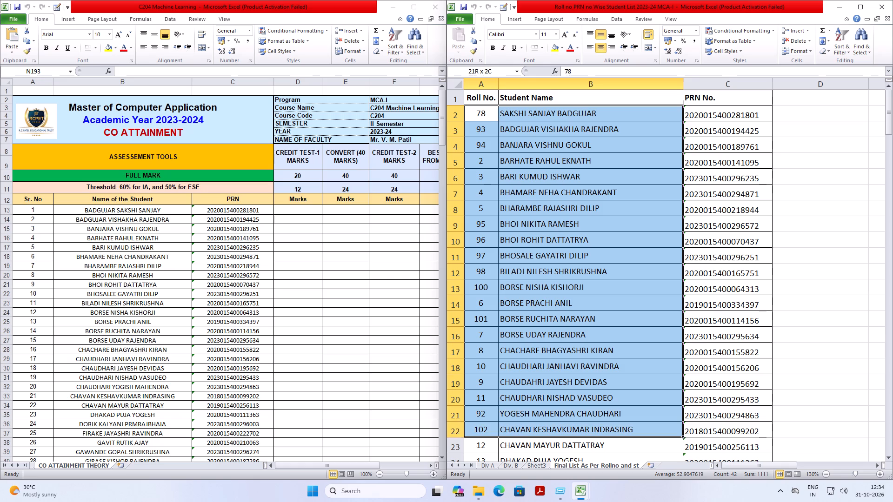
# Copy the roll numbers and names in A2:B23 of the Final List into the C204 student list, starting at cell A13.
pyautogui.moveTo(570, 424); pyautogui.dragTo(571, 447)
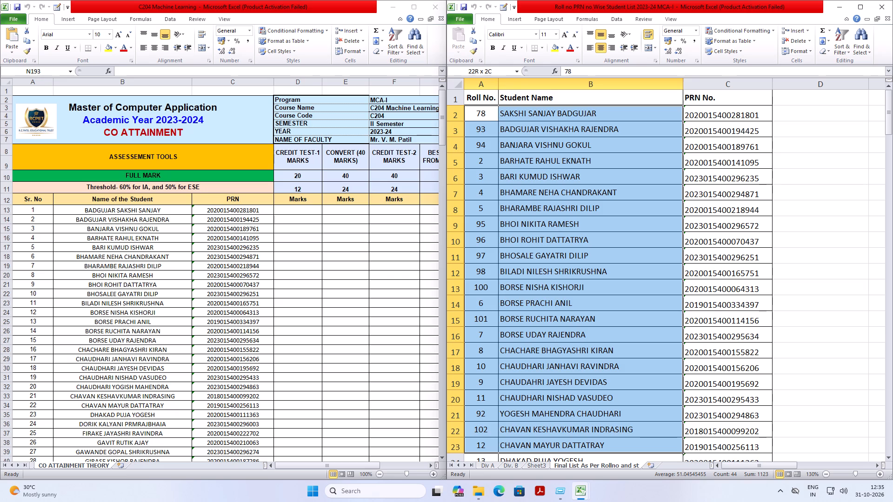
pyautogui.hotkey('ctrl', 'c')
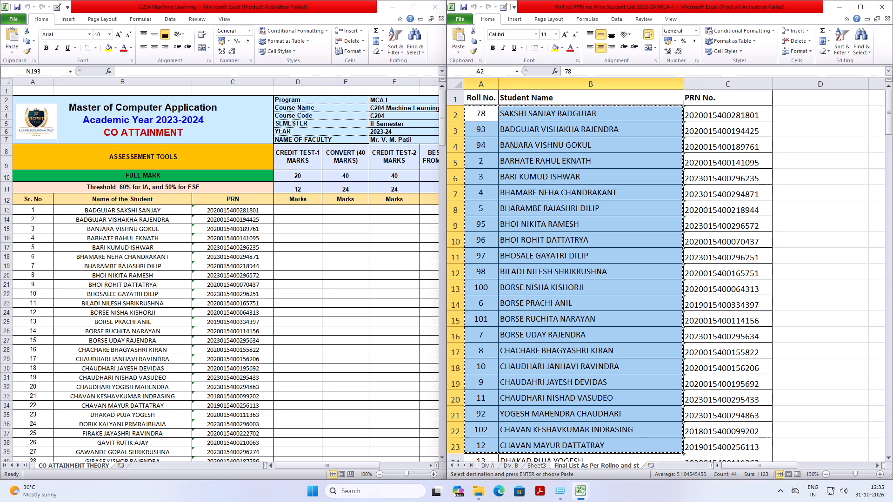
pyautogui.click(48, 209)
pyautogui.click(48, 209)
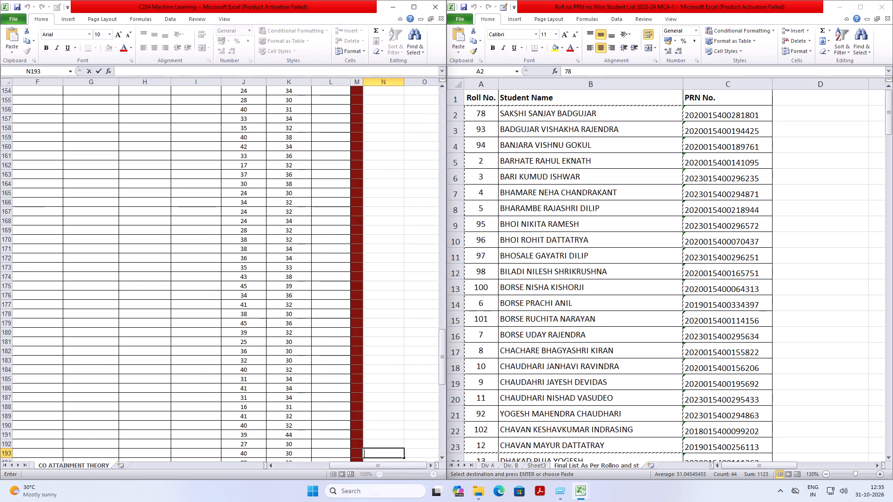
pyautogui.click(263, 308)
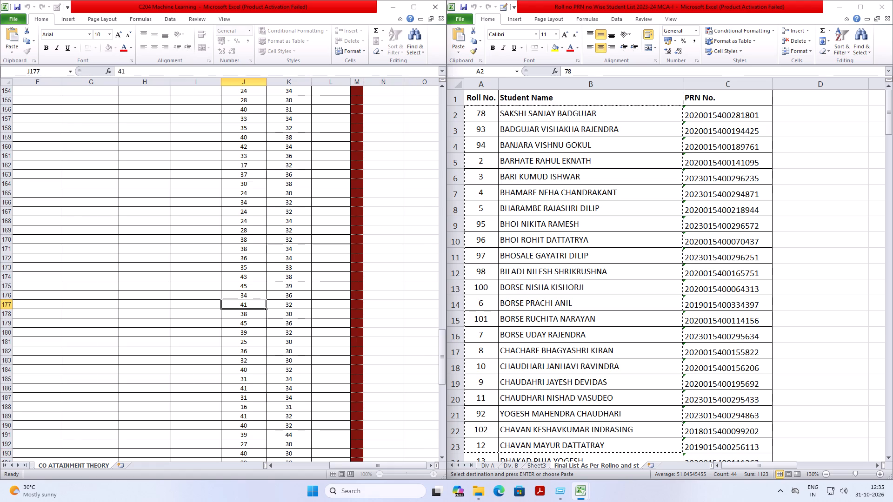
pyautogui.hotkey('ctrl', 'Left')
pyautogui.hotkey('ctrl', 'Up')
pyautogui.hotkey('ctrl', 'Left')
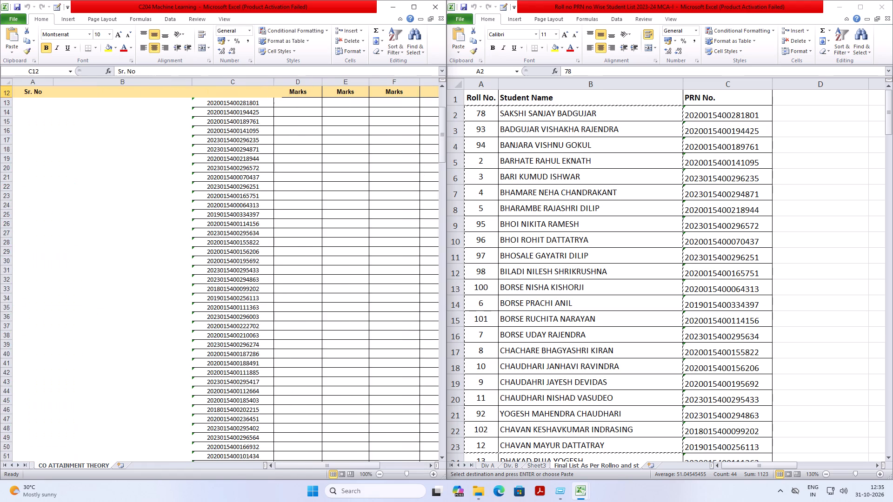
pyautogui.hotkey('ctrl', 'Up')
pyautogui.press('Left')
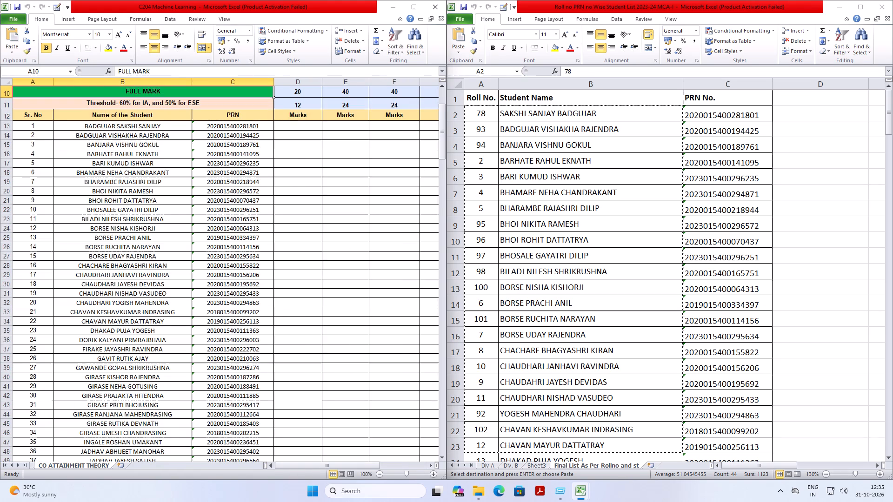
pyautogui.press('Down')
pyautogui.press('Down')
pyautogui.press('Down')
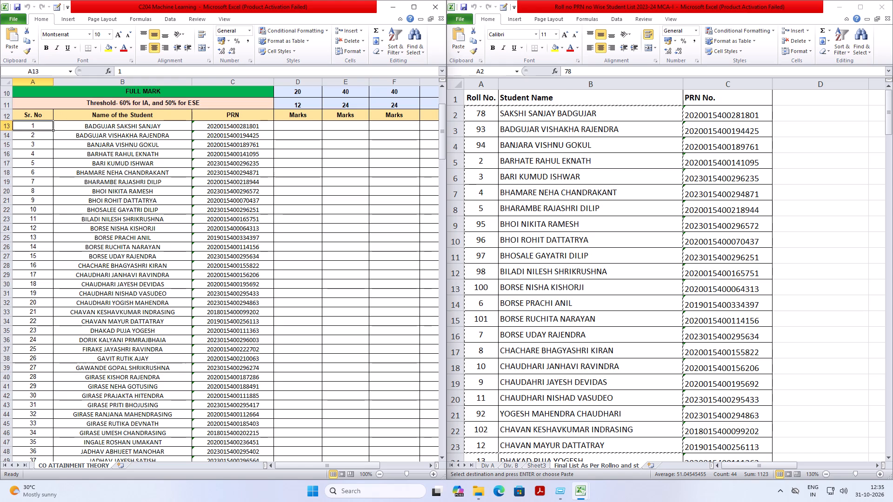
pyautogui.hotkey('ctrl', 'v')
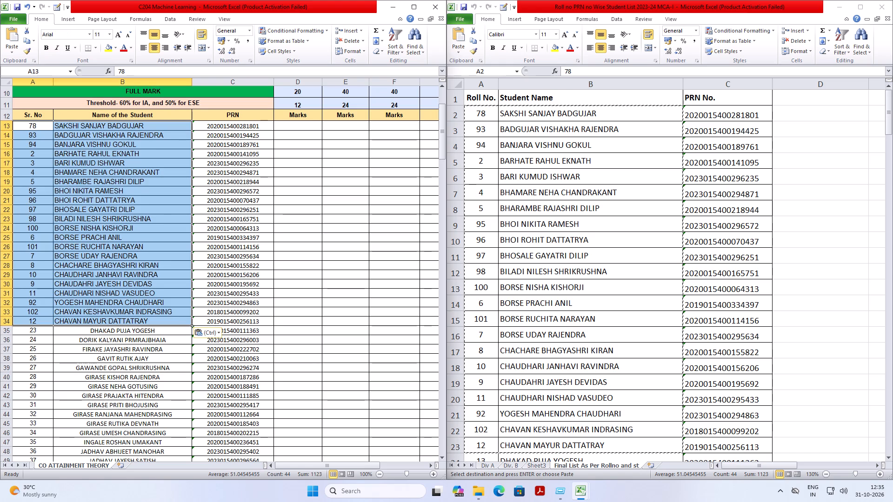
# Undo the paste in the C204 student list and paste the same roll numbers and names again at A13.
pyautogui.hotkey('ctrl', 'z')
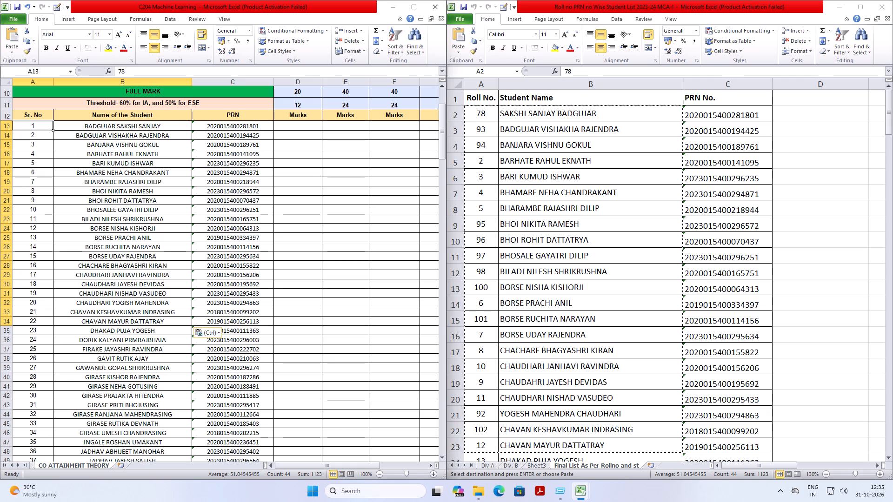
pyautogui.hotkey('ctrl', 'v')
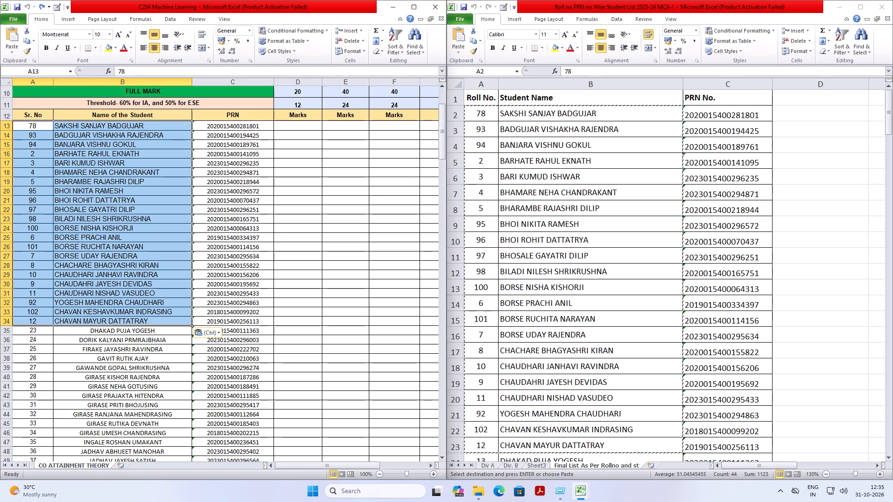
# Look through the available fonts for one that matches the original C204 list for the pasted cells A13:B34.
pyautogui.click(88, 34)
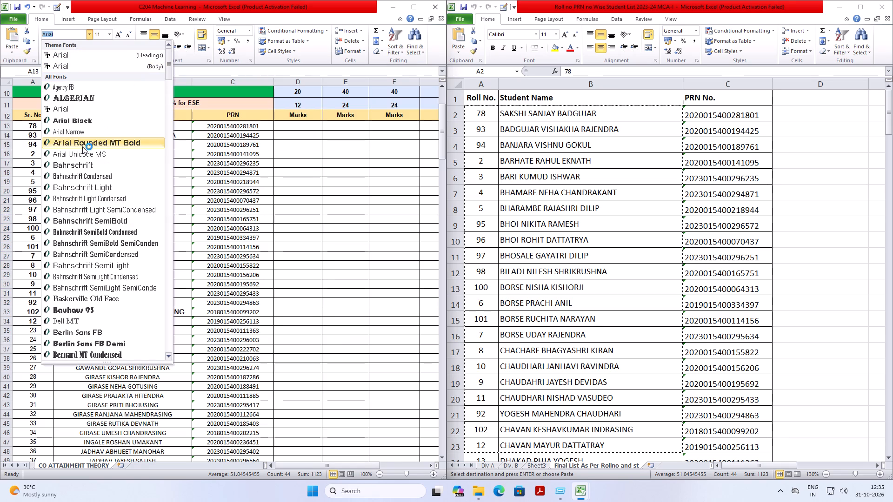
pyautogui.scroll(-18, 82, 149)
pyautogui.scroll(-12, 84, 155)
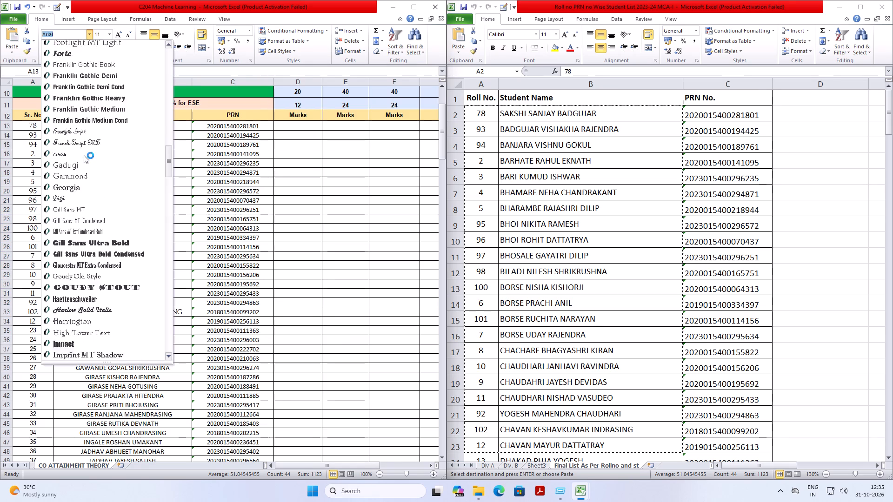
pyautogui.scroll(-2, 84, 155)
pyautogui.scroll(-20, 82, 155)
pyautogui.scroll(-6, 82, 155)
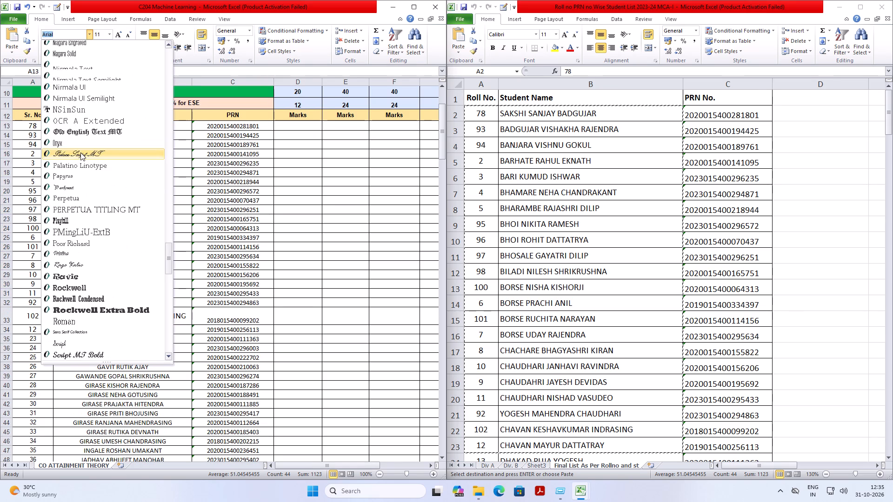
pyautogui.scroll(2, 80, 152)
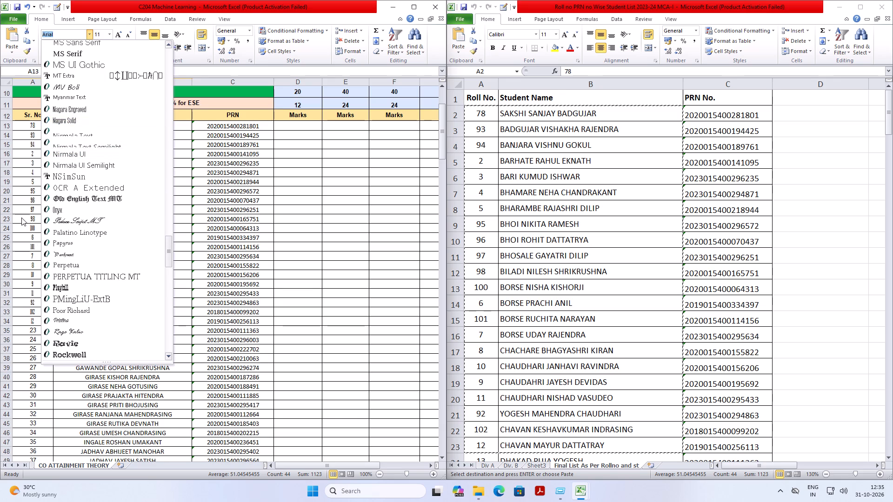
pyautogui.scroll(2, 76, 218)
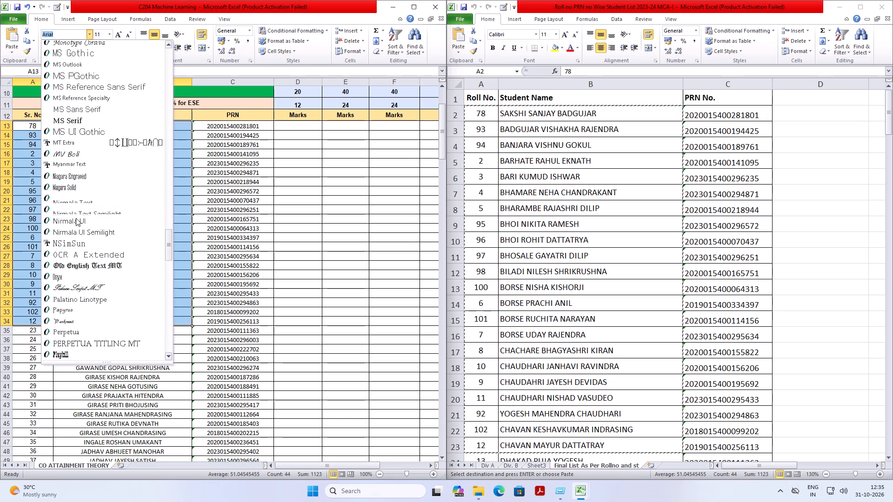
pyautogui.scroll(1, 81, 166)
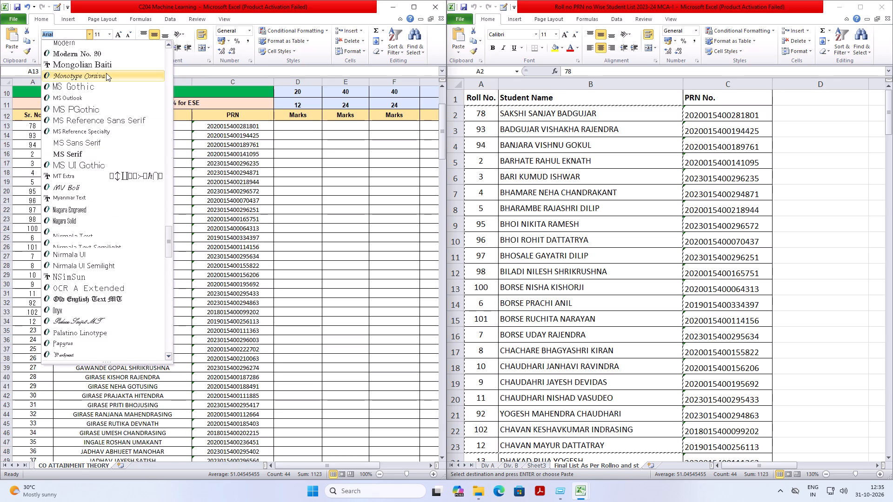
pyautogui.scroll(1, 106, 73)
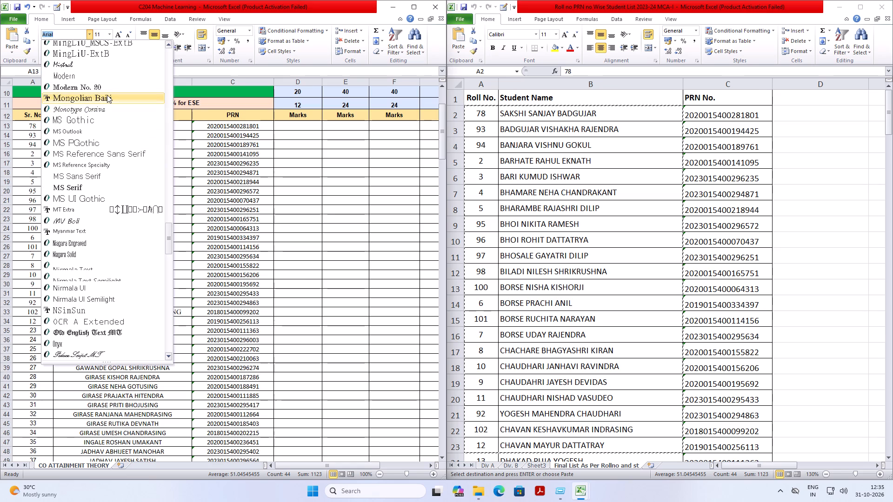
pyautogui.scroll(1, 107, 95)
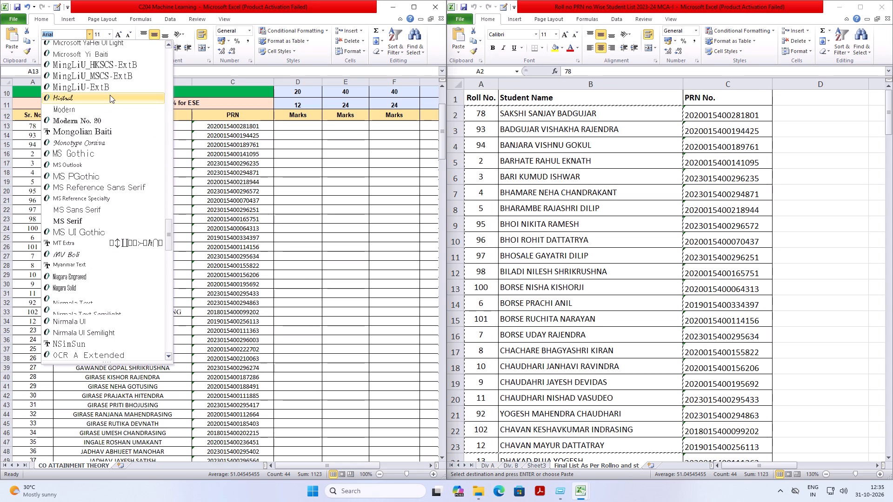
pyautogui.scroll(5, 110, 95)
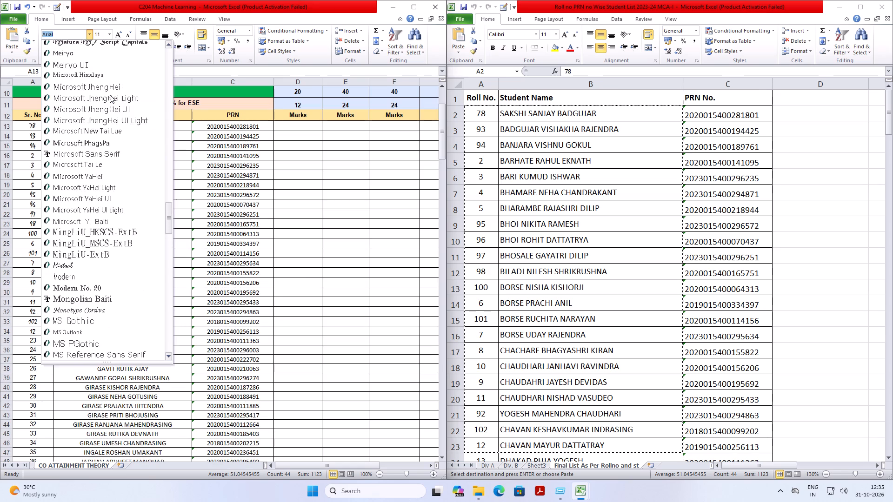
pyautogui.scroll(3, 110, 95)
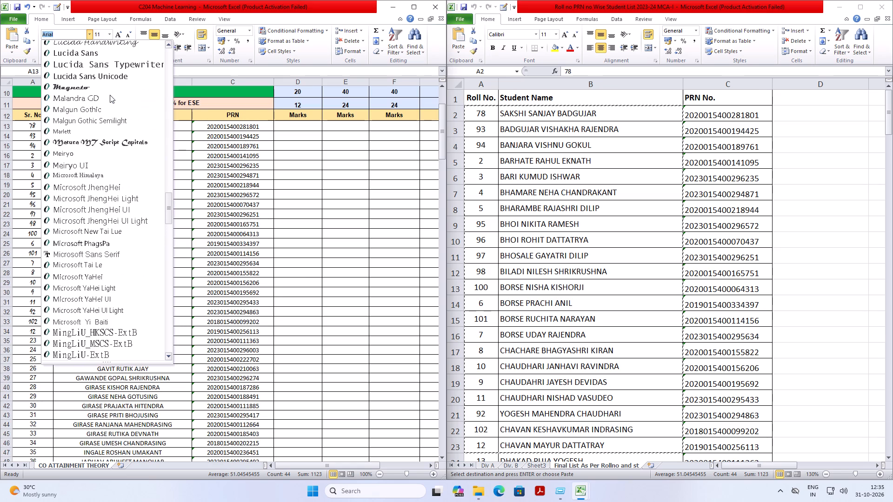
pyautogui.scroll(1, 110, 95)
pyautogui.scroll(-1, 113, 96)
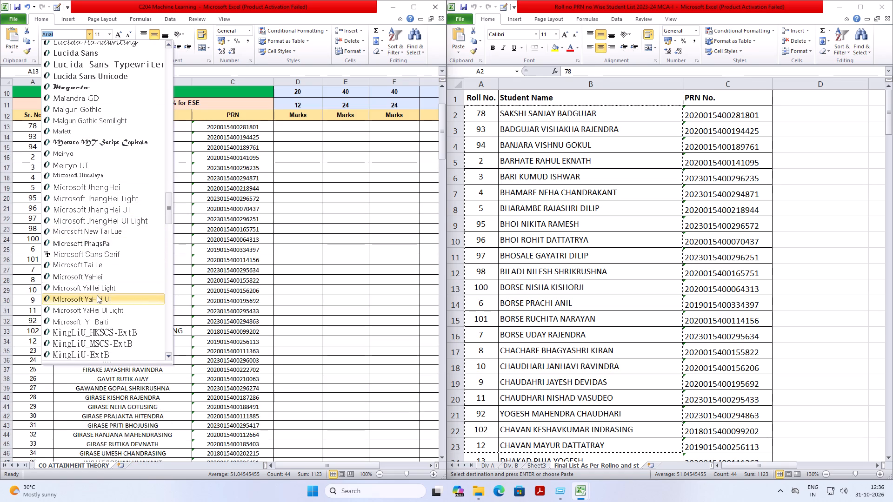
pyautogui.scroll(-1, 97, 297)
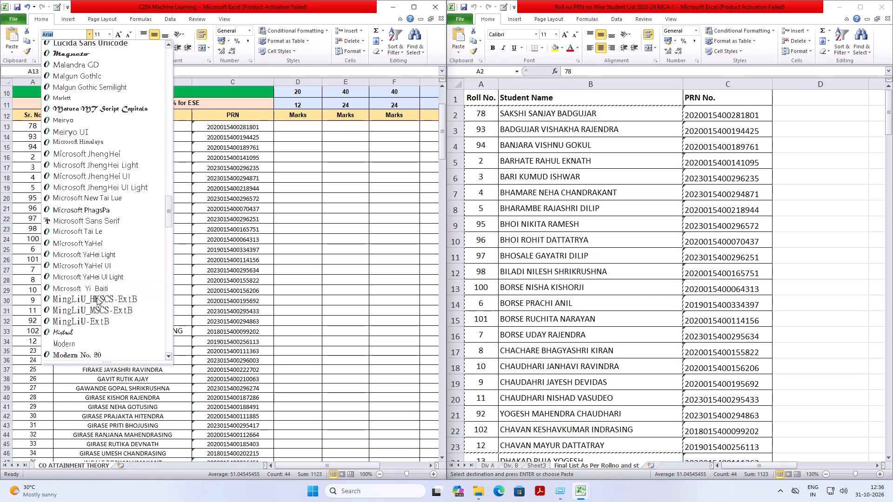
pyautogui.scroll(-3, 108, 295)
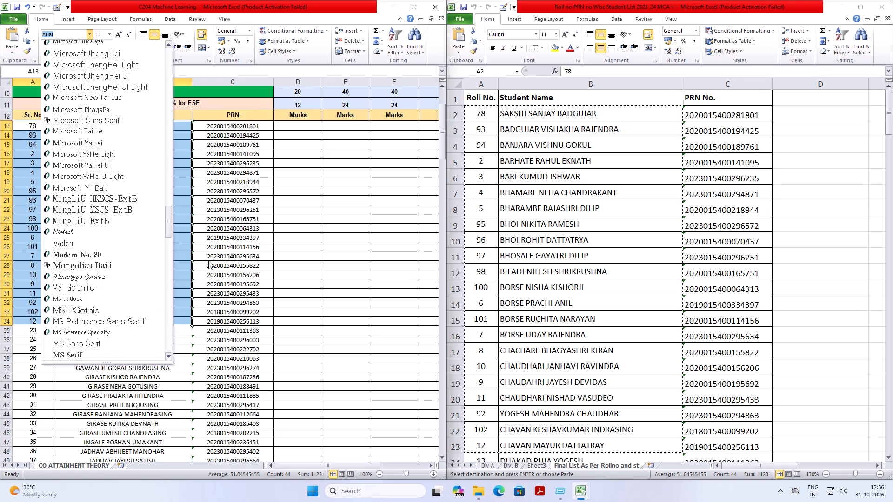
pyautogui.click(180, 138)
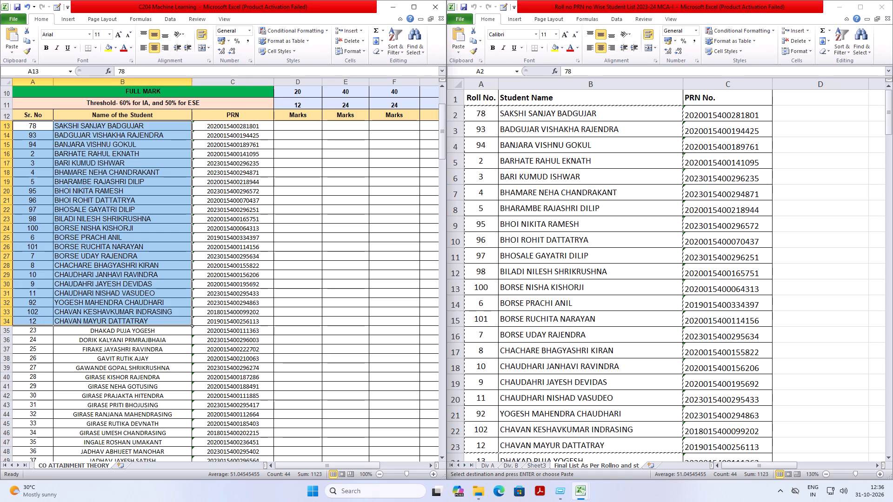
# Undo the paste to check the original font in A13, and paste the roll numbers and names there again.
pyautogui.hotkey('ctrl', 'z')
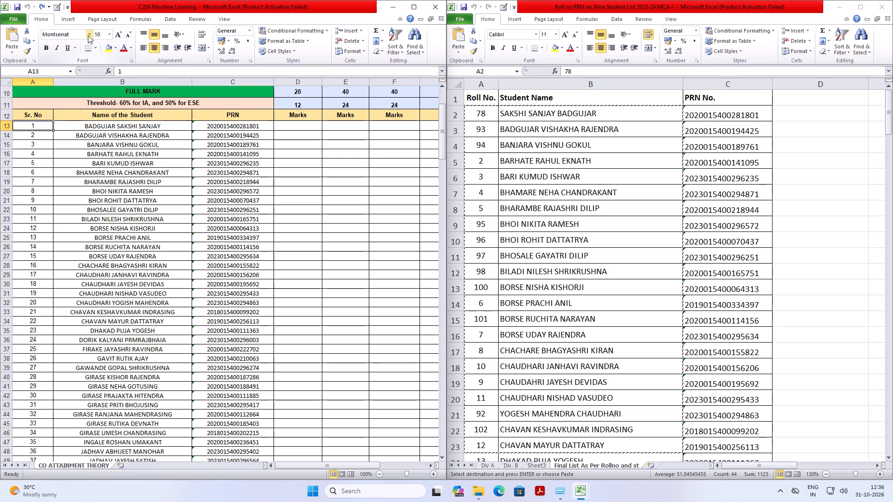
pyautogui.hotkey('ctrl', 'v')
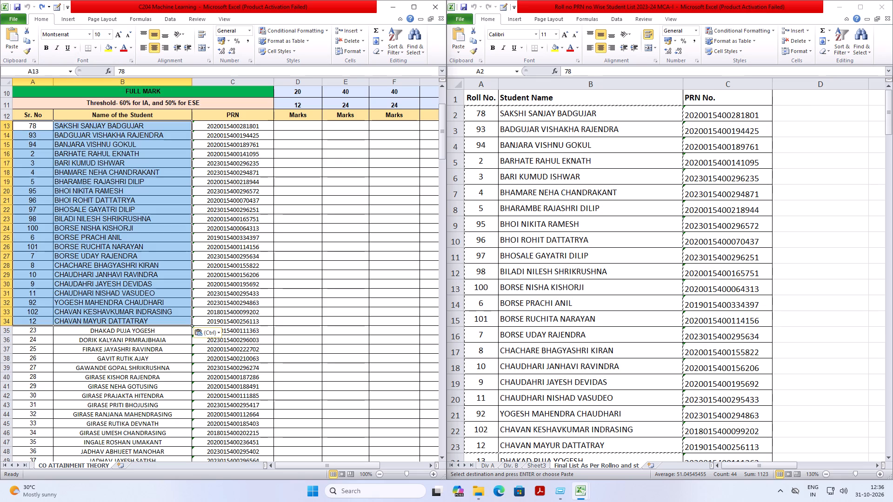
# Look through the available fonts again for one that matches the original C204 list for the pasted cells A13:B34.
pyautogui.click(90, 33)
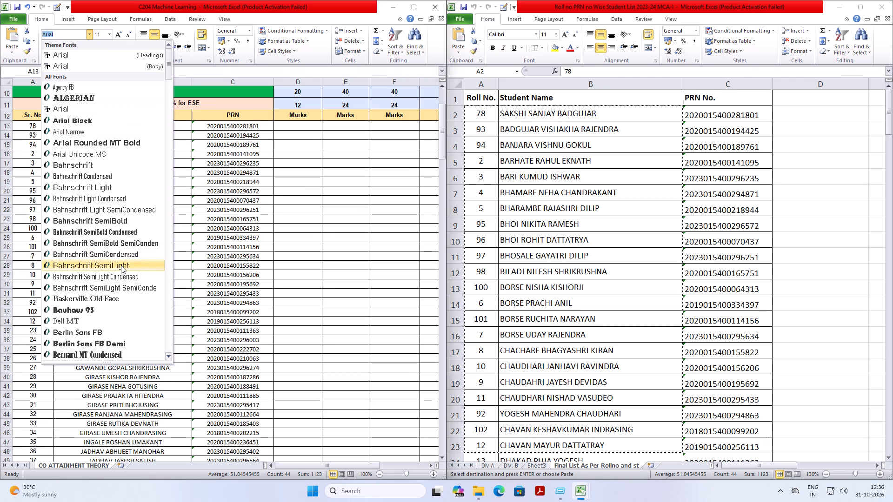
pyautogui.scroll(-1, 87, 319)
pyautogui.scroll(14, 89, 321)
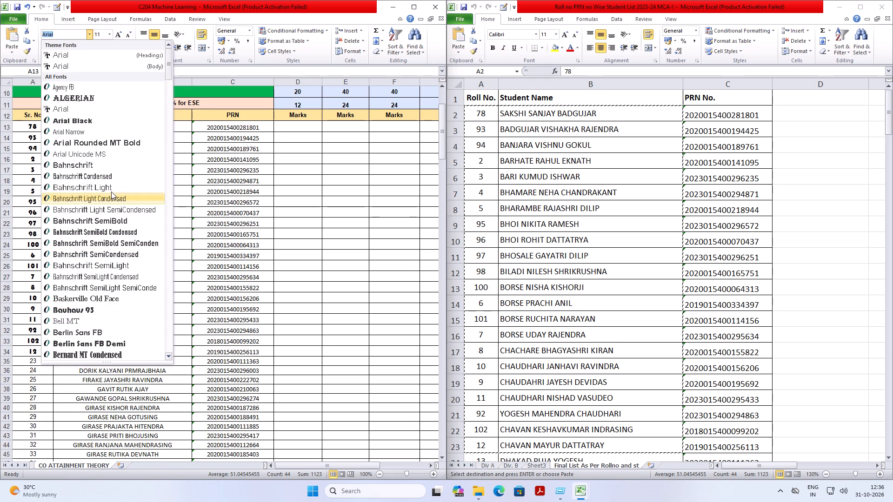
pyautogui.scroll(-8, 98, 165)
pyautogui.scroll(1, 98, 165)
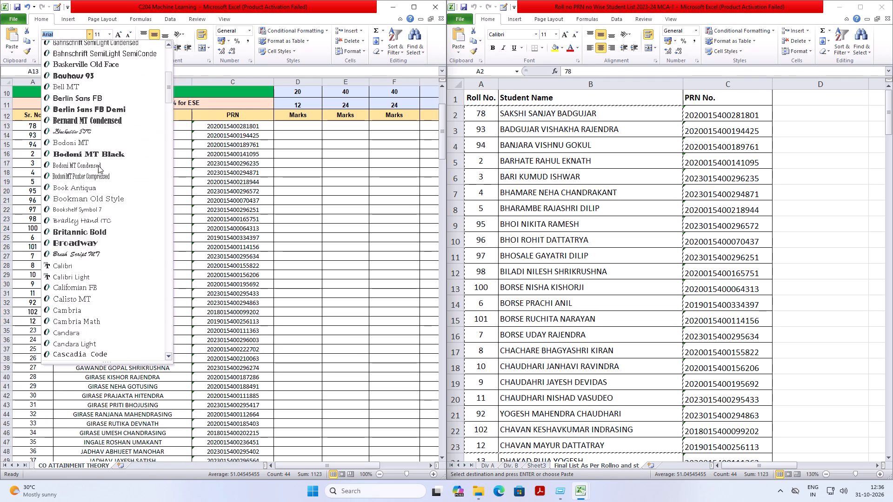
pyautogui.scroll(-4, 98, 165)
pyautogui.scroll(1, 98, 165)
pyautogui.scroll(-20, 98, 165)
pyautogui.scroll(1, 98, 165)
pyautogui.scroll(-8, 98, 165)
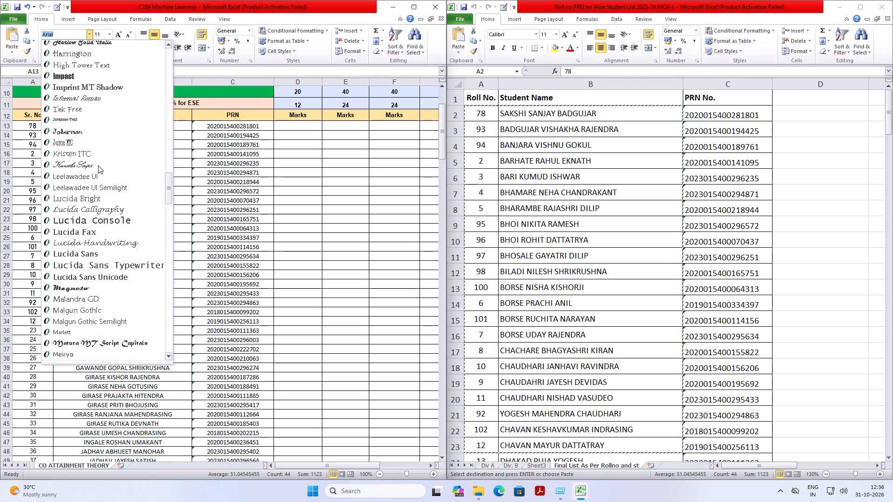
pyautogui.scroll(-3, 98, 165)
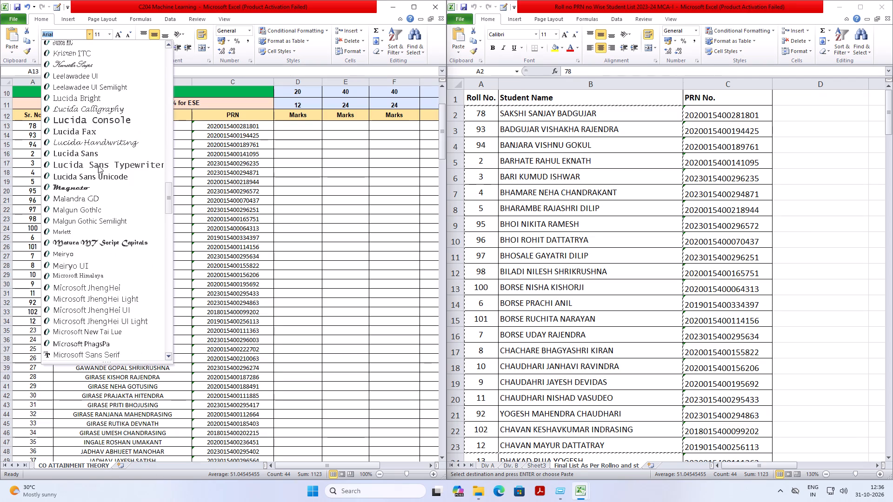
pyautogui.scroll(-3, 98, 165)
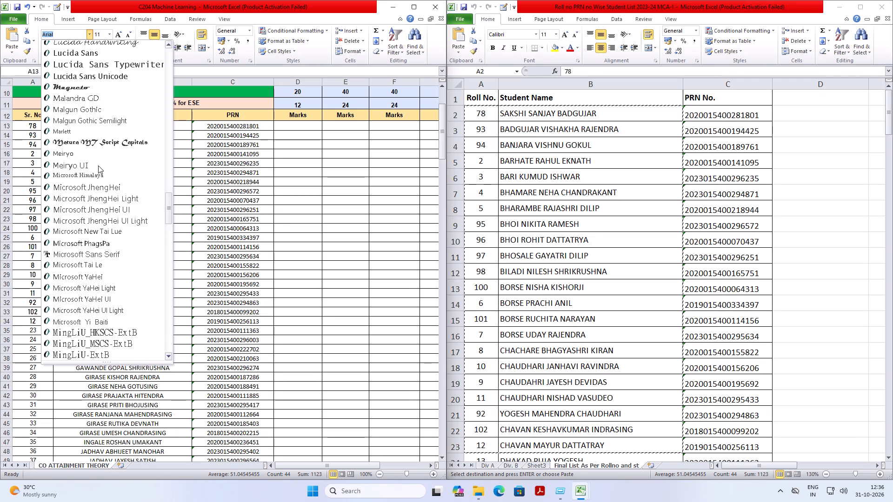
pyautogui.scroll(-1, 98, 165)
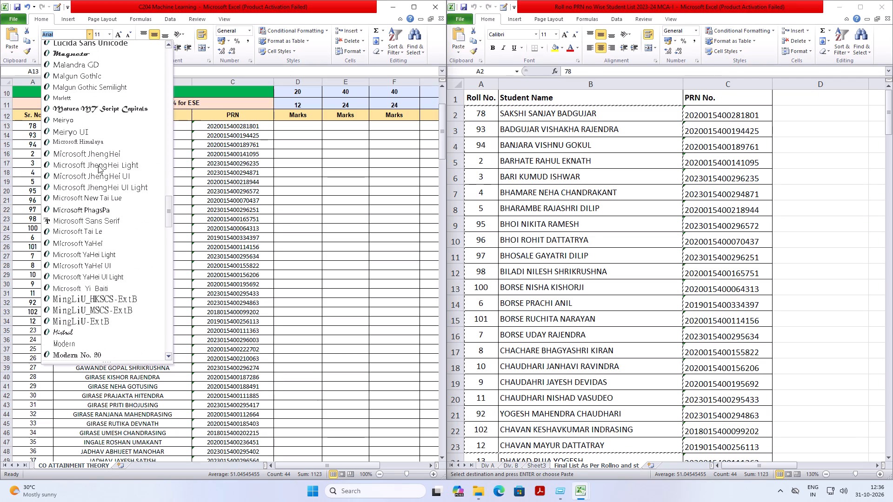
pyautogui.scroll(-2, 98, 165)
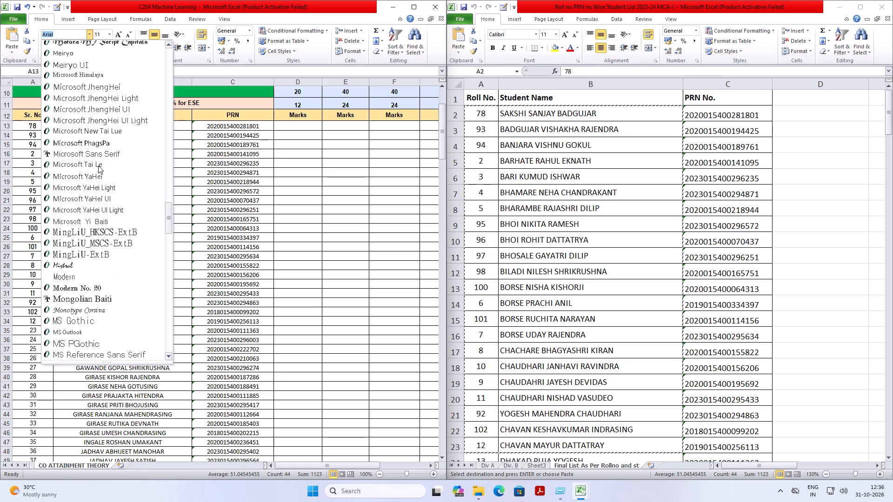
pyautogui.scroll(-3, 98, 165)
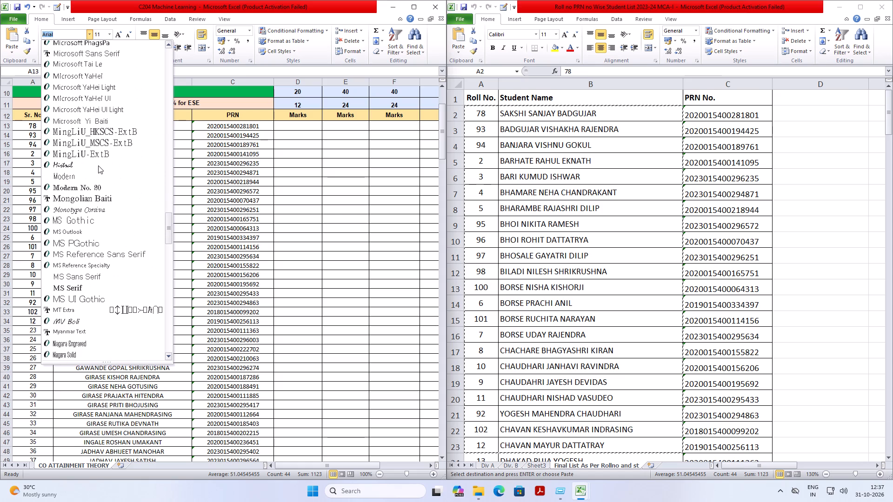
pyautogui.scroll(-1, 98, 165)
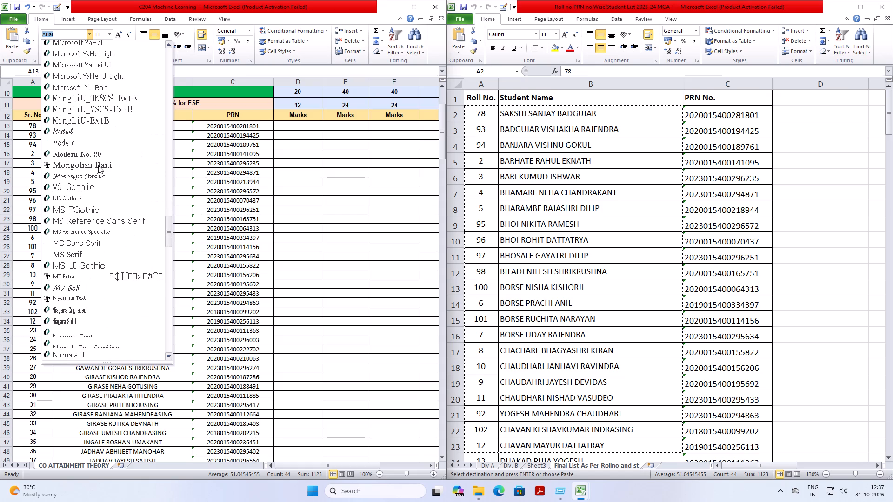
pyautogui.scroll(-3, 98, 165)
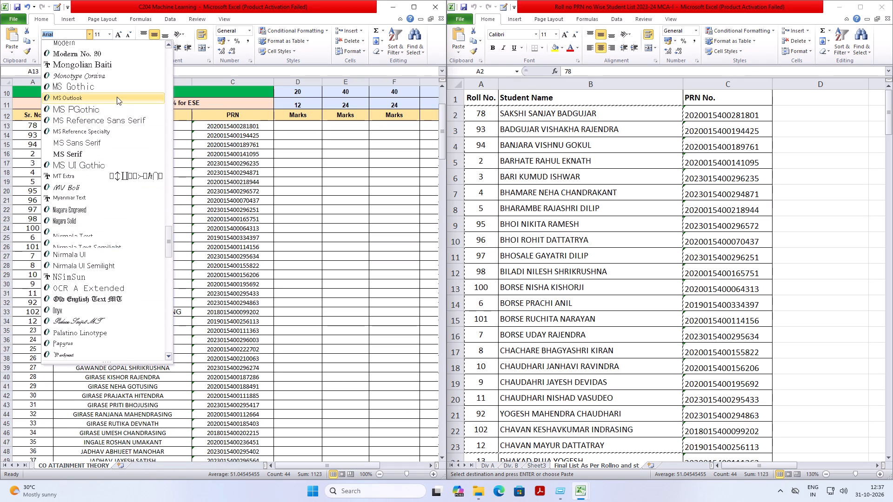
pyautogui.scroll(16, 133, 91)
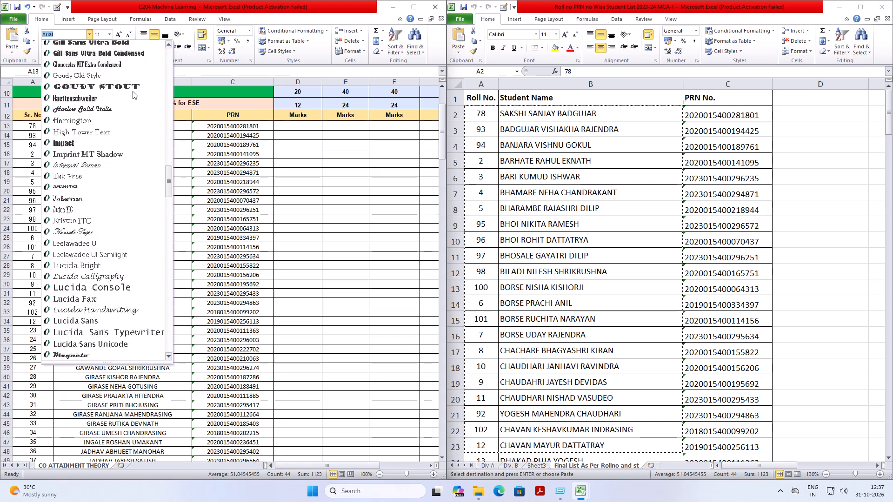
pyautogui.scroll(17, 133, 91)
pyautogui.scroll(20, 133, 91)
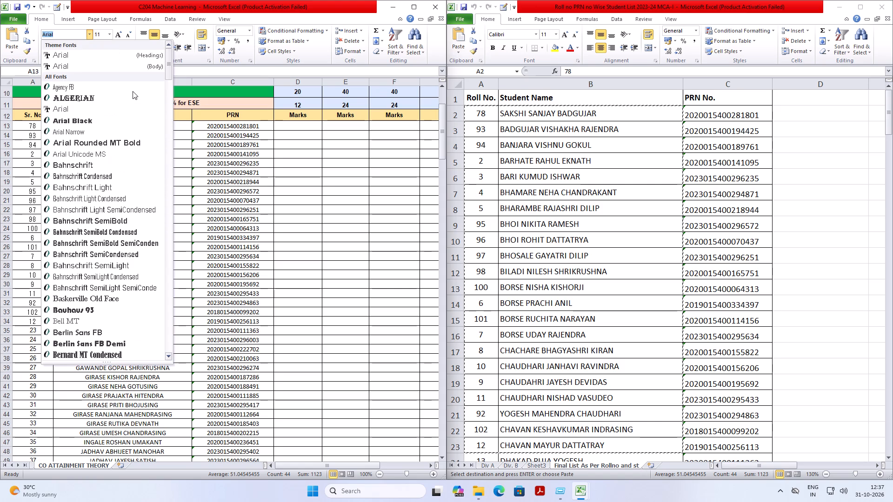
pyautogui.scroll(10, 133, 91)
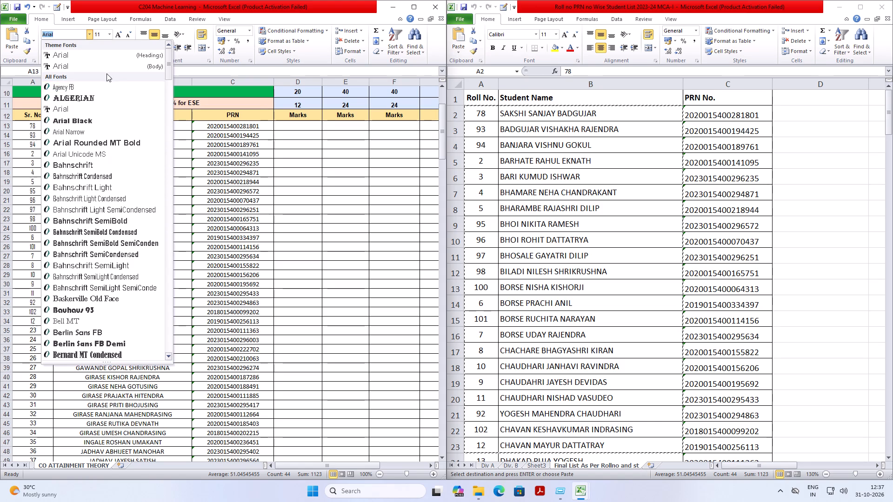
pyautogui.scroll(-1, 133, 148)
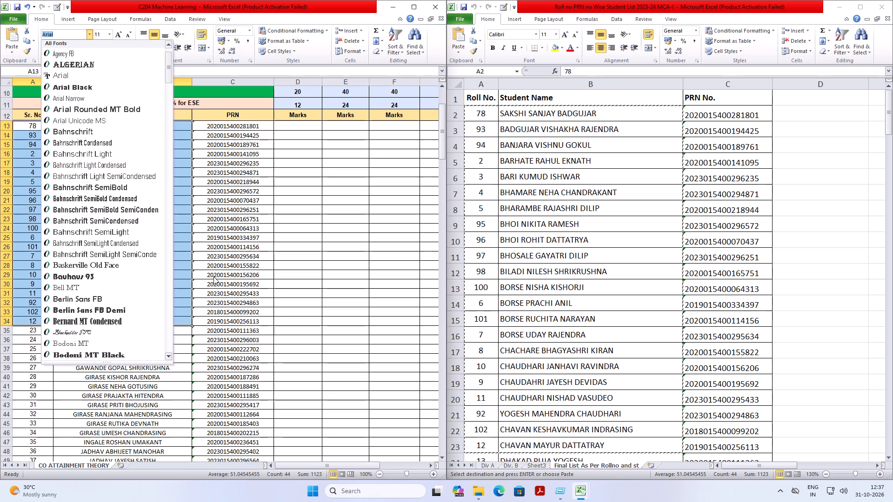
pyautogui.click(182, 357)
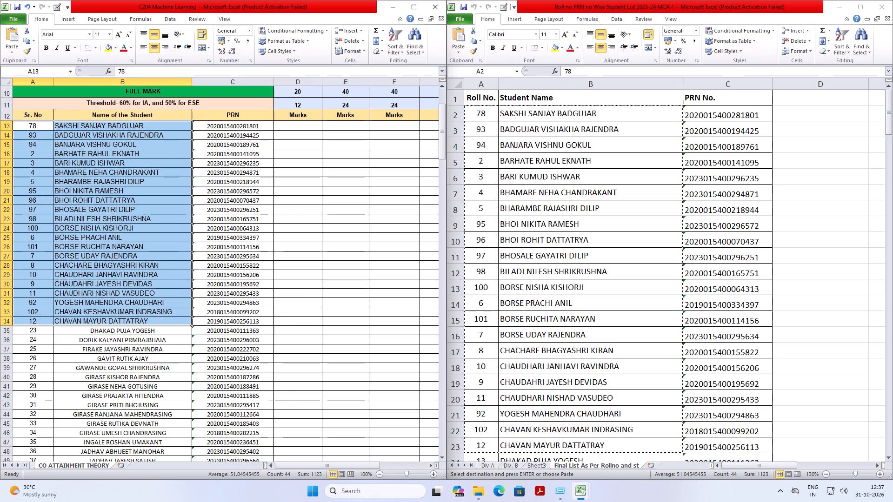
# Select the roll numbers and names in A24:B55 of the Final List, checking them against the C204 student list from row 35 onward.
pyautogui.click(45, 328)
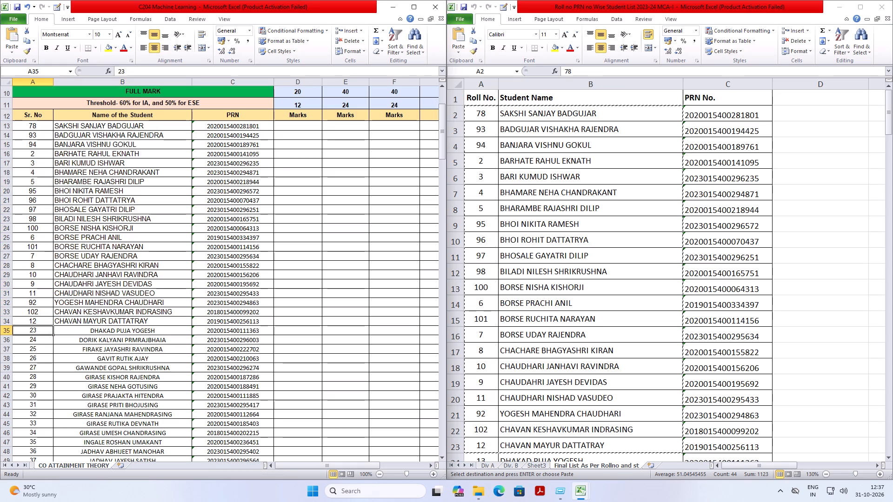
pyautogui.scroll(-5, 116, 360)
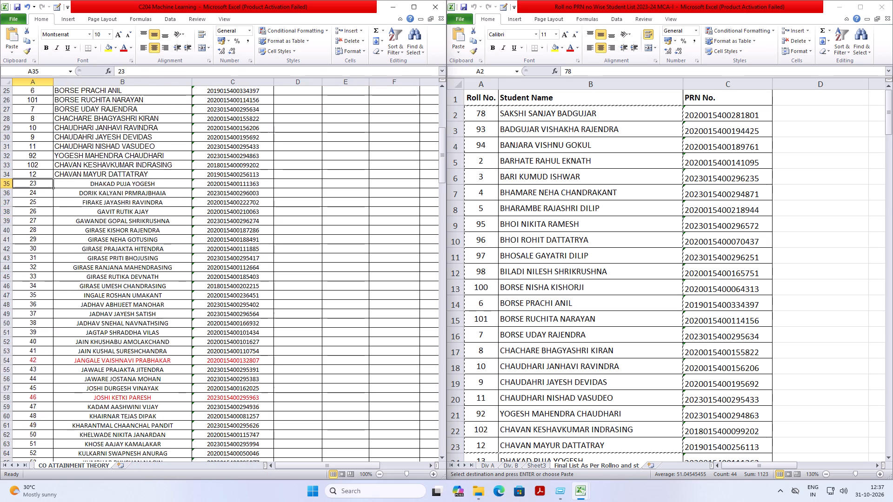
pyautogui.scroll(-2, 113, 340)
pyautogui.scroll(-1, 47, 106)
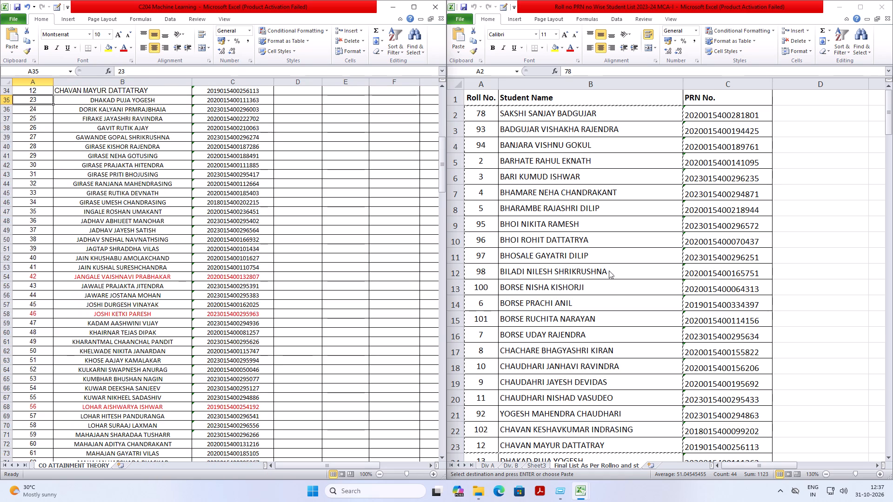
pyautogui.click(587, 239)
pyautogui.scroll(-9, 587, 239)
pyautogui.scroll(1, 587, 239)
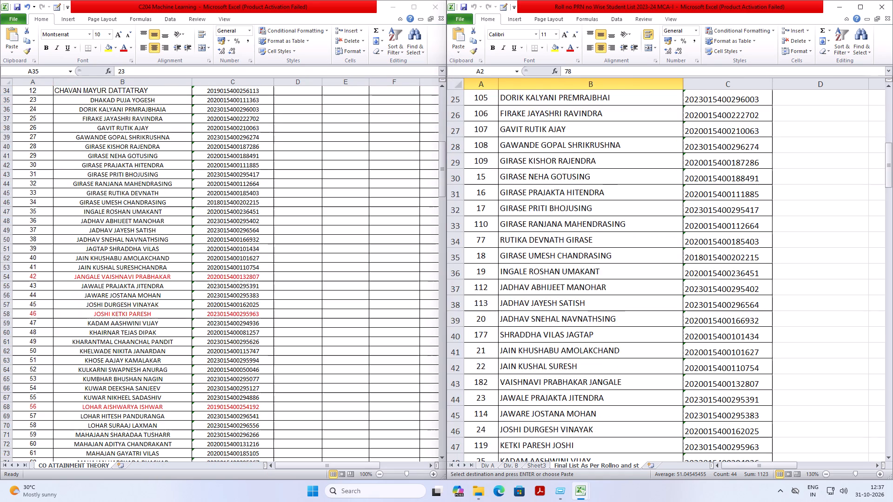
pyautogui.scroll(1, 587, 239)
pyautogui.moveTo(482, 133); pyautogui.dragTo(486, 133)
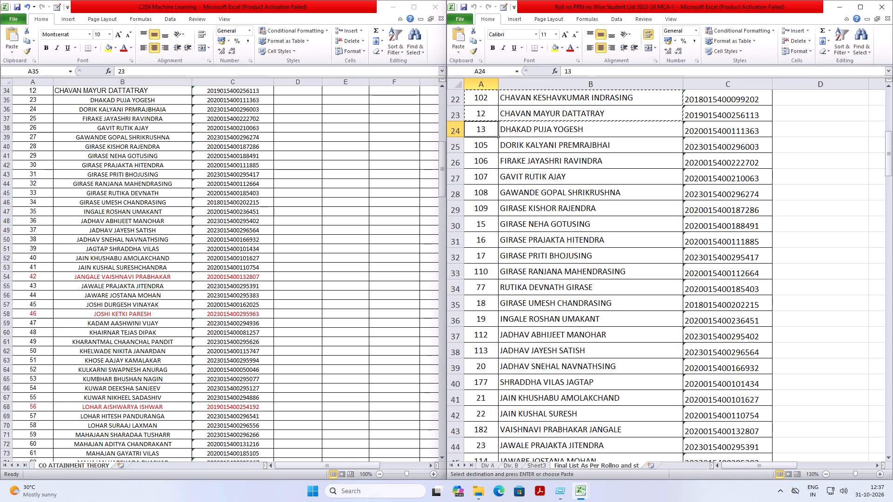
pyautogui.moveTo(486, 133); pyautogui.dragTo(549, 189)
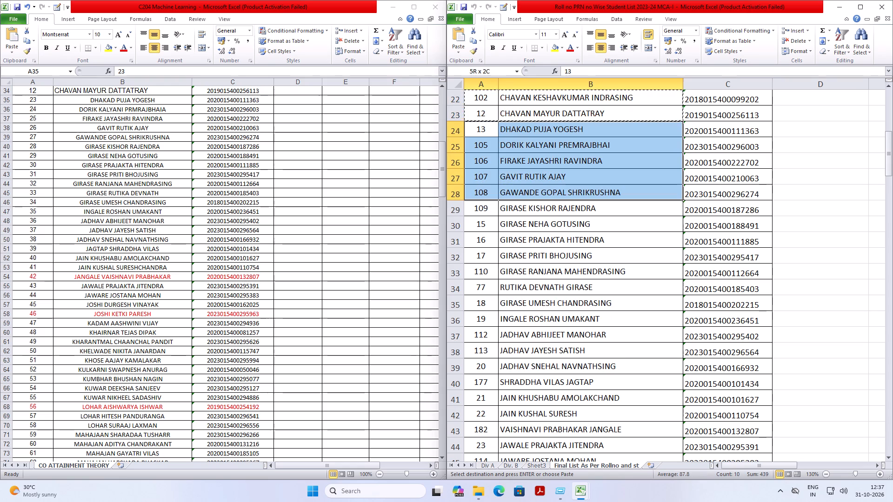
pyautogui.moveTo(549, 189); pyautogui.dragTo(574, 295)
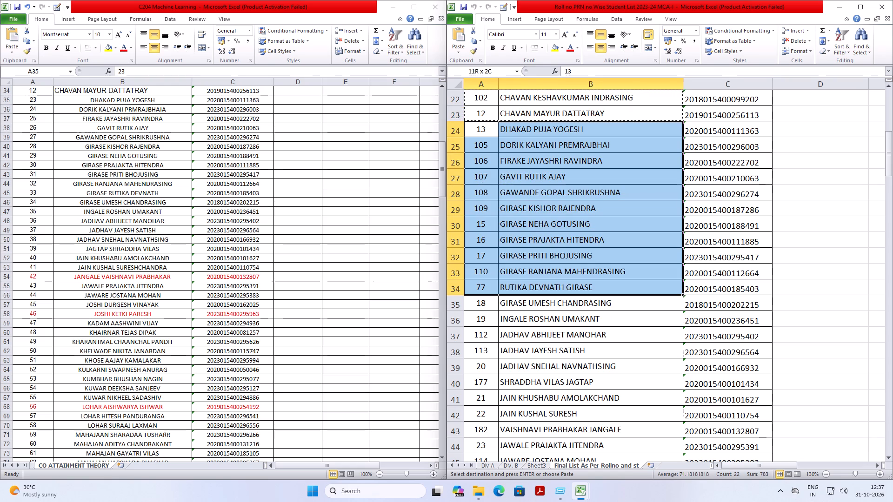
pyautogui.moveTo(574, 295); pyautogui.dragTo(576, 449)
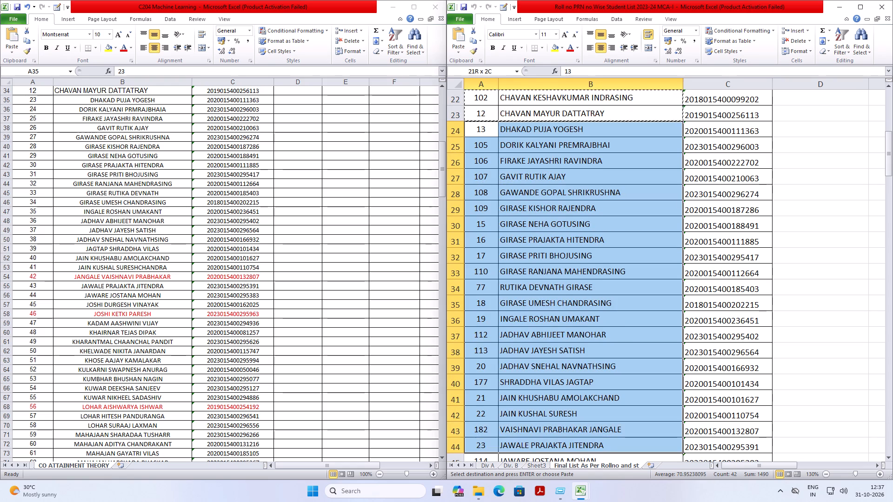
pyautogui.moveTo(576, 449); pyautogui.dragTo(575, 465)
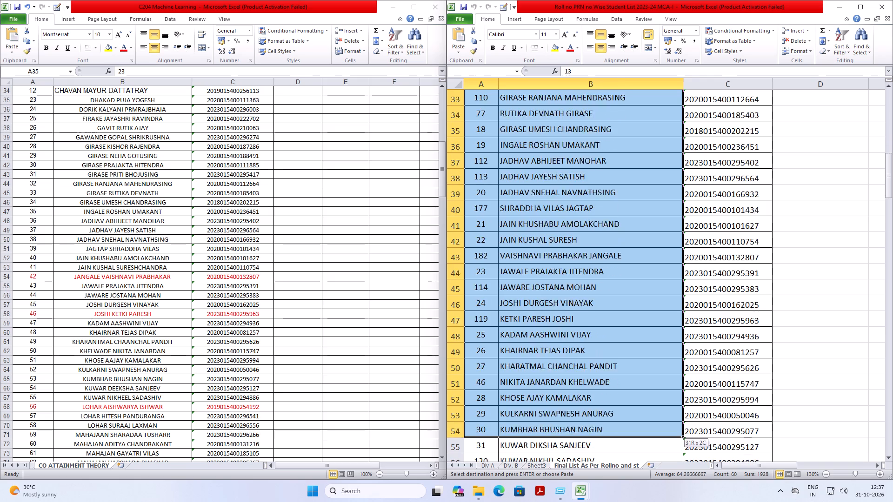
pyautogui.moveTo(575, 465); pyautogui.dragTo(563, 424)
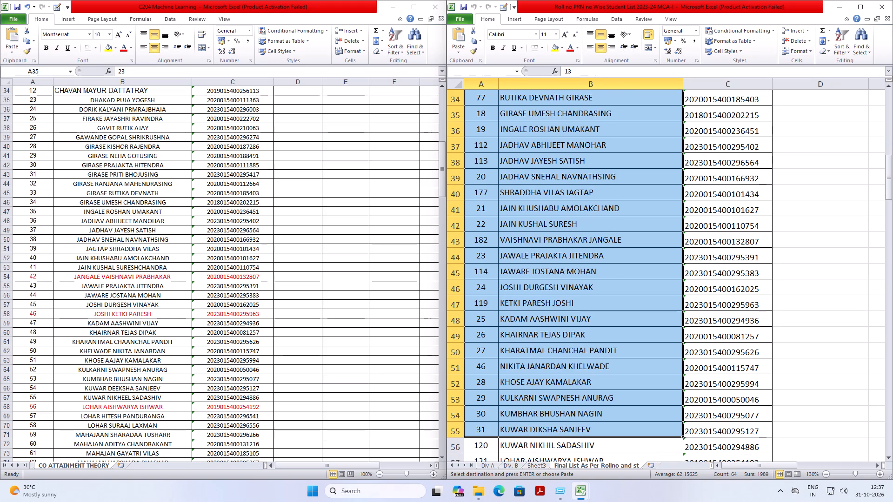
pyautogui.scroll(5, 563, 424)
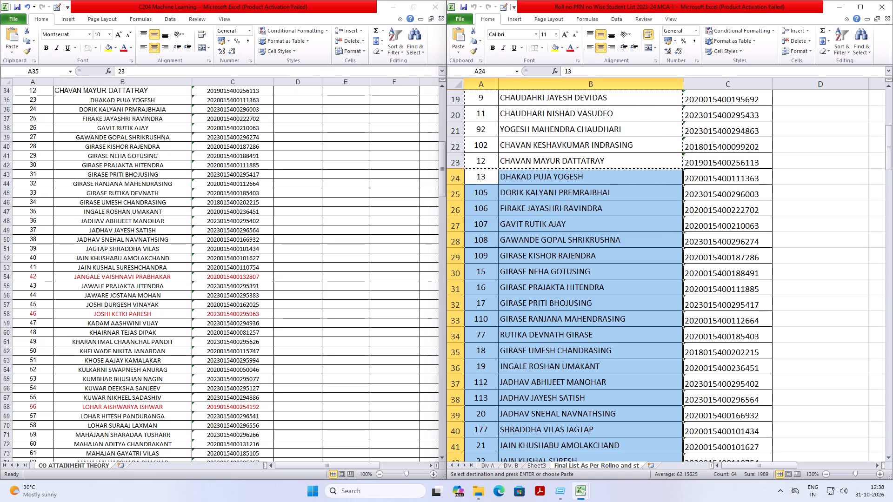
pyautogui.scroll(-1, 549, 401)
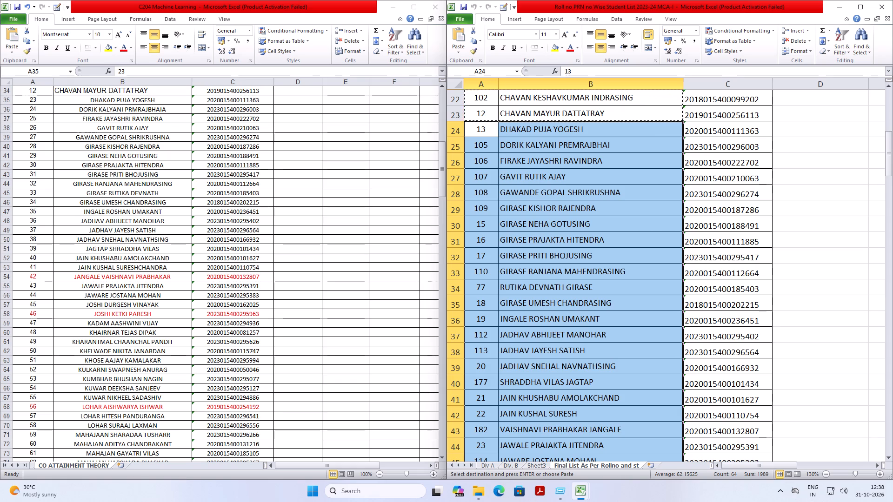
pyautogui.scroll(-1, 544, 332)
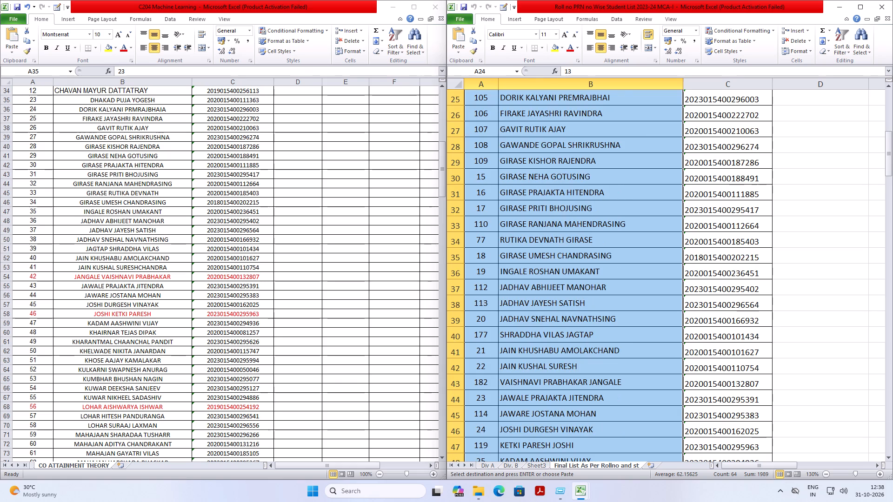
pyautogui.scroll(-2, 544, 332)
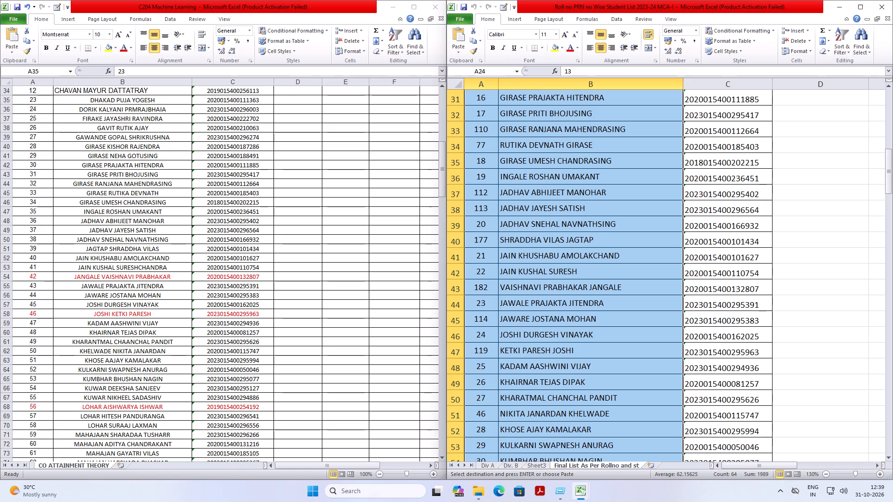
pyautogui.scroll(-1, 572, 350)
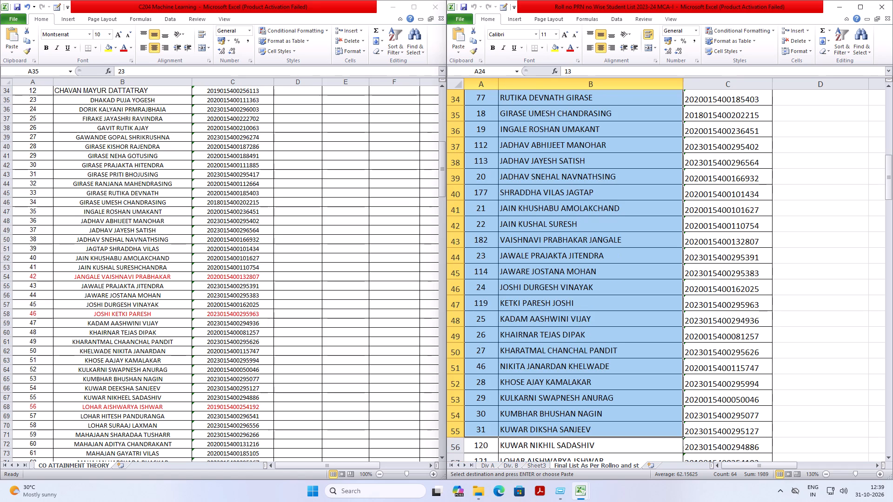
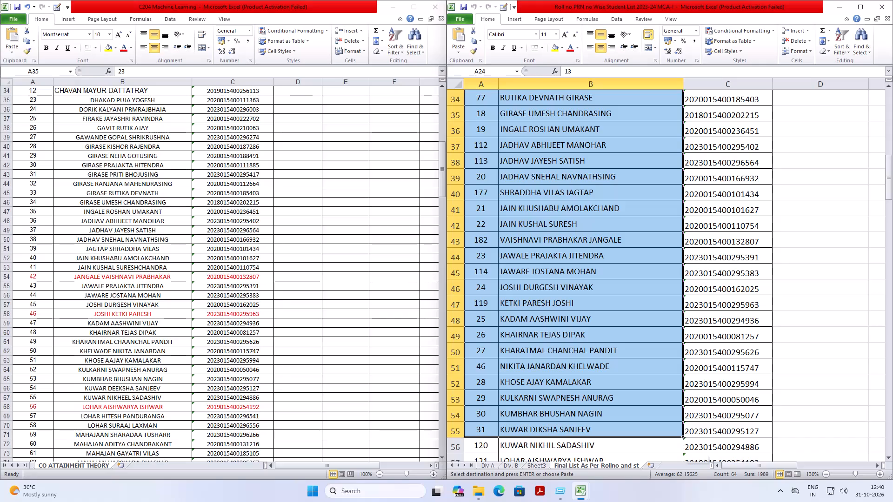
# Extend the Final List selection of roll numbers and names through row 62, checking each entry against the C204 student list.
pyautogui.hotkey('shift', 'Down')
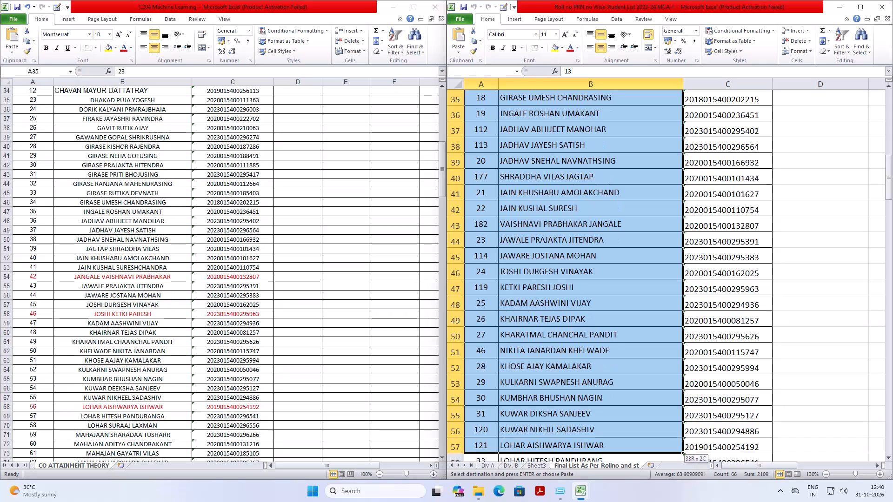
pyautogui.hotkey('shift', 'Down')
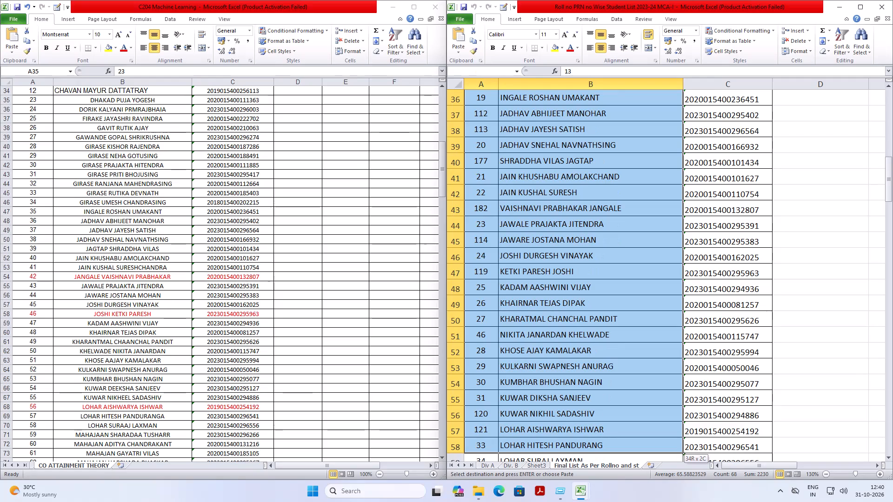
pyautogui.hotkey('shift', 'Down')
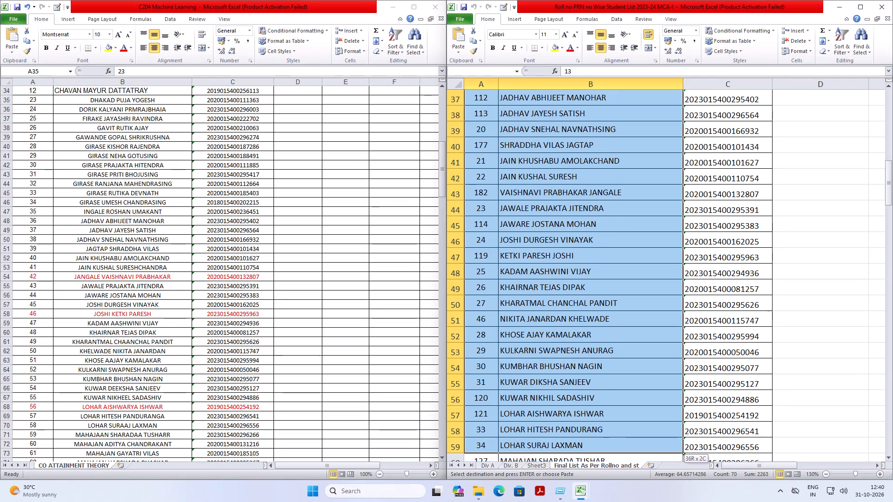
pyautogui.hotkey('shift', 'Down')
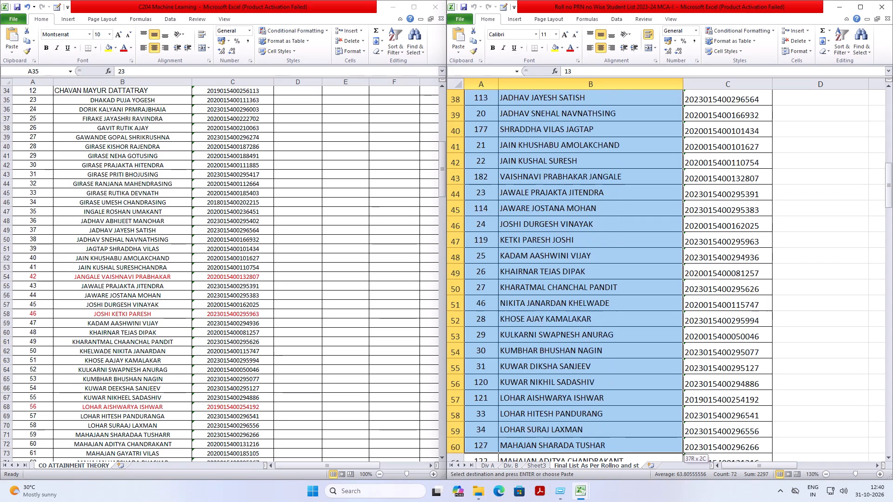
pyautogui.hotkey('shift', 'Down')
pyautogui.hotkey('shift', 'Down')
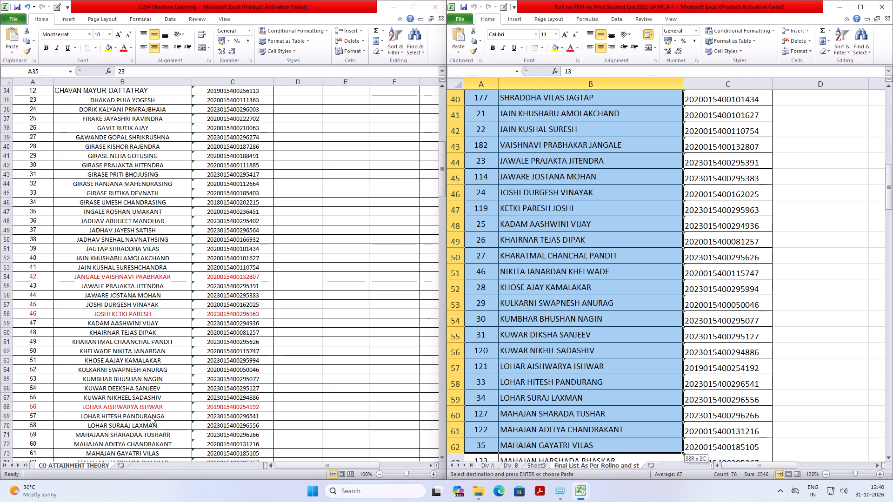
# Extend the Final List selection through row 77, comparing its names and PRNs with the C204 list up to row 88.
pyautogui.keyDown('shift'); pyautogui.scroll(-1, 150, 419); pyautogui.keyUp('shift')
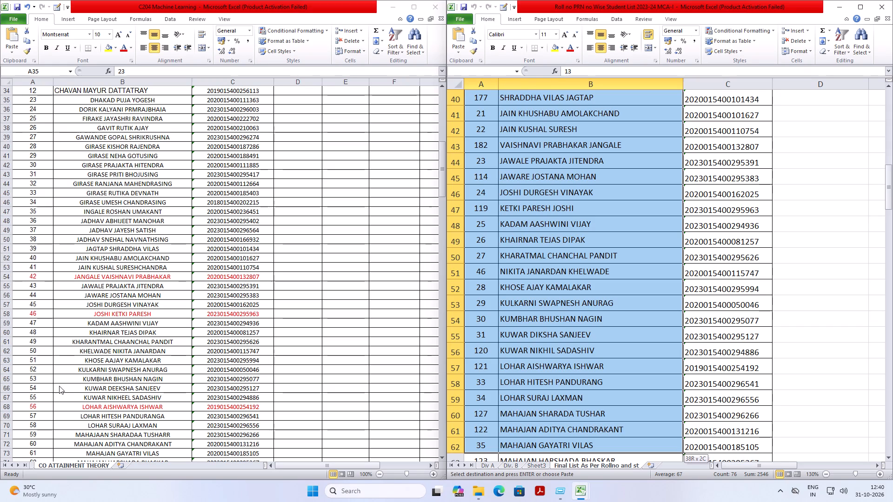
pyautogui.click(85, 386)
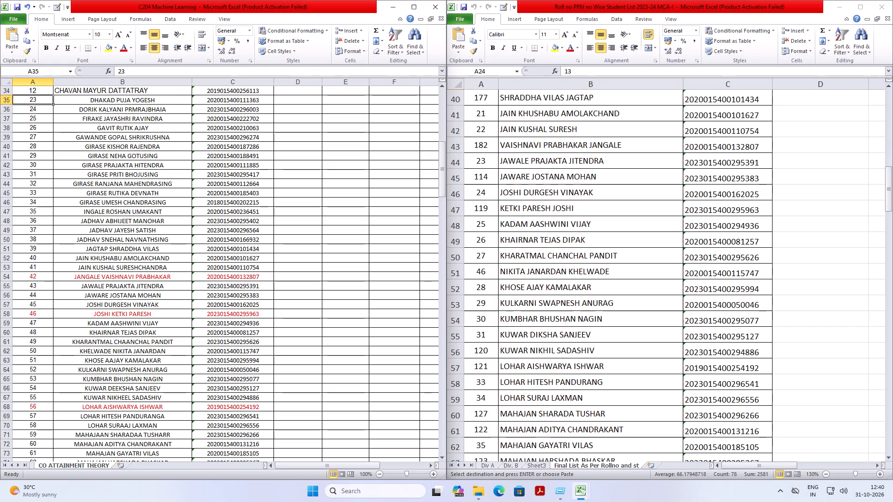
pyautogui.scroll(-5, 85, 386)
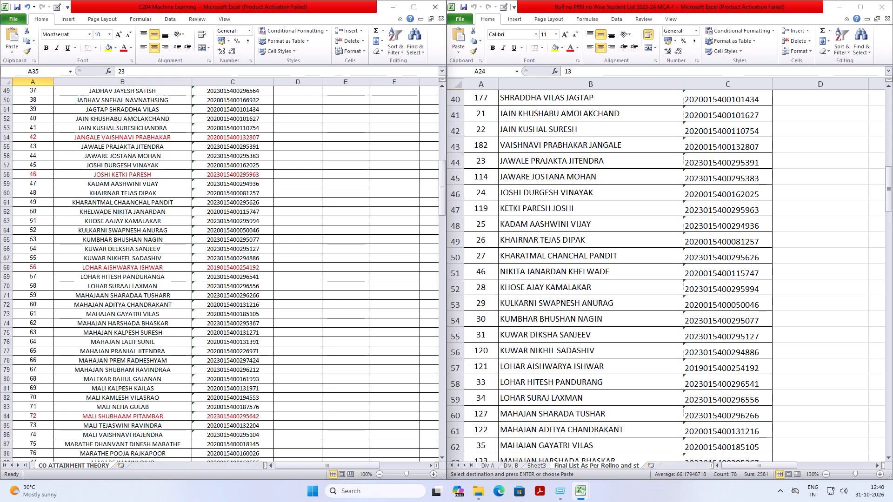
pyautogui.click(557, 396)
pyautogui.scroll(-3, 552, 252)
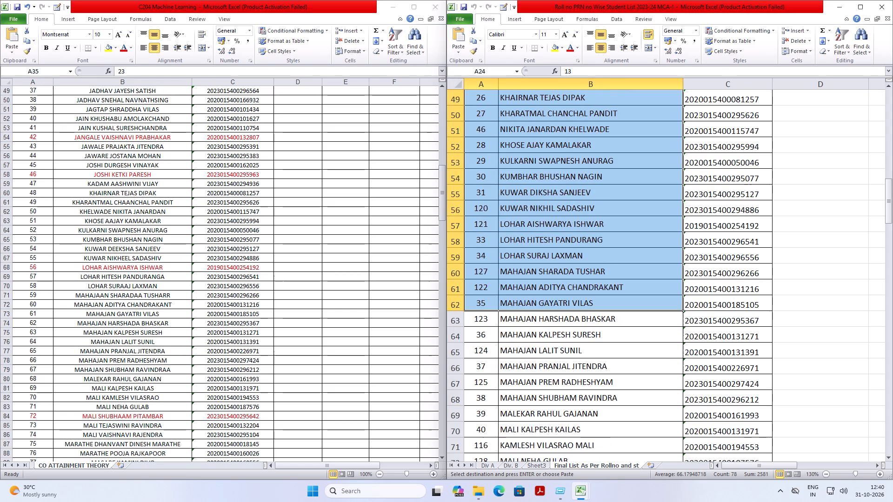
pyautogui.scroll(4, 552, 252)
pyautogui.scroll(-1, 552, 251)
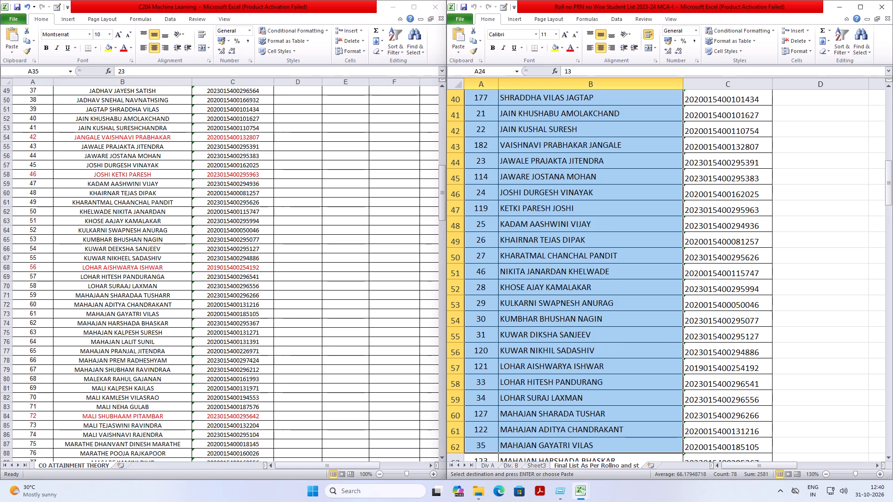
pyautogui.hotkey('shift', 'Down')
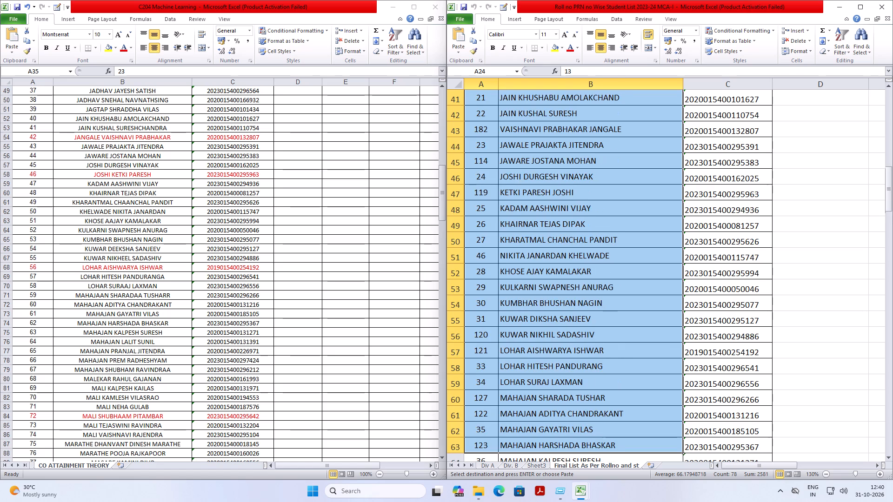
pyautogui.hotkey('shift', 'Down')
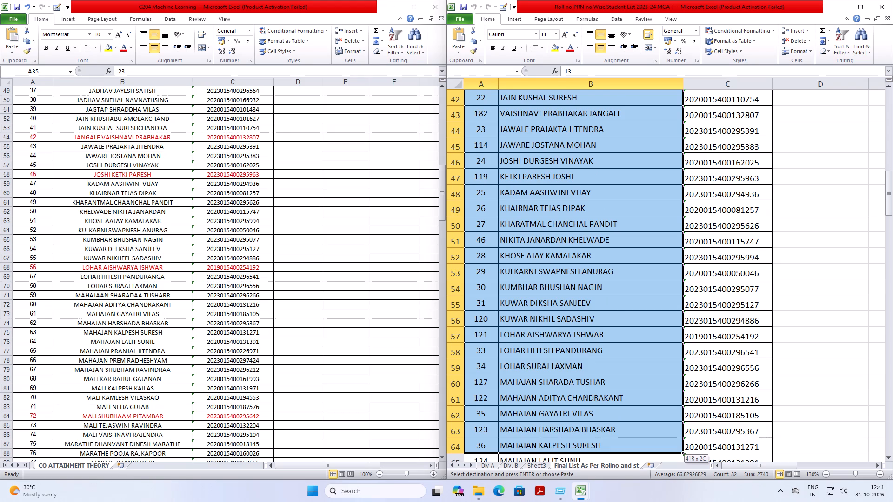
pyautogui.hotkey('shift', 'Down')
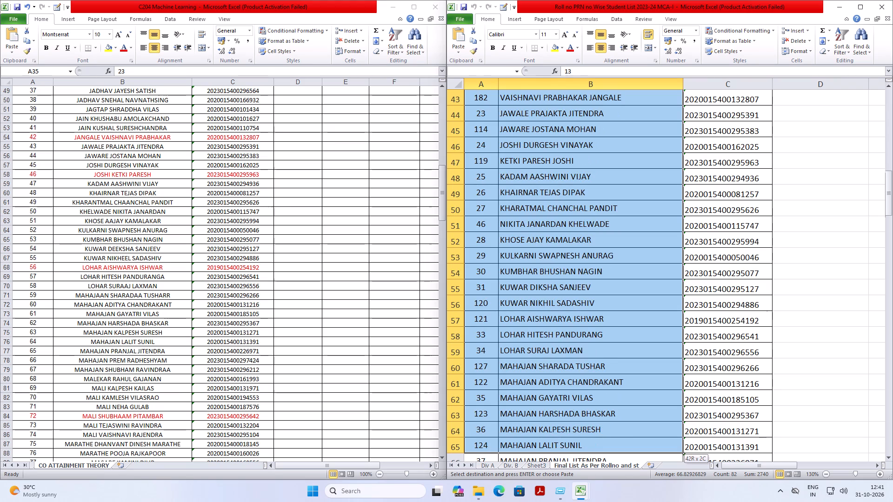
pyautogui.hotkey('shift', 'Down')
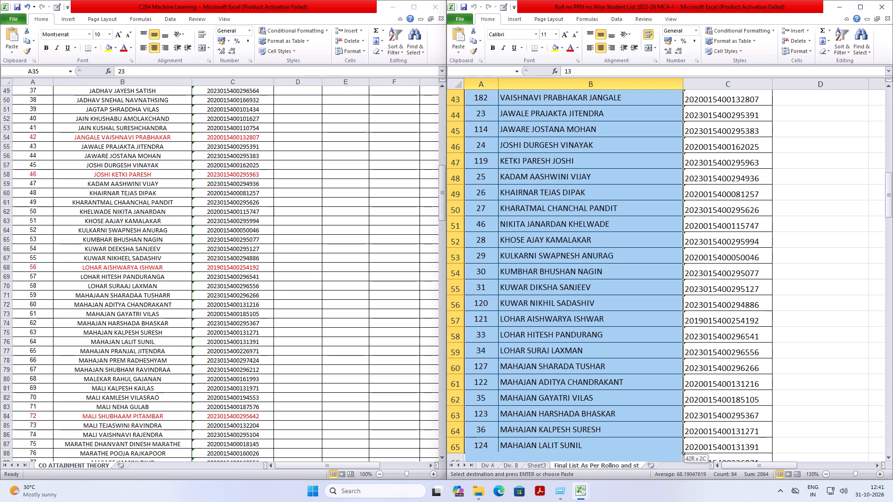
pyautogui.hotkey('shift', 'Down')
pyautogui.hotkey('shift', 'Down')
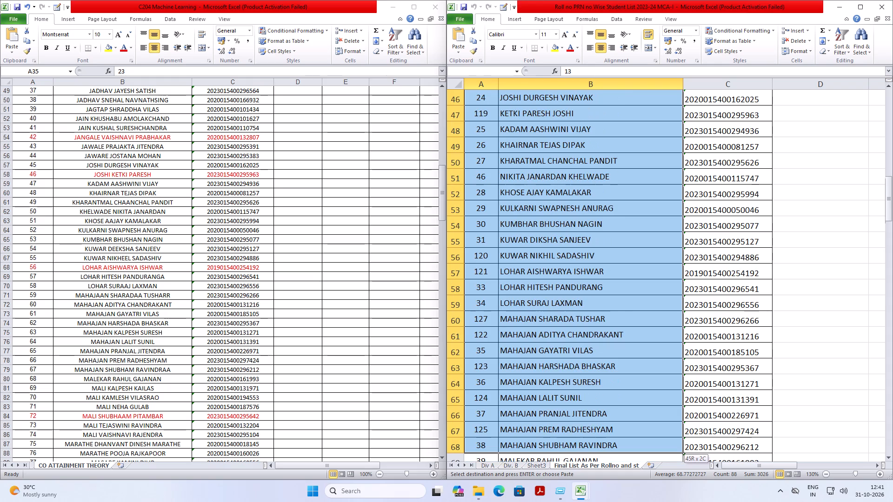
pyautogui.hotkey('shift', 'Down')
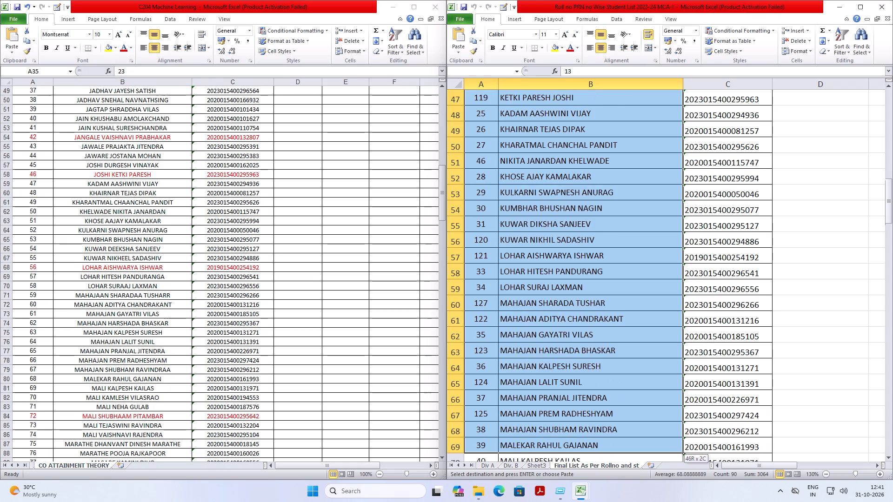
pyautogui.hotkey('shift', 'Down')
pyautogui.hotkey('shift', 'Down')
pyautogui.hotkey('shift', 'Down')
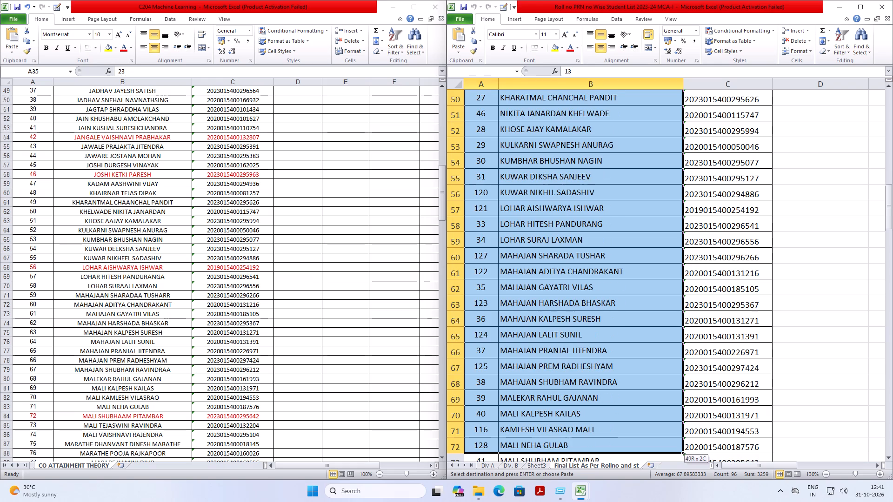
pyautogui.hotkey('shift', 'Down')
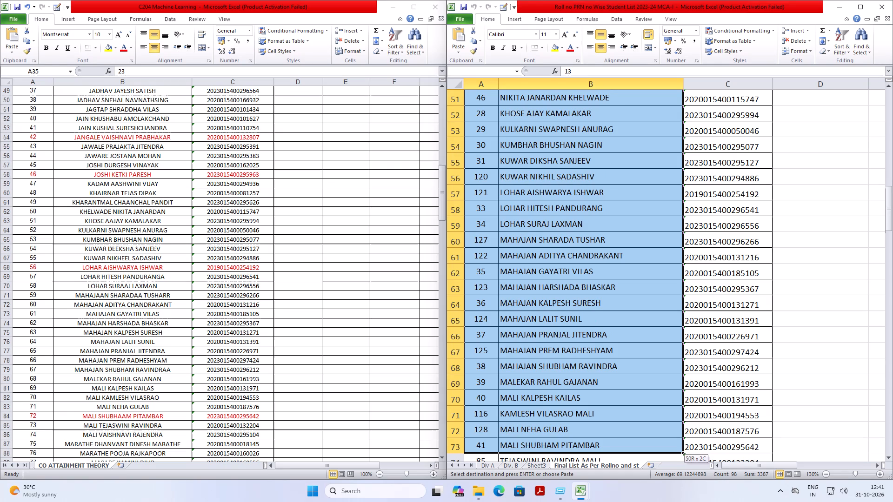
pyautogui.hotkey('shift', 'Down')
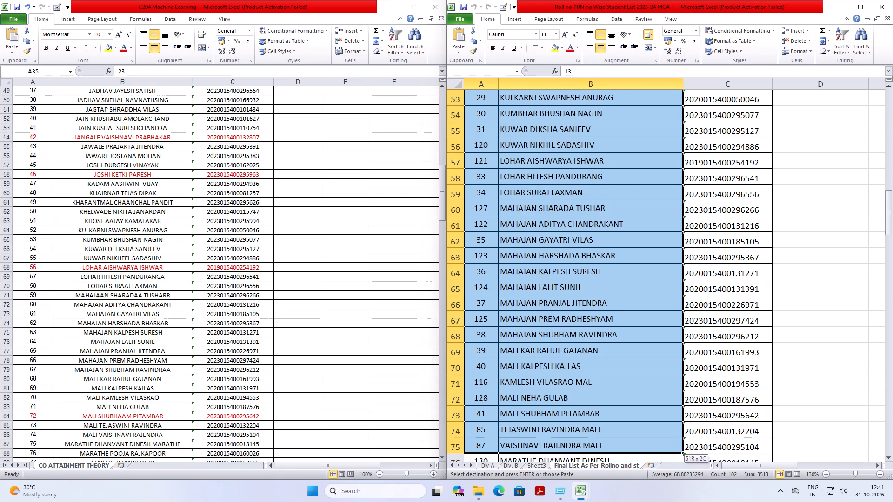
pyautogui.hotkey('shift', 'Down')
pyautogui.hotkey('shift', 'Down')
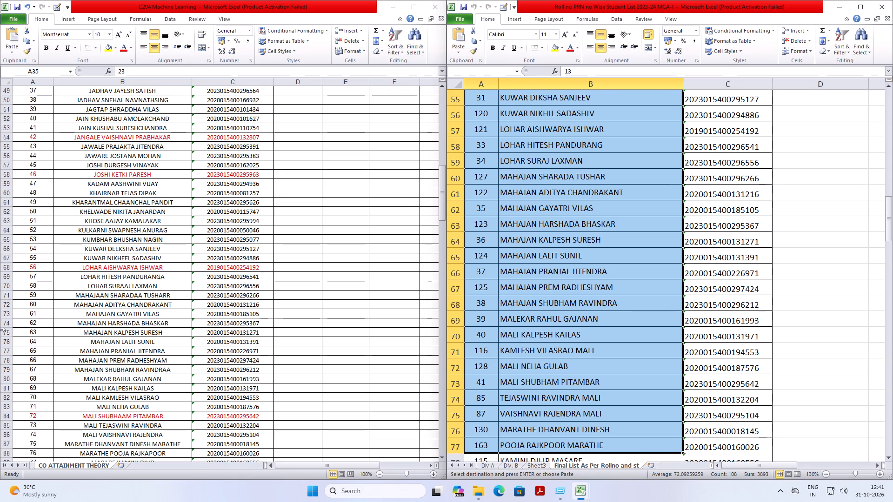
# Extend the Final List selection through row 80 after checking the matching C204 rows, and copy A24:B80.
pyautogui.scroll(-1, 0, 344)
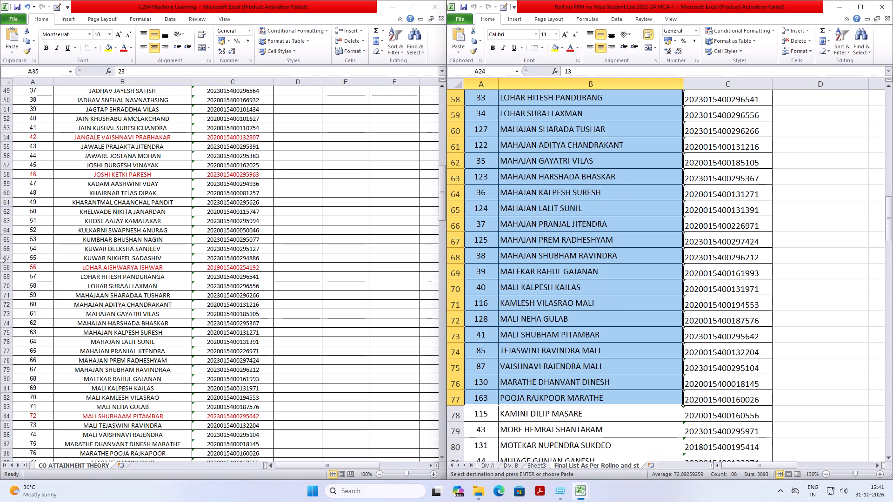
pyautogui.click(141, 362)
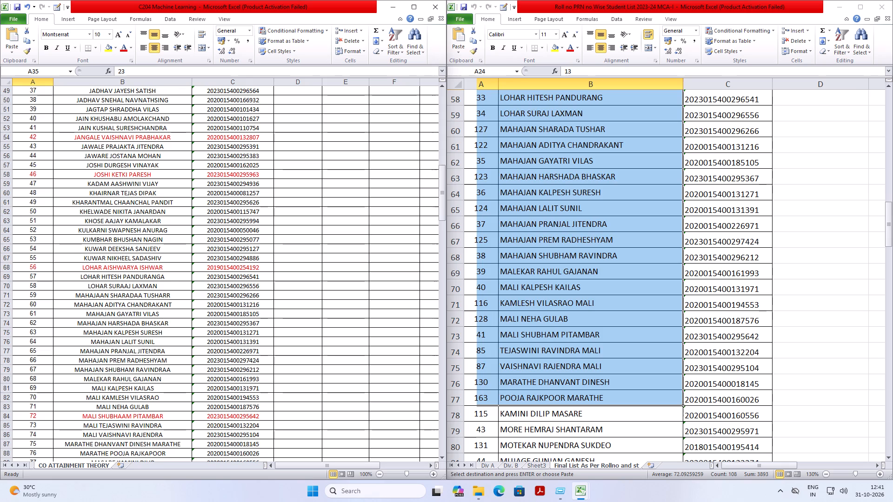
pyautogui.scroll(-7, 141, 362)
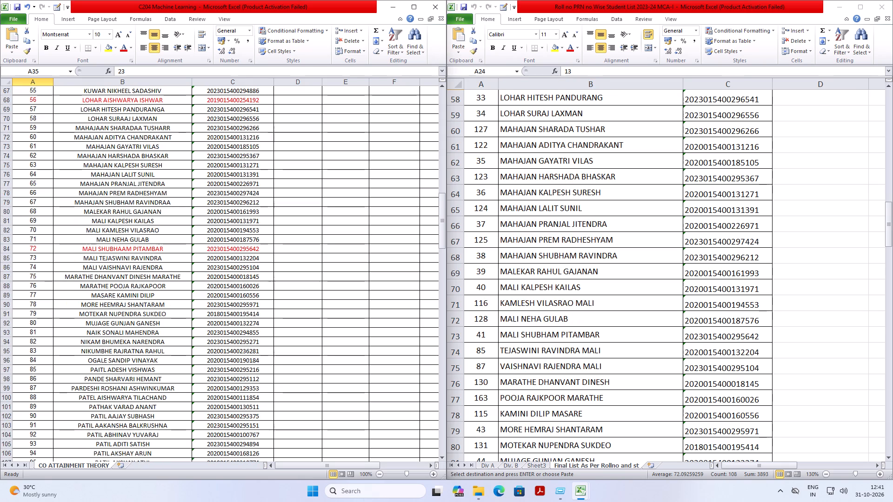
pyautogui.click(598, 348)
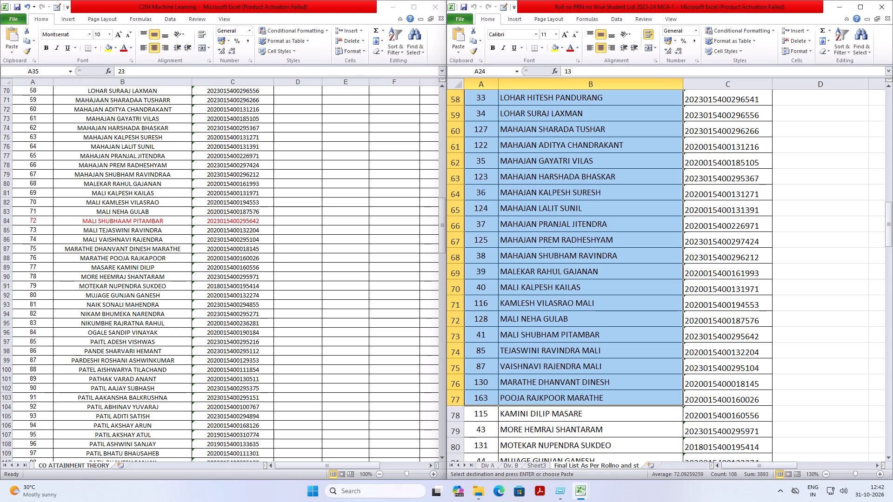
pyautogui.hotkey('shift', 'Down')
pyautogui.hotkey('shift', 'Down')
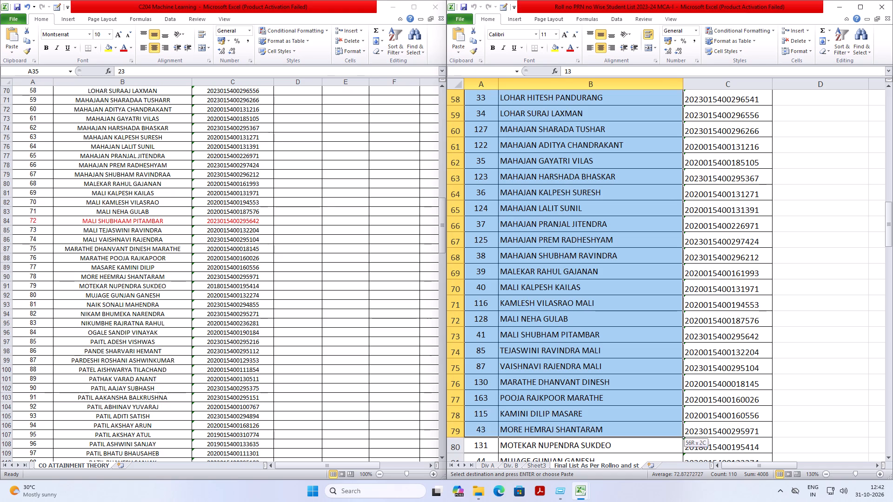
pyautogui.hotkey('shift', 'Down')
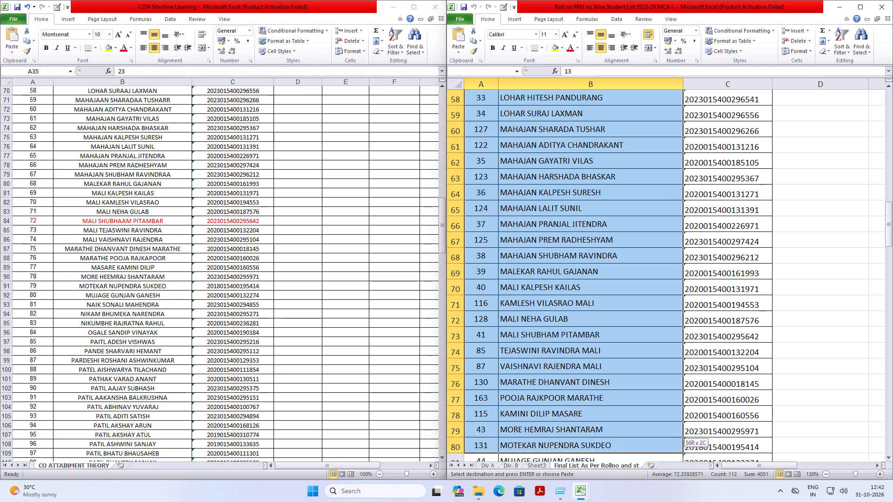
pyautogui.hotkey('ctrl', 'c')
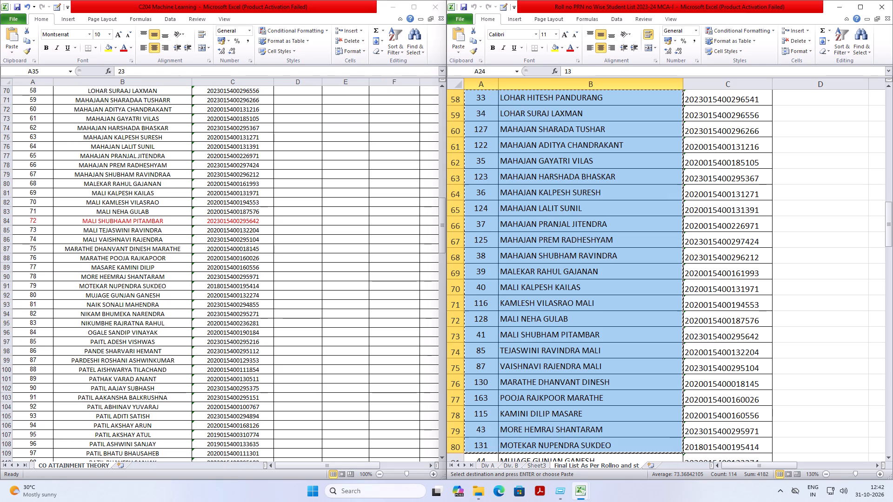
# Paste the copied roll numbers and names into the C204 student list starting at cell A35, checking that both starting rows match.
pyautogui.click(93, 243)
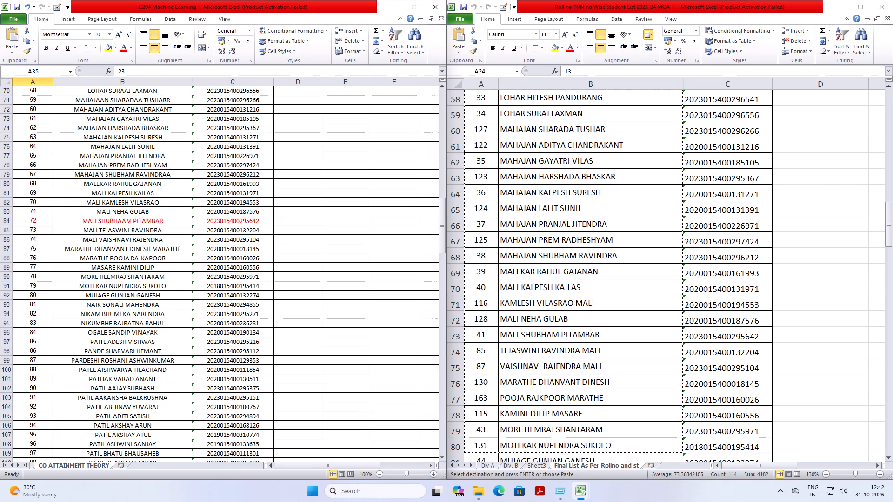
pyautogui.click(93, 243)
pyautogui.scroll(19, 93, 243)
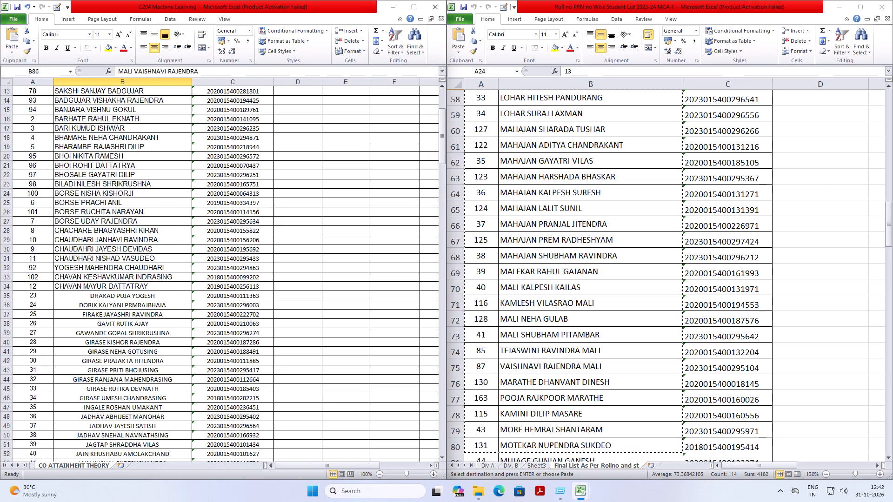
pyautogui.click(38, 294)
pyautogui.scroll(5, 728, 262)
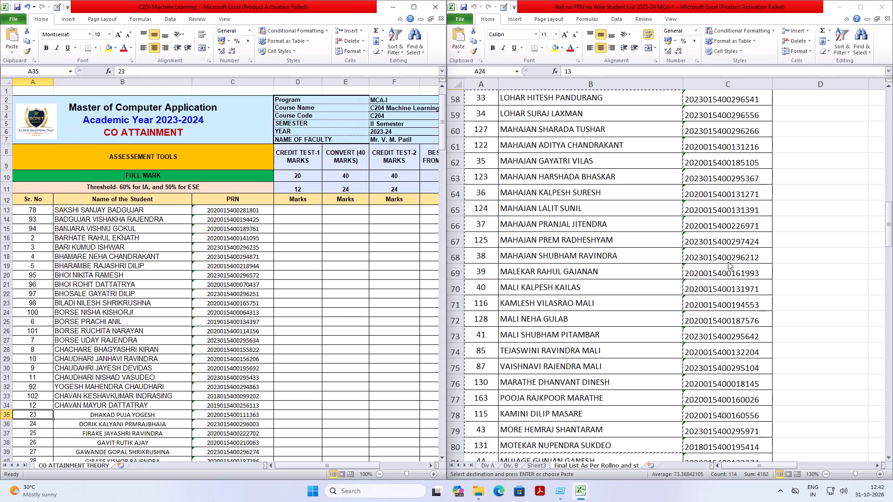
pyautogui.scroll(-3, 274, 357)
pyautogui.click(754, 318)
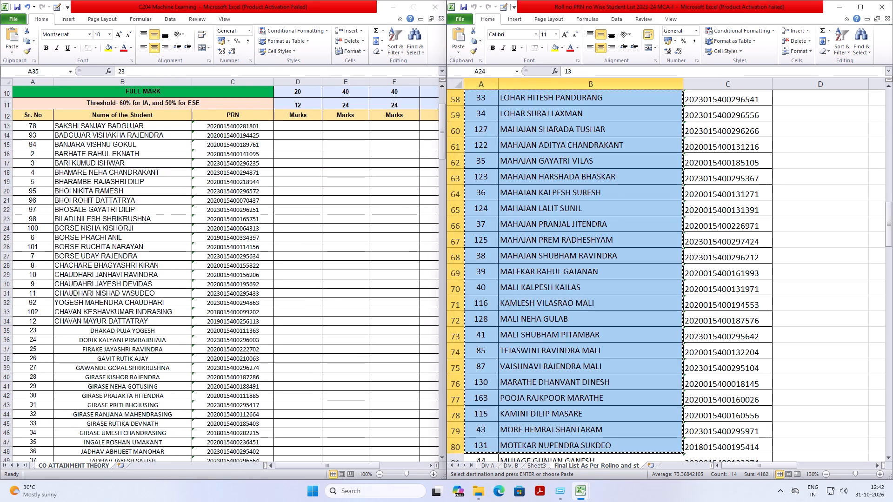
pyautogui.scroll(-1, 661, 401)
pyautogui.scroll(16, 661, 401)
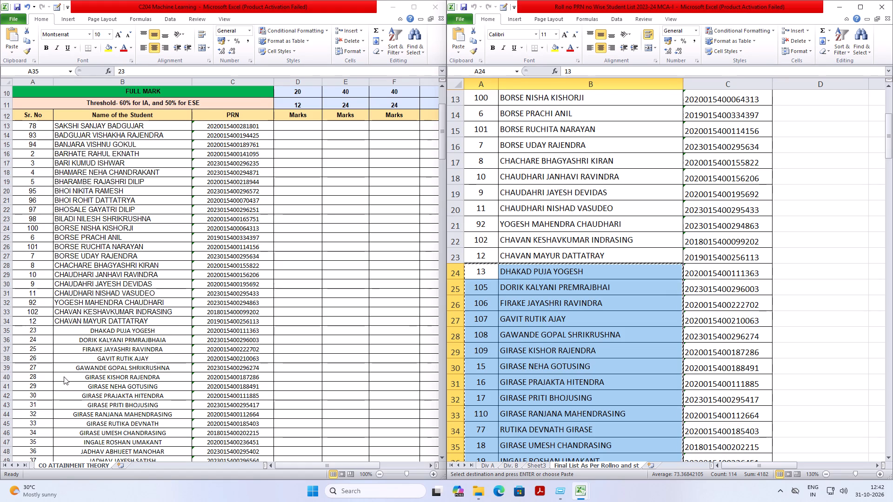
pyautogui.click(36, 329)
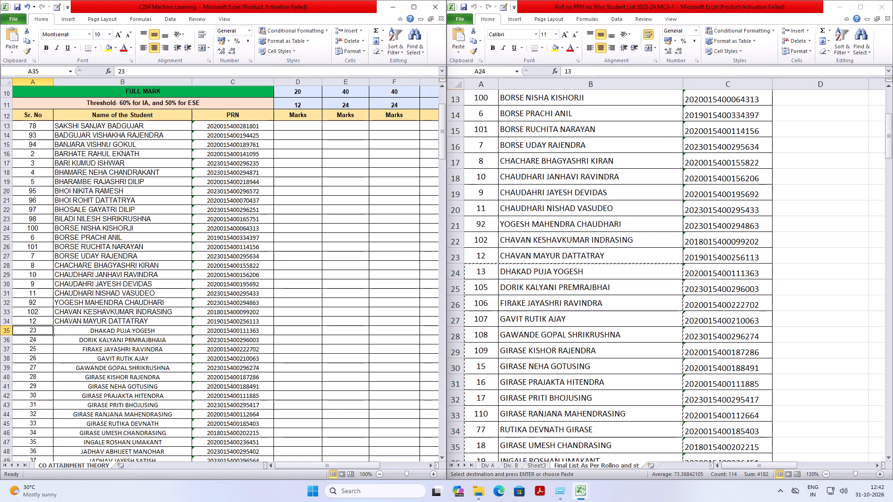
pyautogui.hotkey('ctrl', 'v')
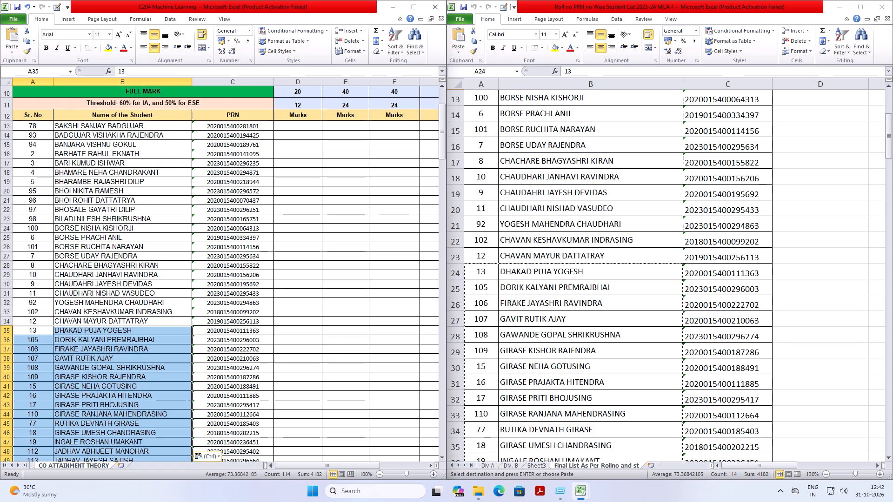
# Set A92 as the next paste start in the C204 student list and A81 as the matching start in the Final List.
pyautogui.scroll(-6, 179, 334)
pyautogui.scroll(-17, 179, 334)
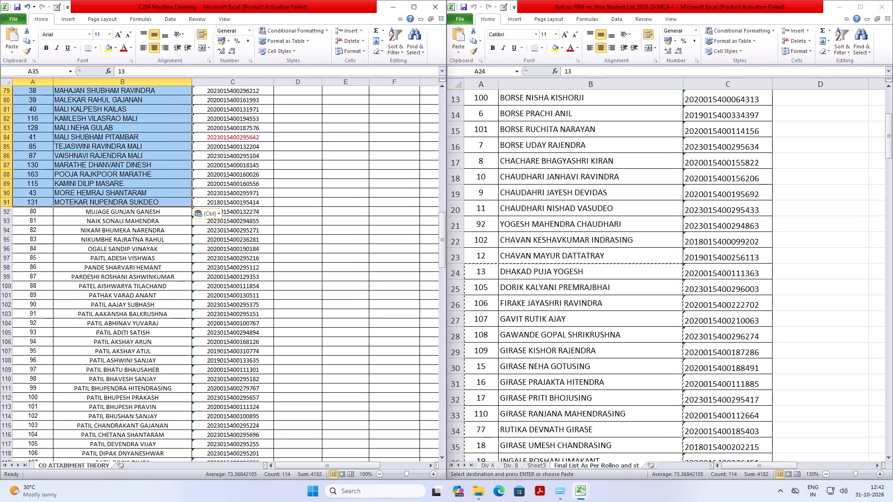
pyautogui.scroll(-1, 33, 217)
pyautogui.click(44, 185)
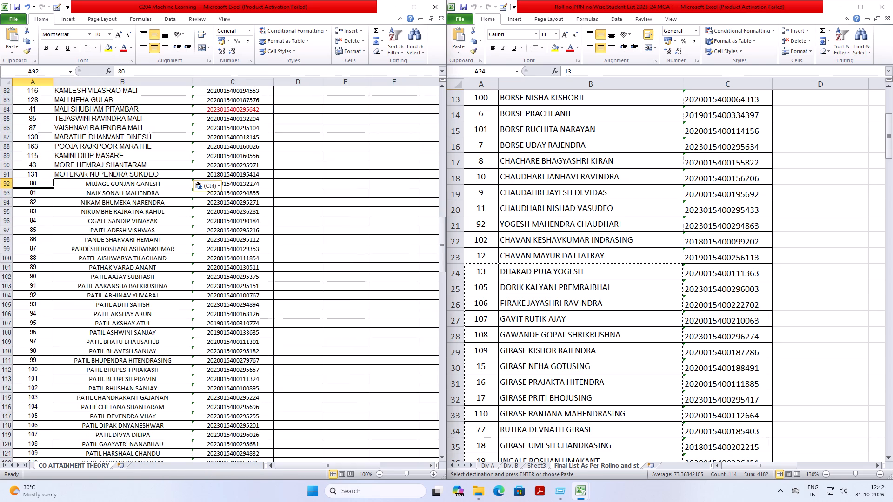
pyautogui.click(542, 255)
pyautogui.scroll(-20, 542, 255)
pyautogui.scroll(-1, 542, 255)
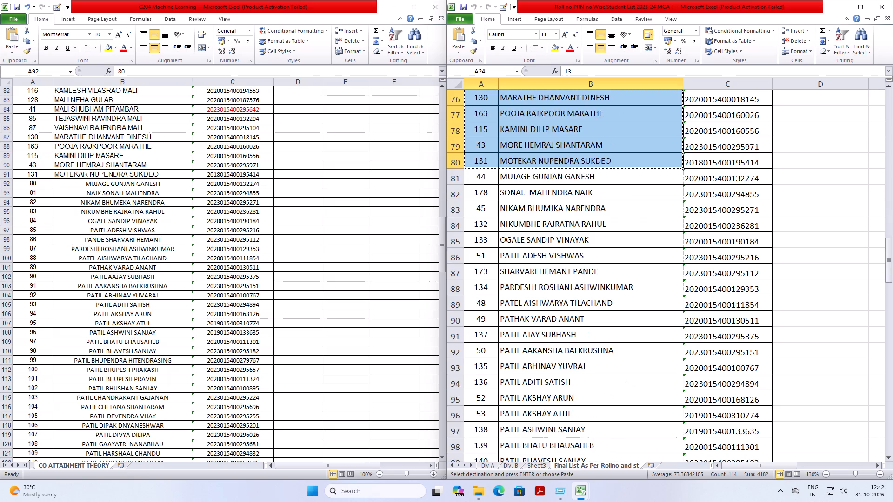
pyautogui.scroll(-4, 542, 255)
pyautogui.scroll(3, 542, 255)
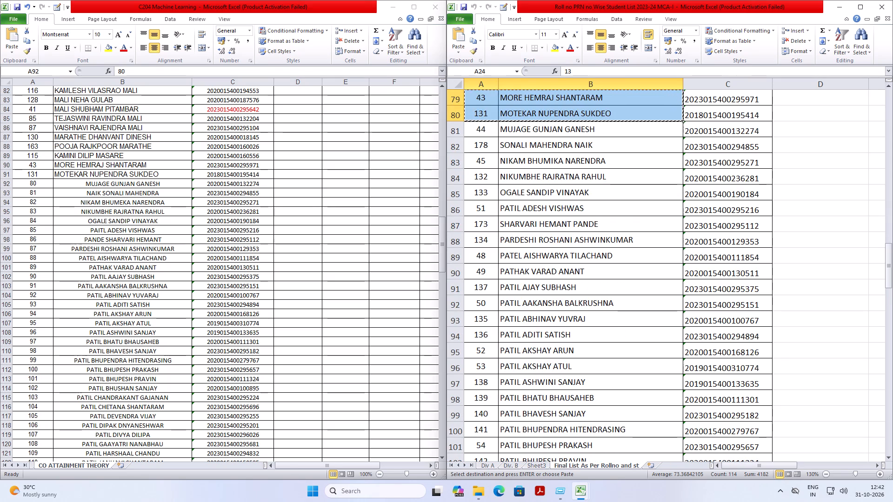
pyautogui.click(477, 130)
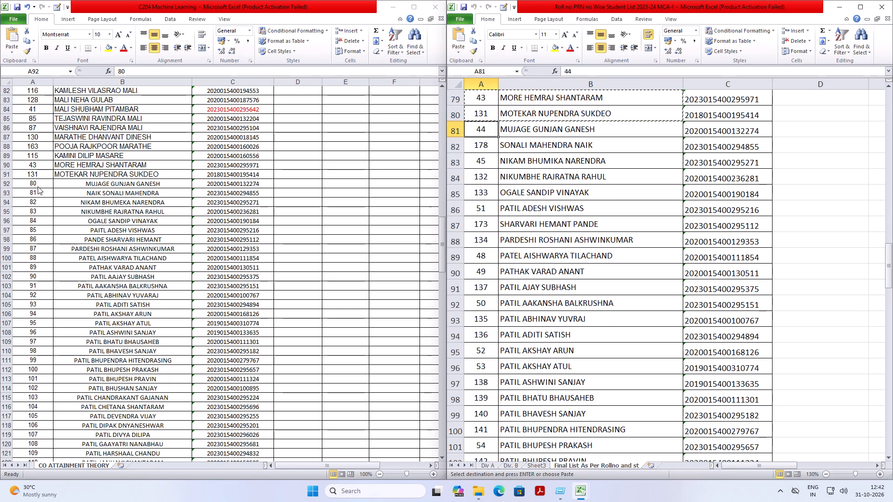
pyautogui.click(38, 186)
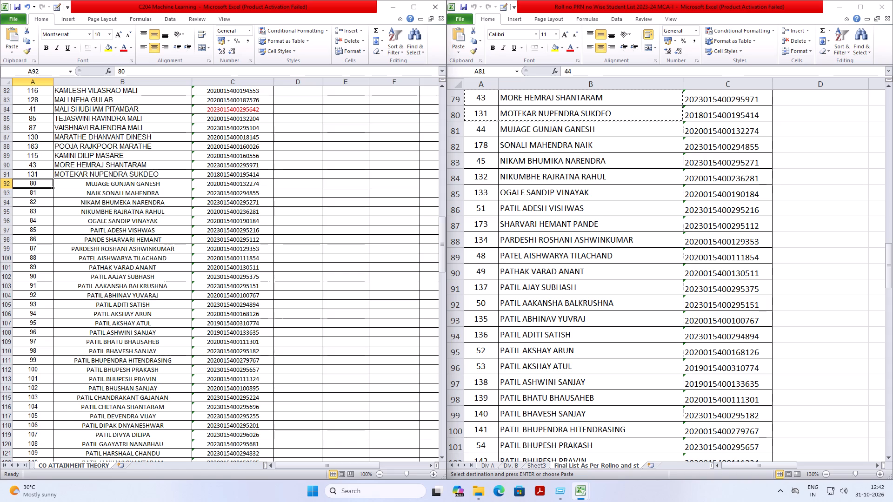
# Select the Final List roll numbers and names from A81 through row 88, checking each entry against the C204 rows from 92 on.
pyautogui.click(515, 125)
pyautogui.hotkey('shift', 'Right')
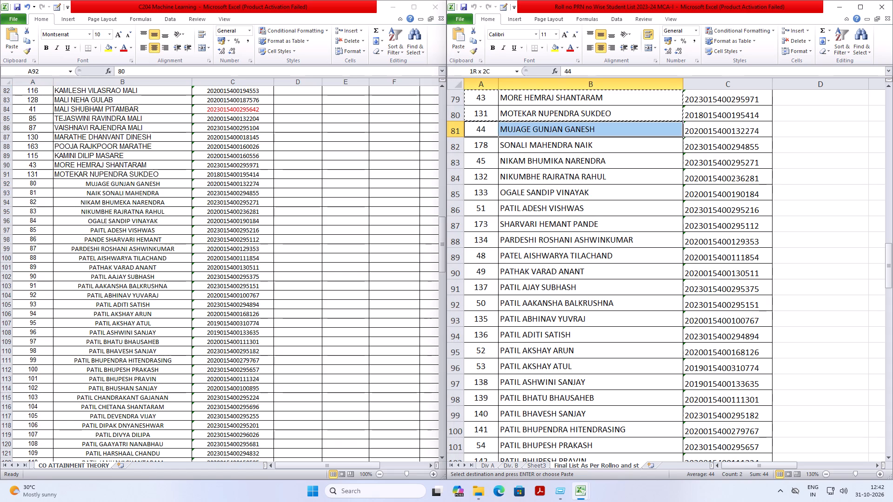
pyautogui.hotkey('shift', 'Down')
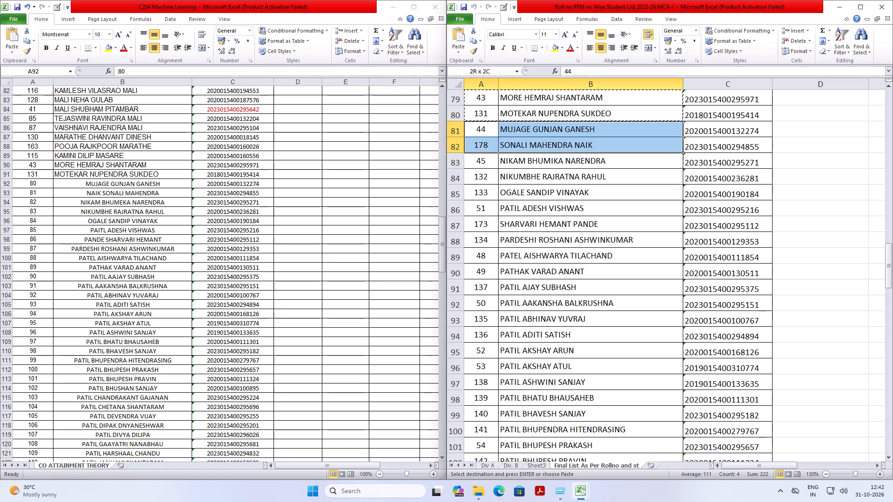
pyautogui.hotkey('shift', 'Down')
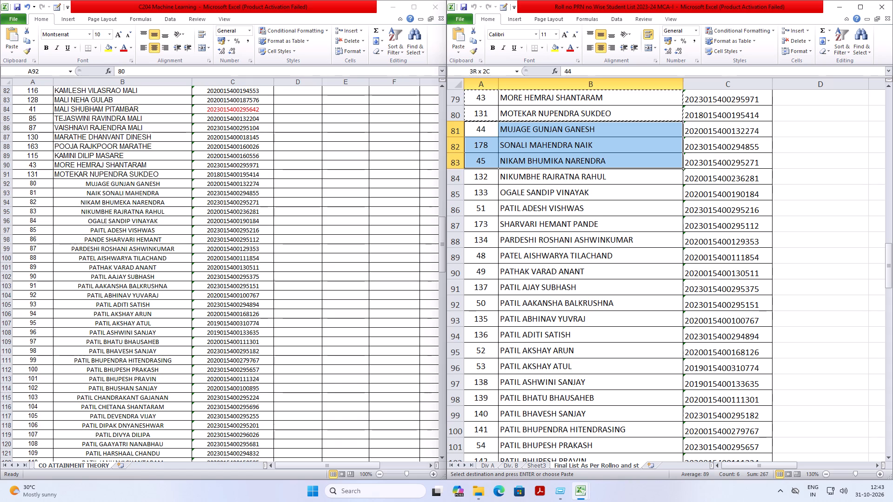
pyautogui.hotkey('shift', 'Down')
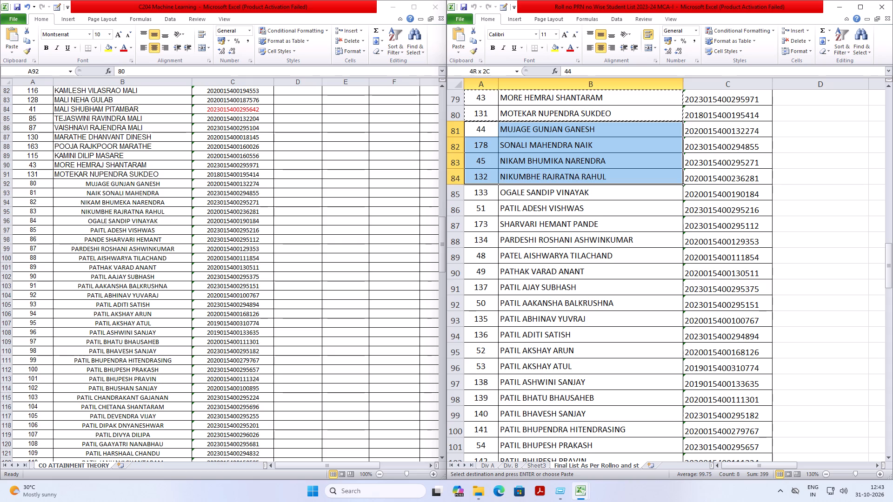
pyautogui.hotkey('shift', 'Down')
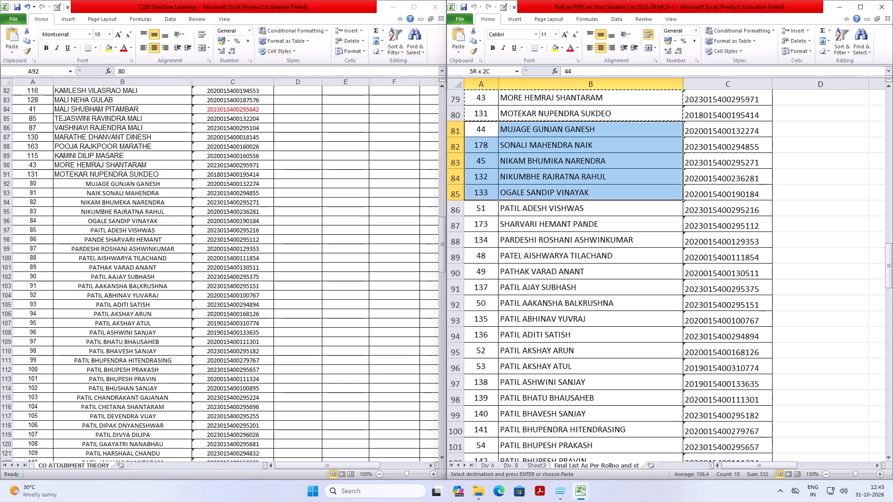
pyautogui.hotkey('shift', 'Down')
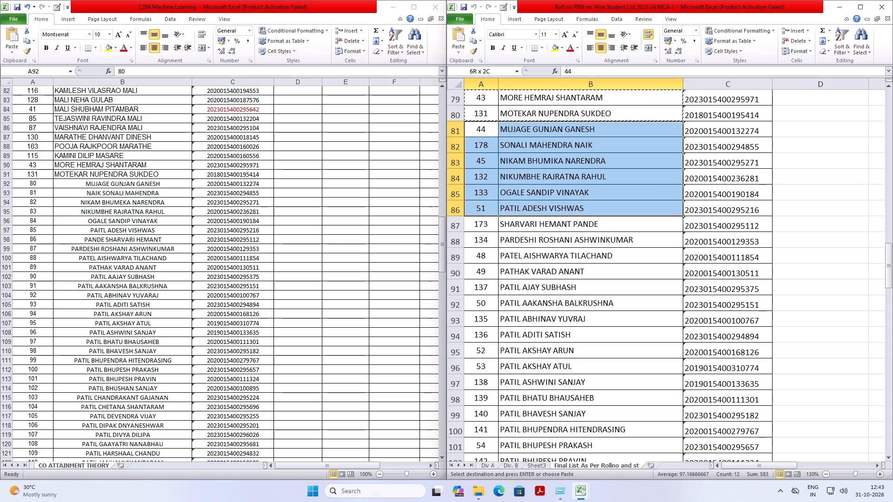
pyautogui.hotkey('shift', 'Down')
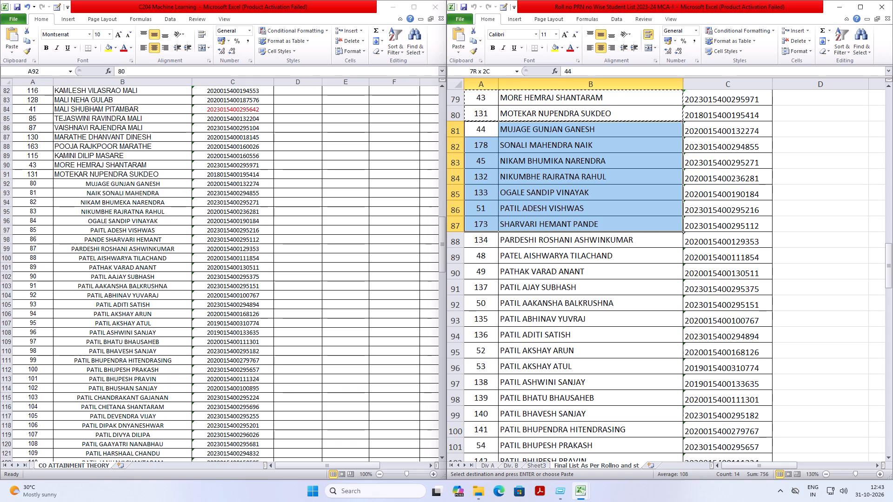
pyautogui.hotkey('shift', 'Down')
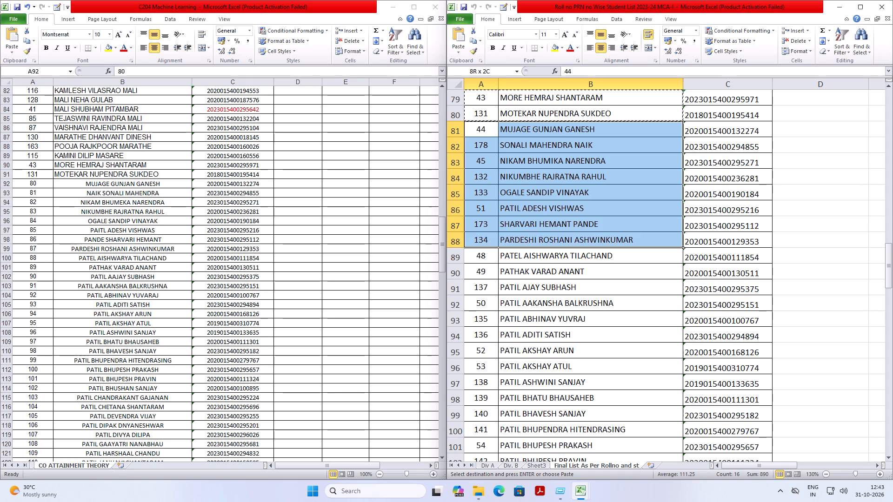
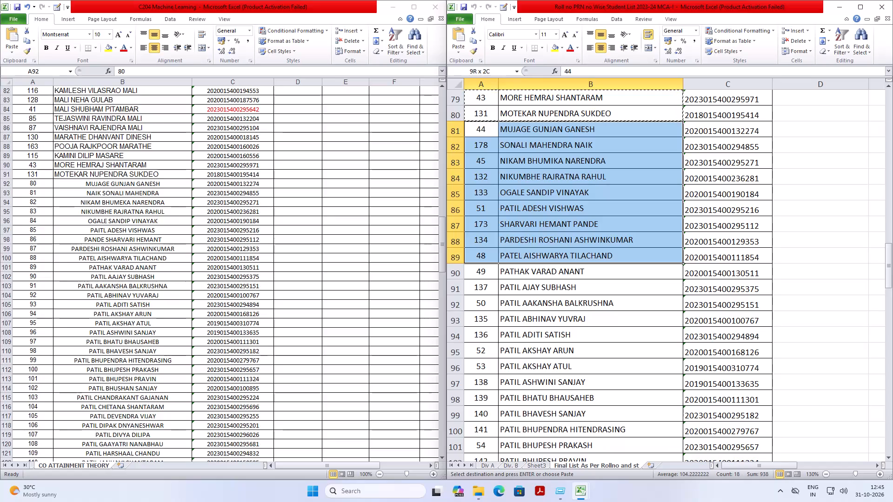
# Extend the Final List selection through row 102, checking each entry against the C204 rows, and copy A81:B102.
pyautogui.hotkey('shift', 'Down')
pyautogui.hotkey('shift', 'Down')
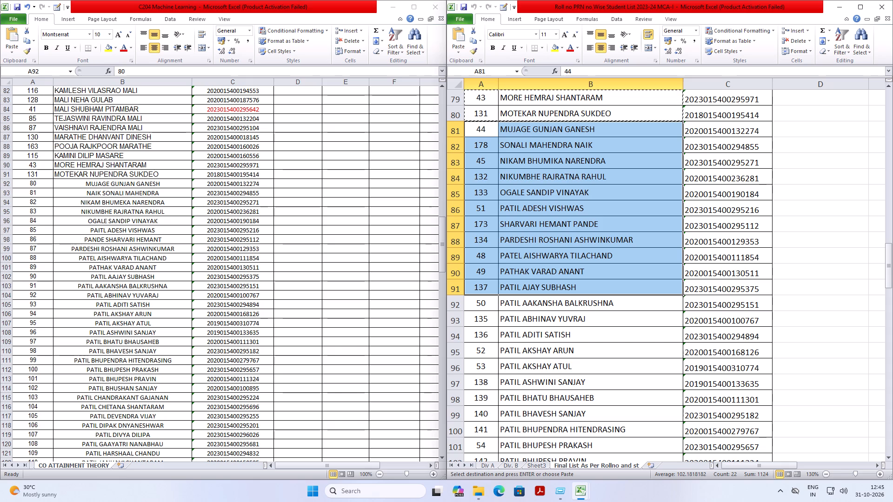
pyautogui.hotkey('shift', 'Down')
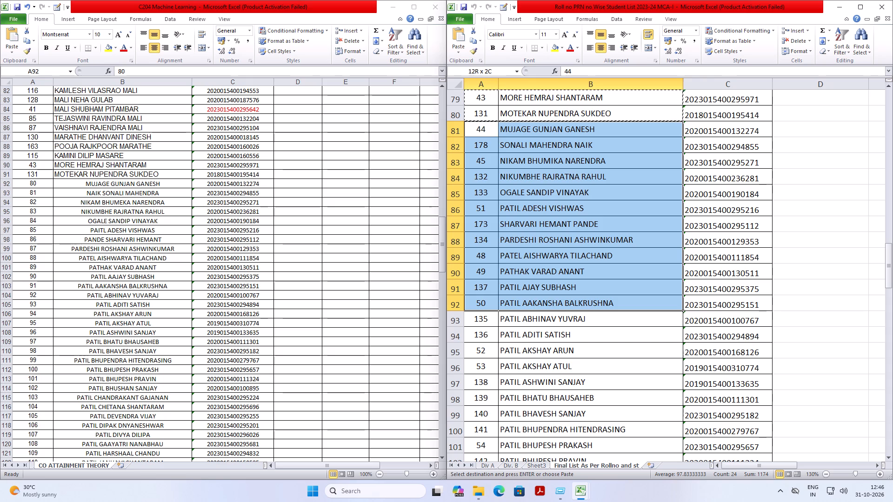
pyautogui.hotkey('shift', 'Down')
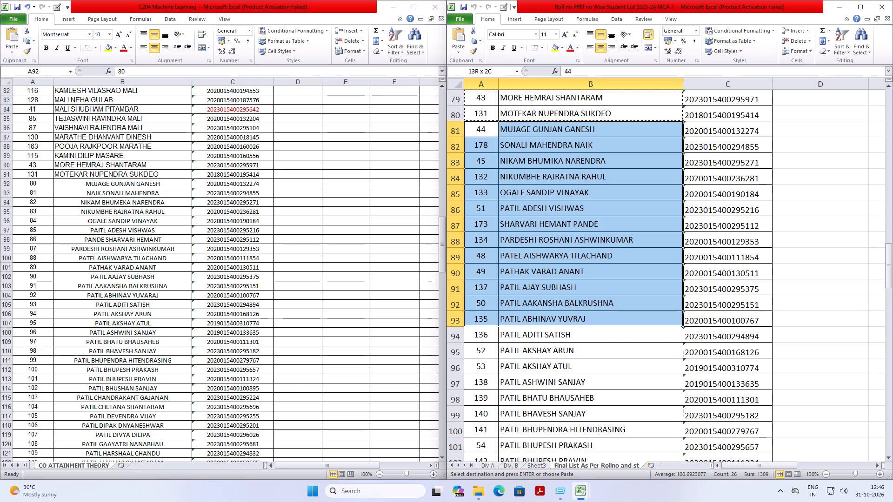
pyautogui.hotkey('shift', 'Down')
pyautogui.hotkey('shift', 'Down')
pyautogui.hotkey('shift', 'Down')
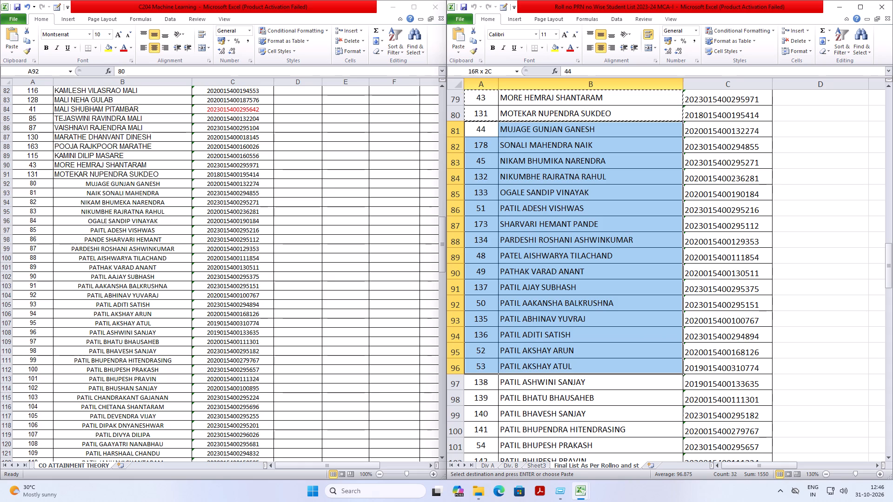
pyautogui.hotkey('shift', 'Down')
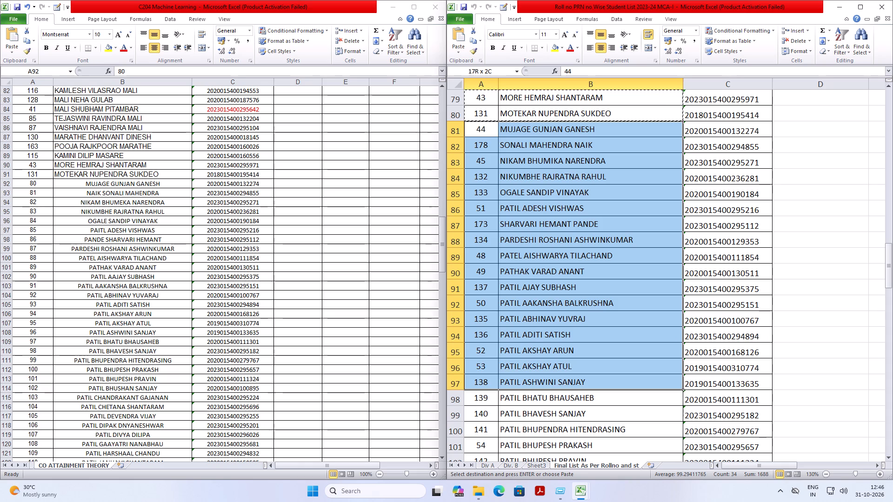
pyautogui.hotkey('shift', 'Down')
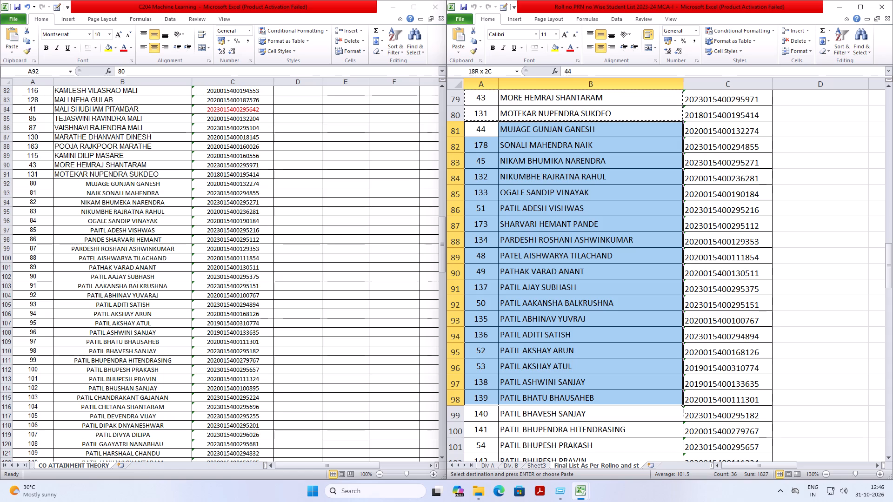
pyautogui.hotkey('shift', 'Down')
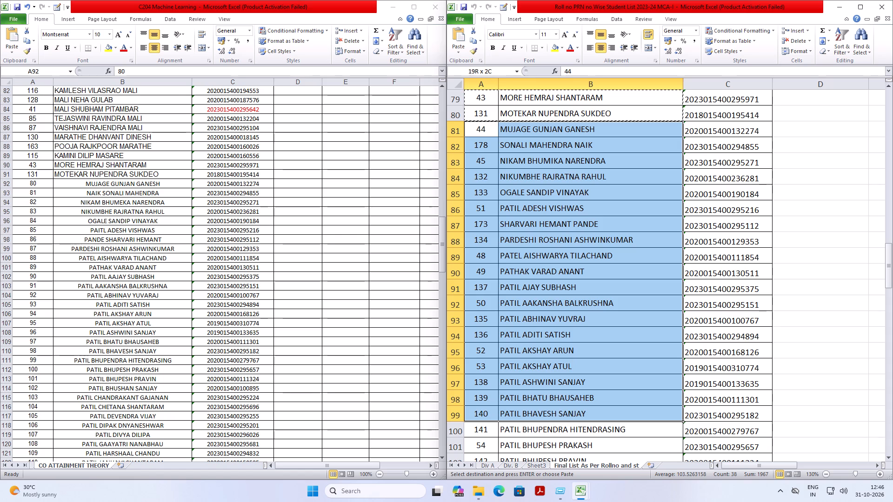
pyautogui.hotkey('shift', 'Down')
pyautogui.hotkey('shift', 'Down')
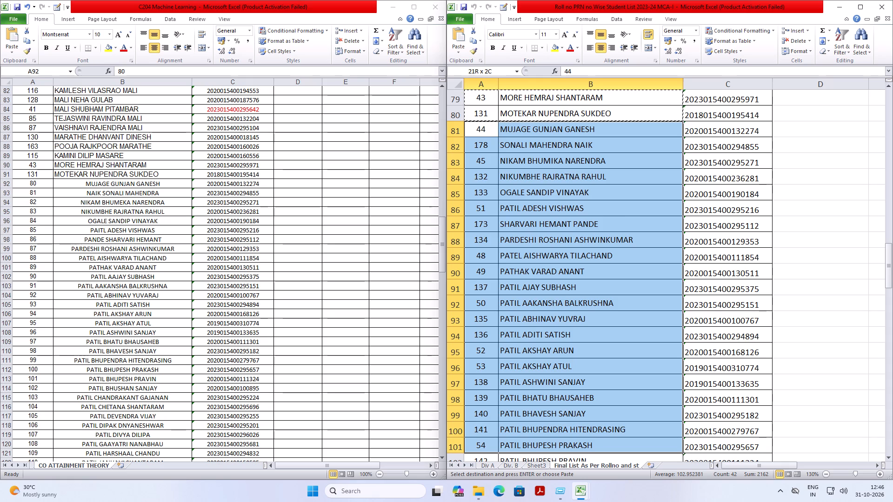
pyautogui.hotkey('shift', 'Down')
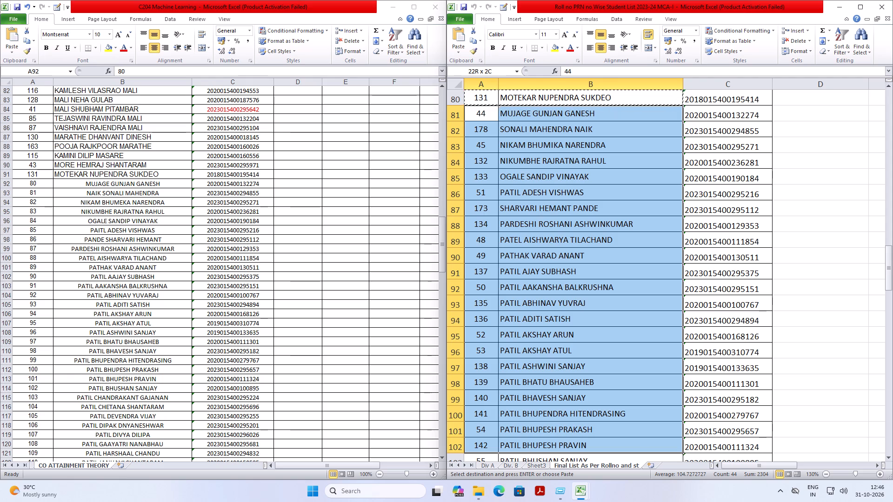
pyautogui.hotkey('ctrl', 'c')
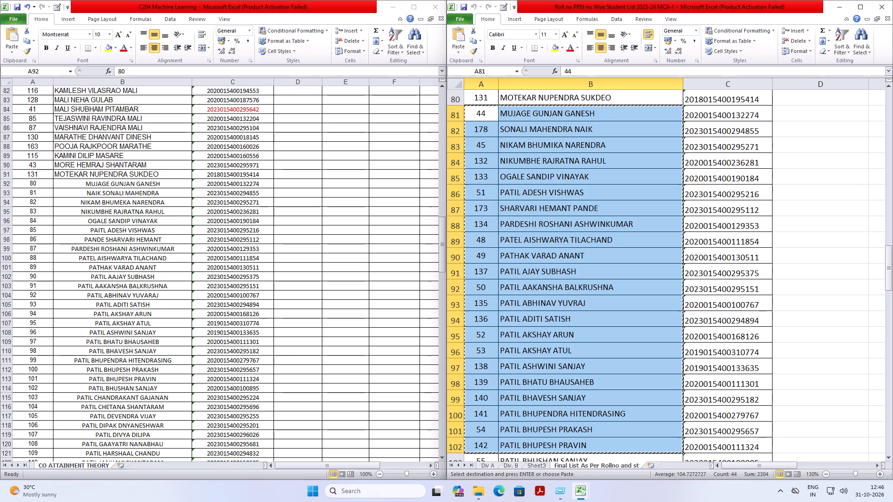
# Paste the copied roll numbers and names into the C204 student list starting at cell A92, and save the workbook.
pyautogui.click(44, 184)
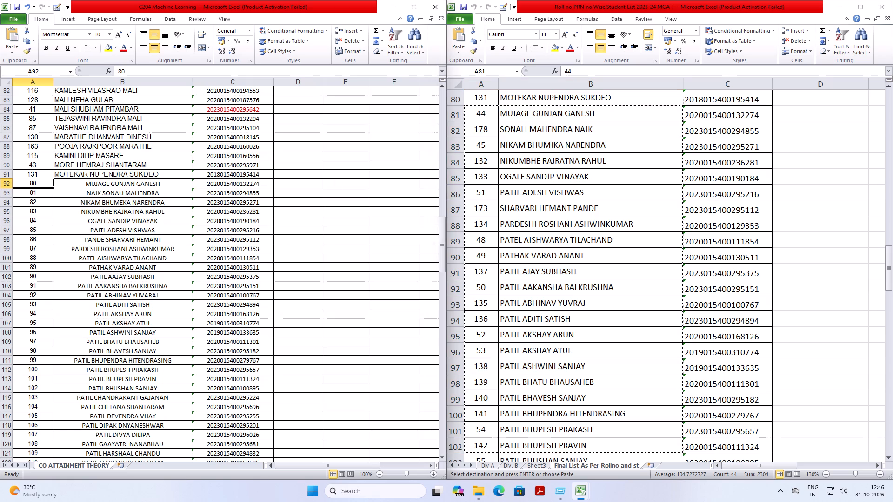
pyautogui.scroll(-3, 485, 319)
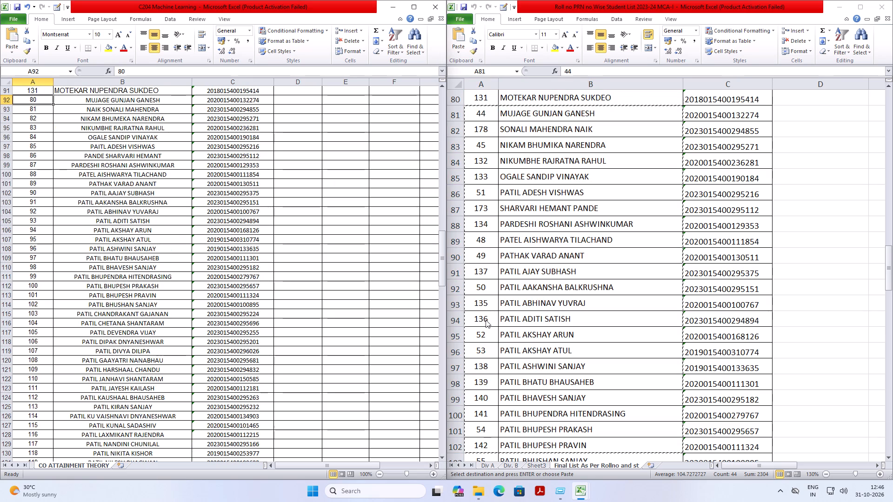
pyautogui.scroll(2, 486, 320)
pyautogui.click(486, 320)
pyautogui.scroll(-3, 486, 320)
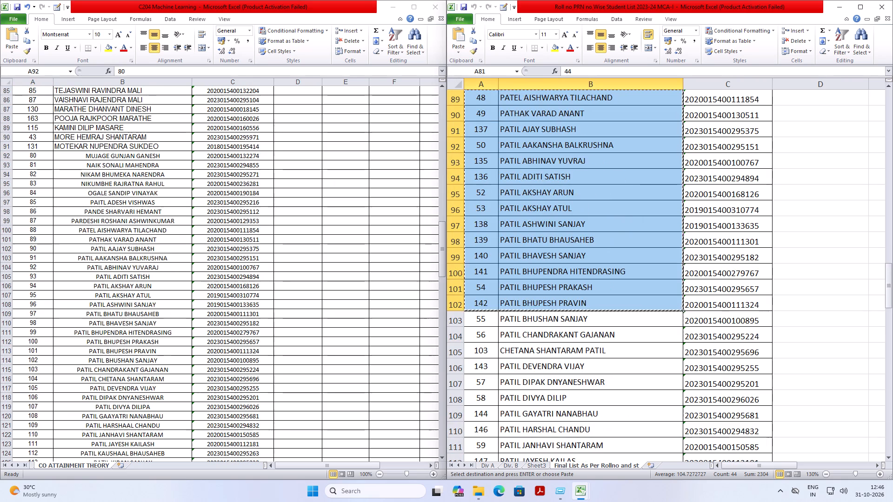
pyautogui.scroll(-3, 494, 318)
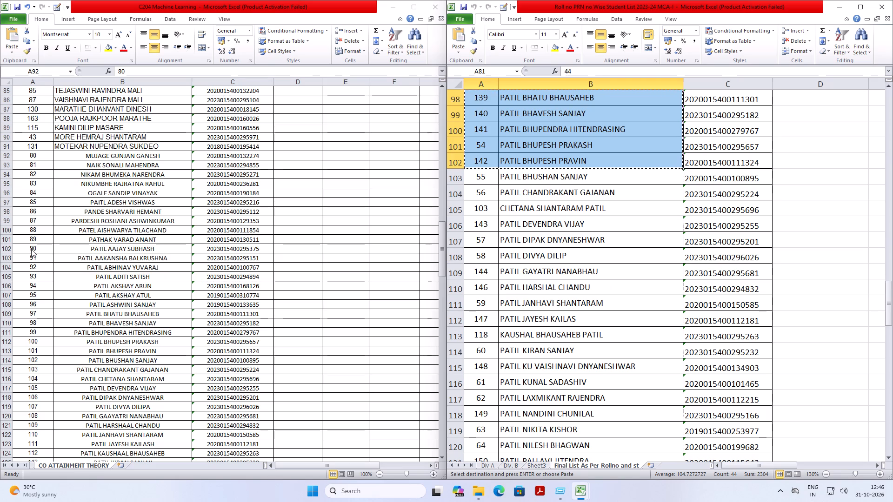
pyautogui.click(33, 158)
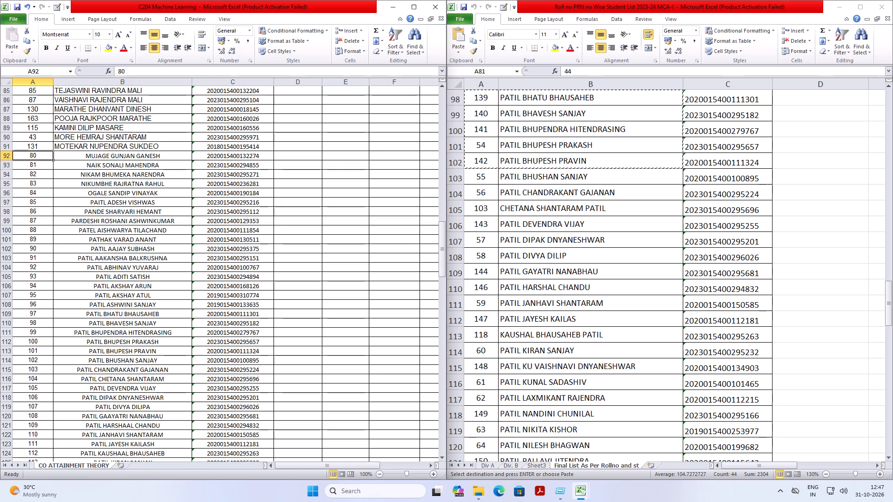
pyautogui.hotkey('ctrl', 'v')
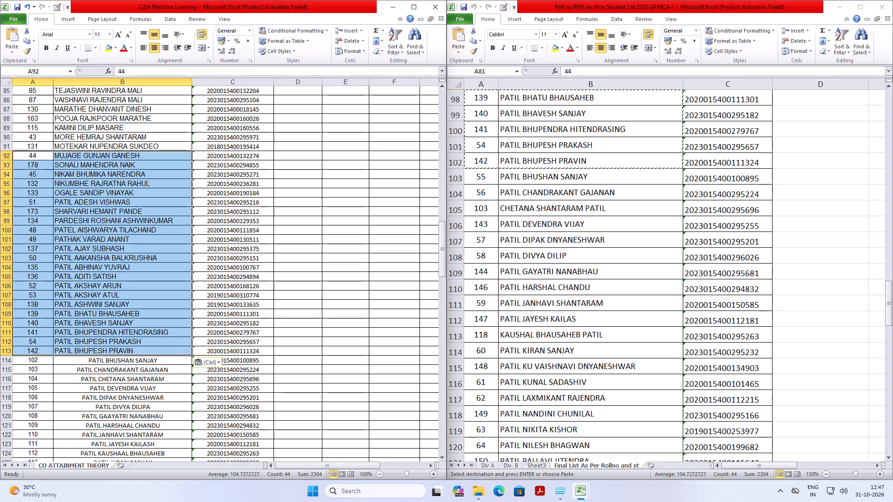
pyautogui.click(112, 365)
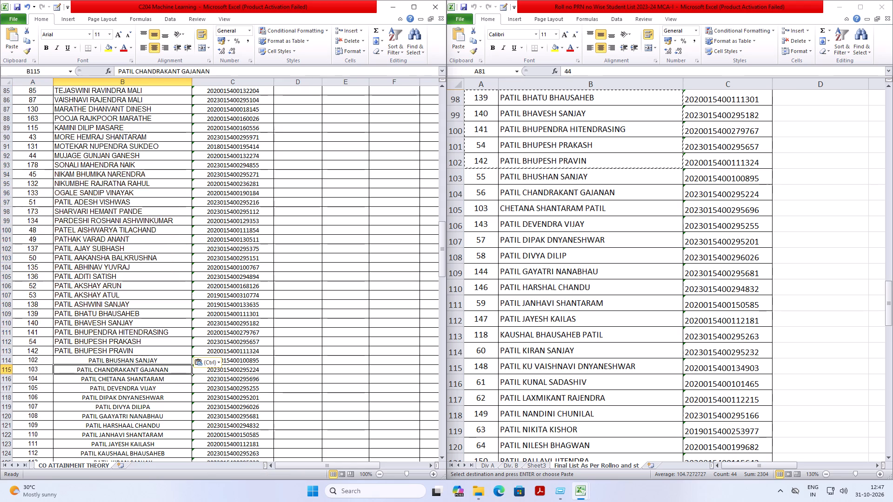
pyautogui.hotkey('ctrl', 's')
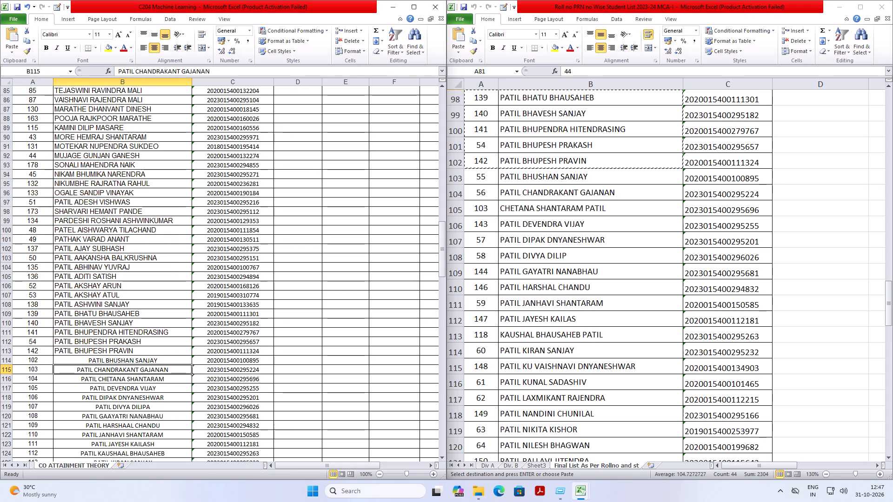
# Select the Final List roll numbers and names from A104 through row 114, checking each entry against the C204 rows from 115 on.
pyautogui.scroll(-5, 89, 318)
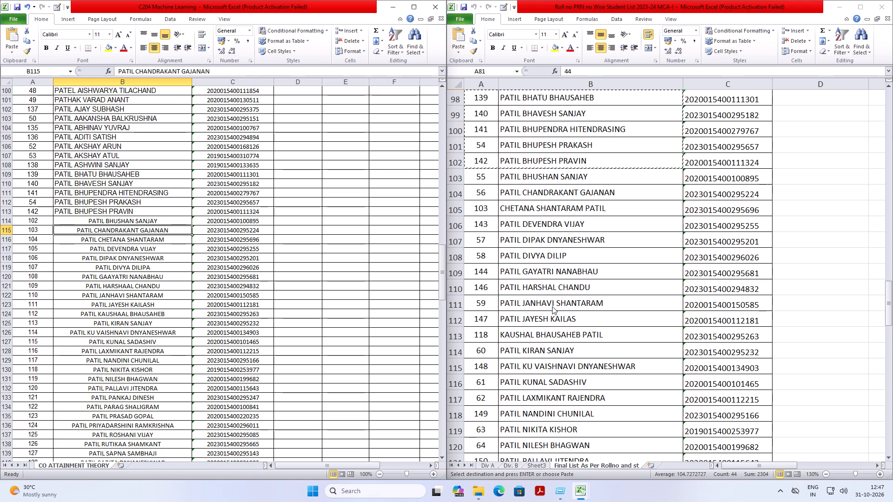
pyautogui.click(534, 194)
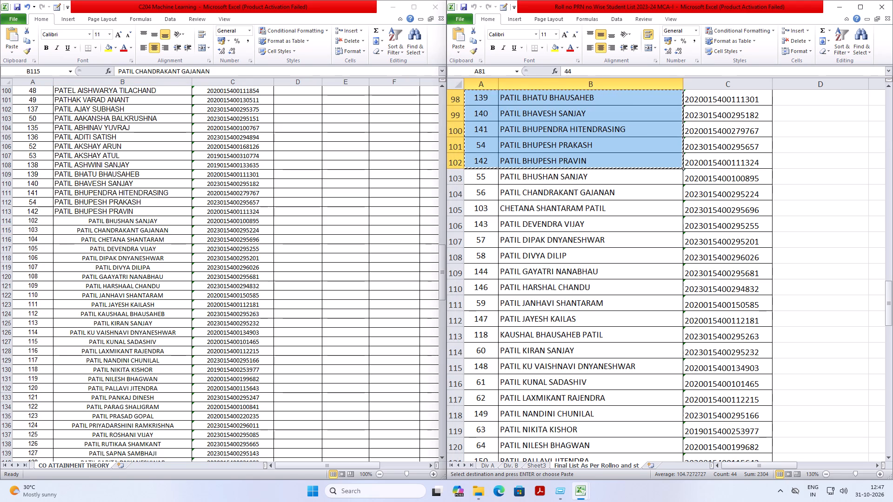
pyautogui.scroll(-2, 531, 205)
pyautogui.scroll(1, 531, 205)
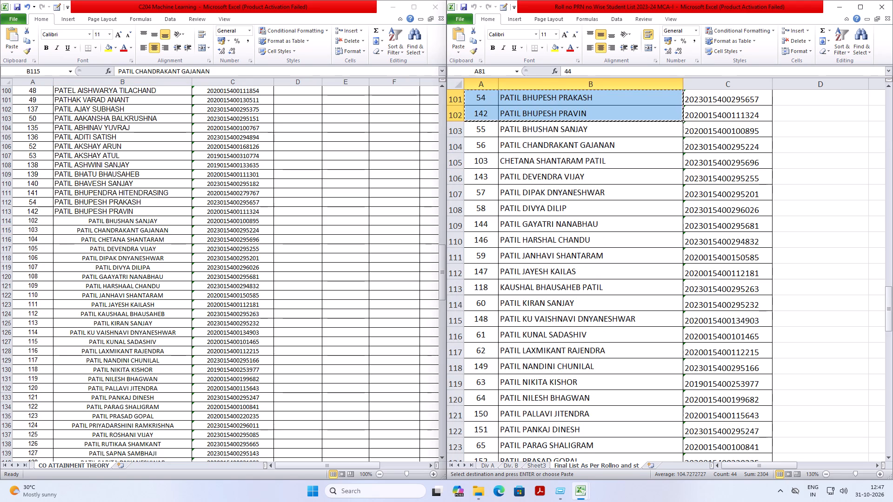
pyautogui.click(496, 133)
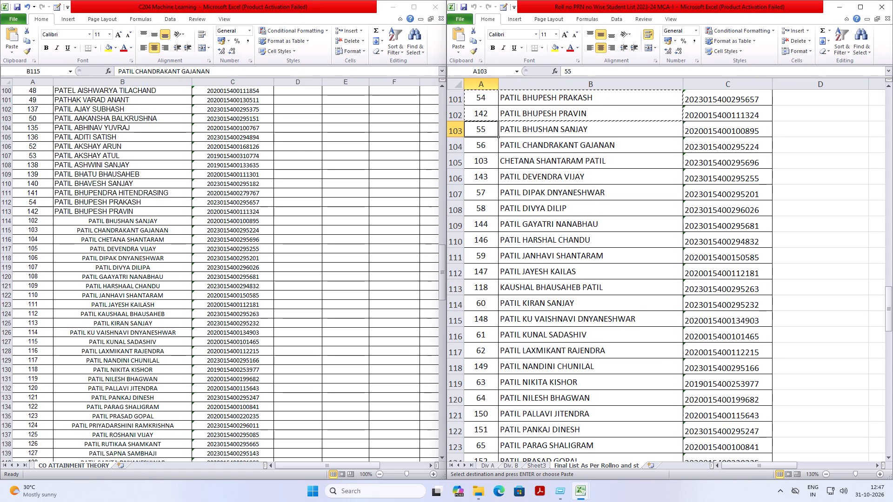
pyautogui.moveTo(479, 147); pyautogui.dragTo(549, 196)
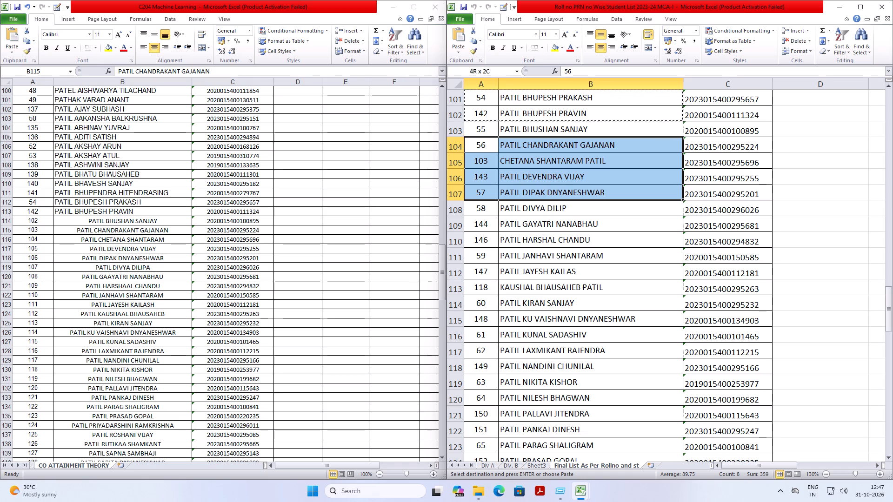
pyautogui.moveTo(549, 196); pyautogui.dragTo(549, 197)
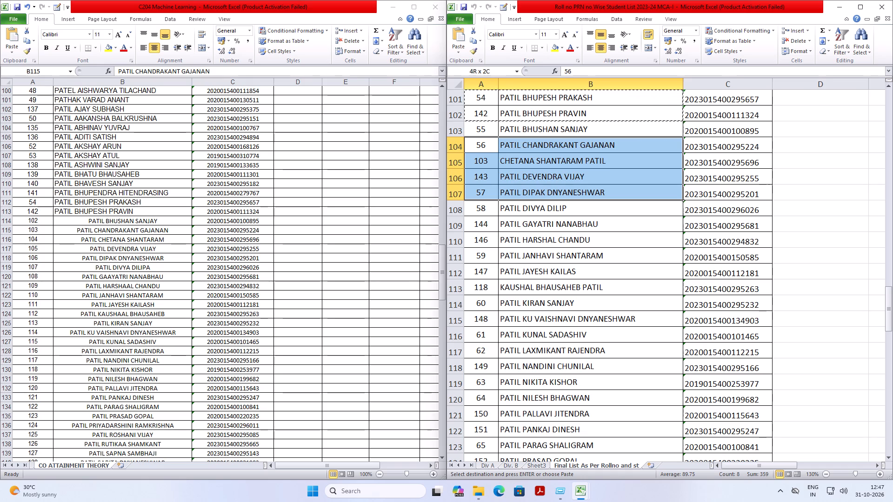
pyautogui.moveTo(549, 197); pyautogui.dragTo(548, 237)
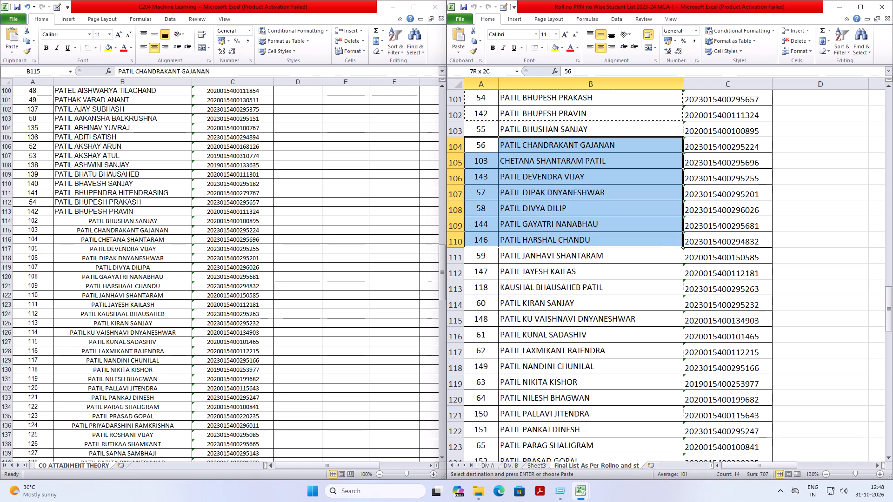
pyautogui.moveTo(548, 237); pyautogui.dragTo(550, 259)
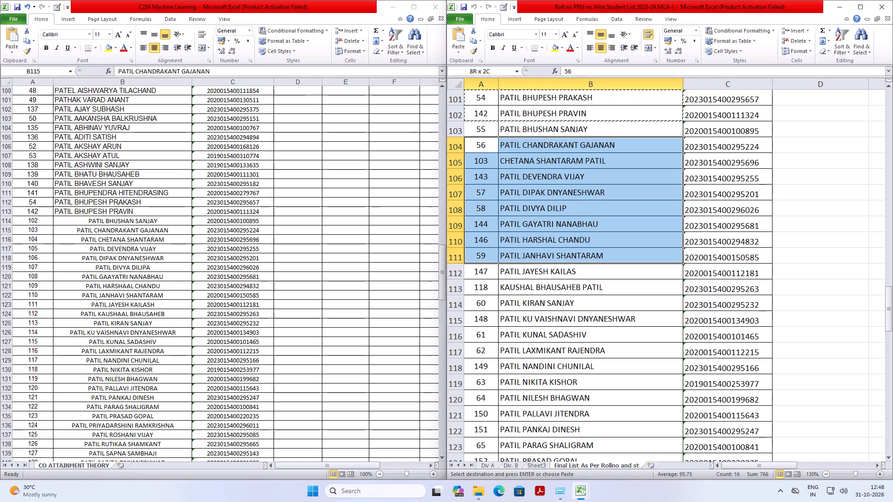
pyautogui.moveTo(550, 259); pyautogui.dragTo(551, 259)
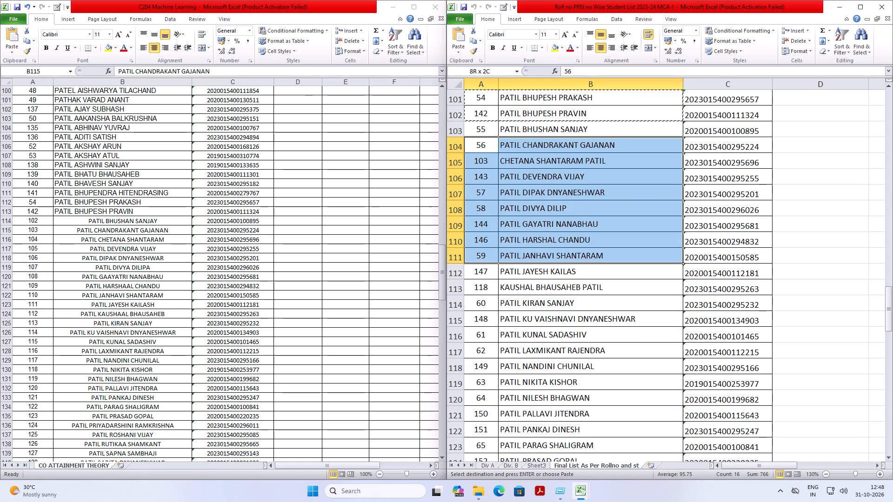
pyautogui.moveTo(551, 259); pyautogui.dragTo(551, 307)
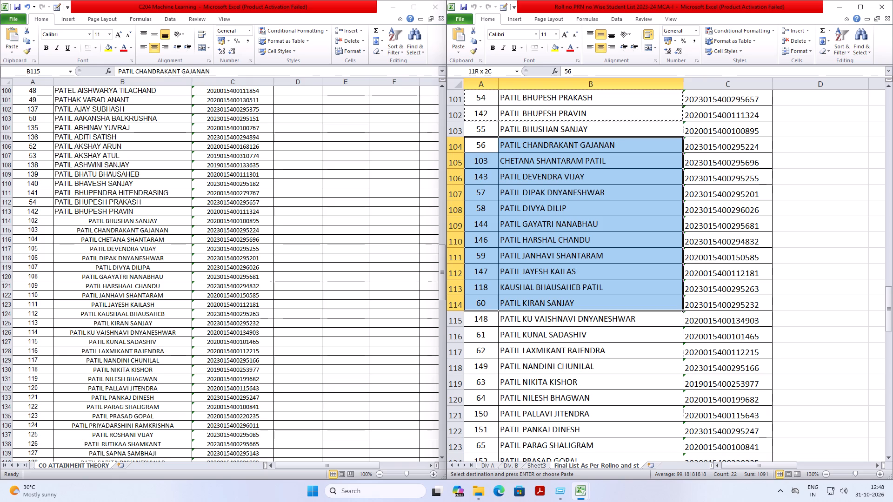
# Extend the Final List selection through row 126, checking each entry against the C204 student rows.
pyautogui.moveTo(551, 307); pyautogui.dragTo(551, 331)
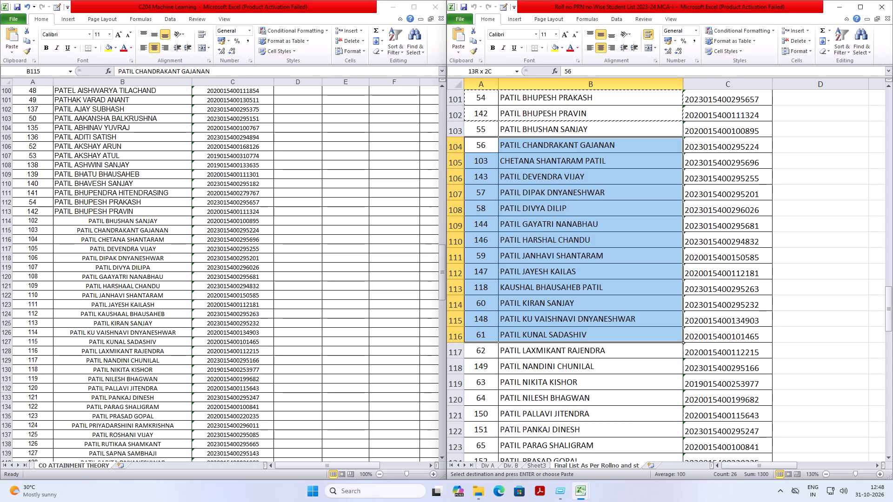
pyautogui.moveTo(551, 331); pyautogui.dragTo(551, 395)
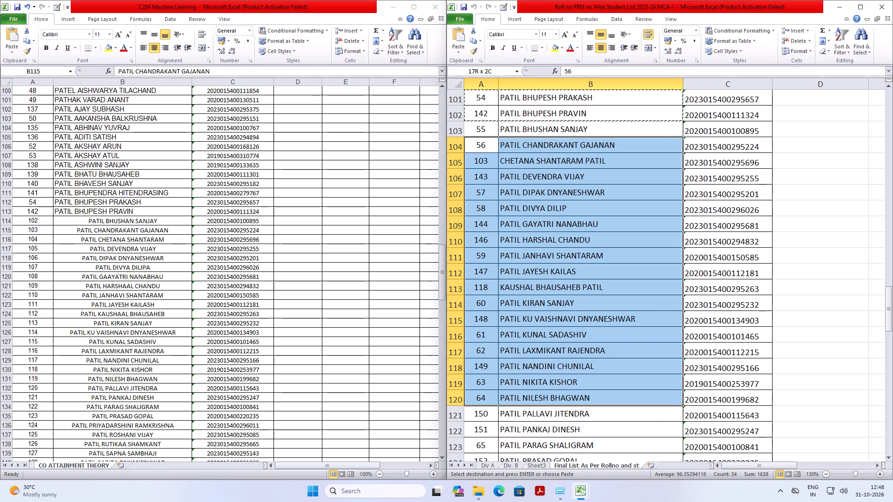
pyautogui.moveTo(551, 395); pyautogui.dragTo(551, 405)
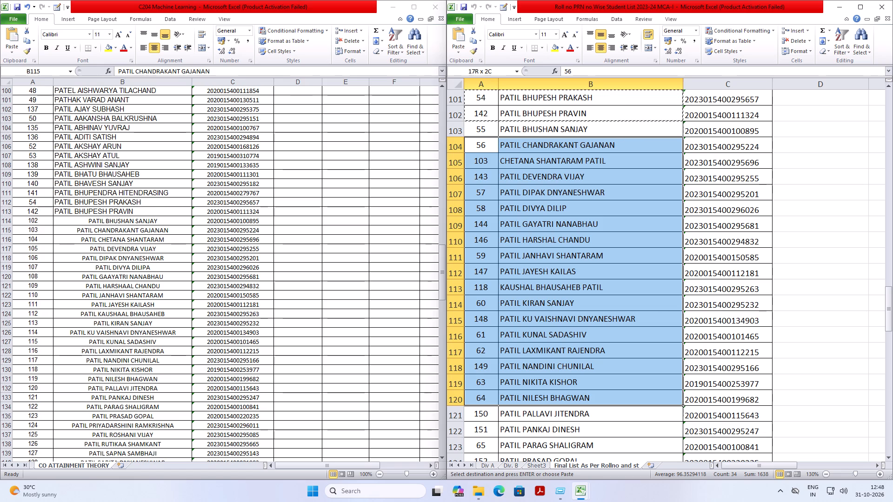
pyautogui.moveTo(551, 405); pyautogui.dragTo(556, 431)
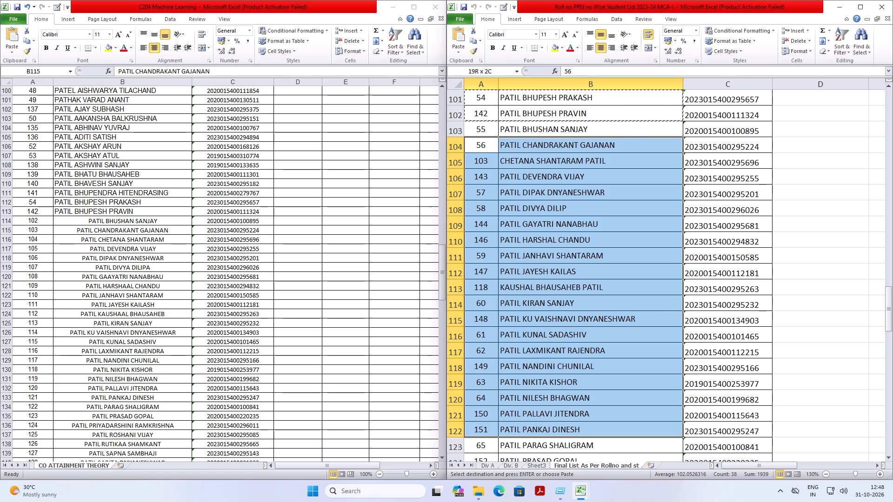
pyautogui.moveTo(556, 431); pyautogui.dragTo(566, 450)
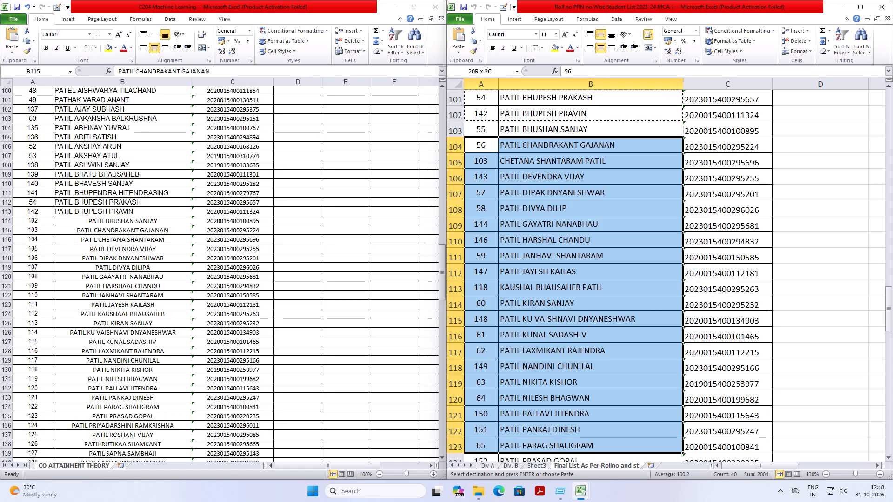
pyautogui.moveTo(566, 450); pyautogui.dragTo(566, 456)
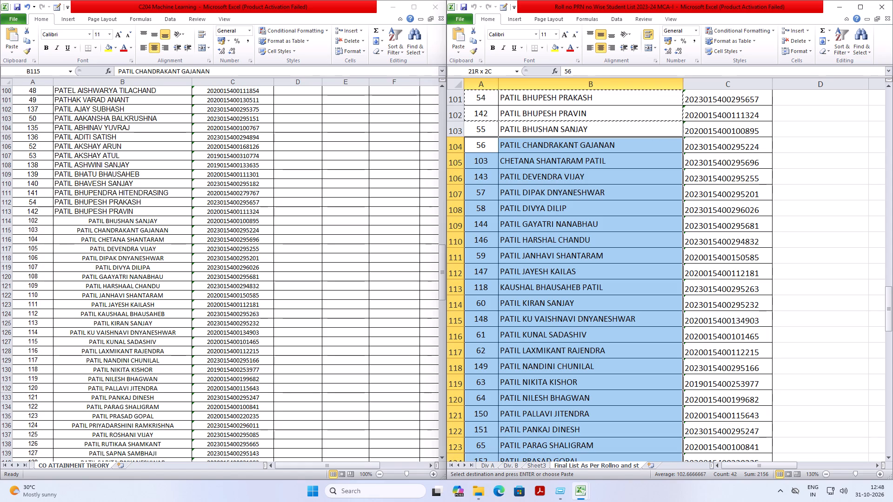
pyautogui.moveTo(566, 456); pyautogui.dragTo(566, 366)
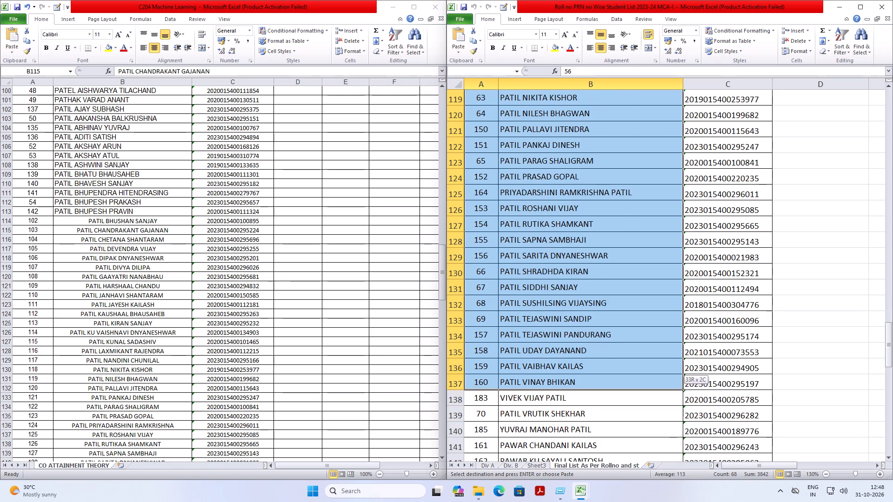
pyautogui.moveTo(566, 366); pyautogui.dragTo(577, 308)
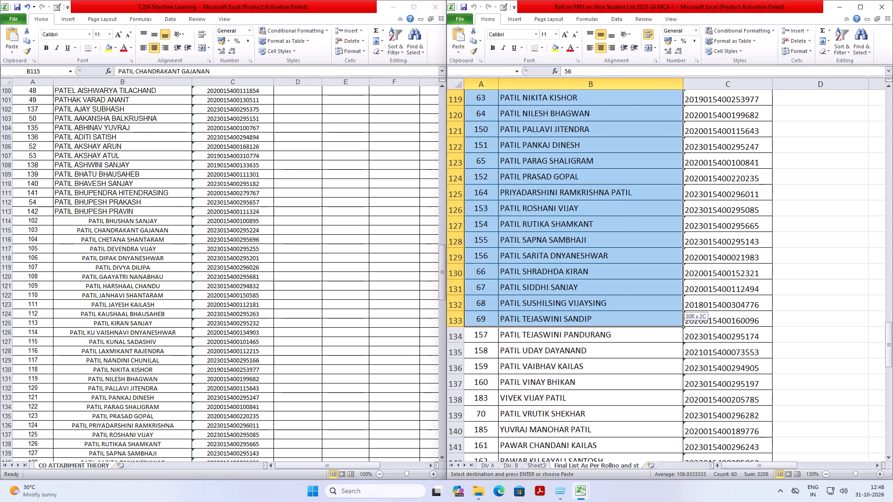
pyautogui.moveTo(577, 308); pyautogui.dragTo(561, 258)
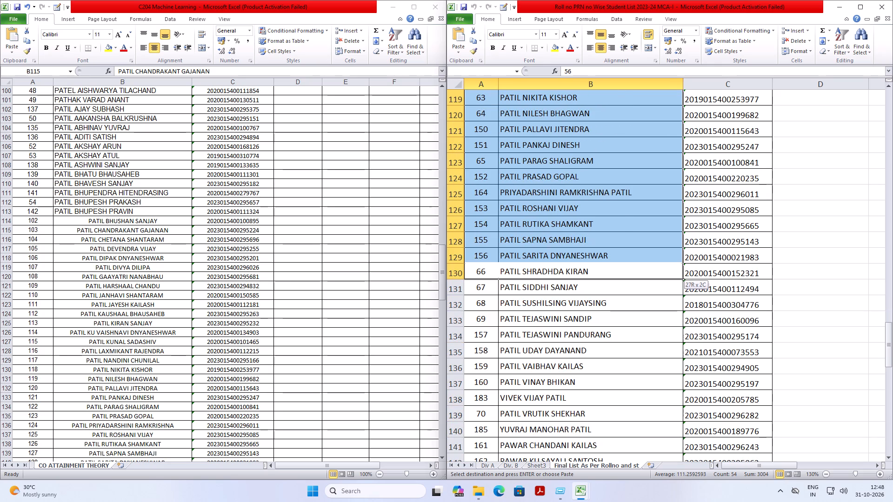
pyautogui.moveTo(561, 258); pyautogui.dragTo(571, 181)
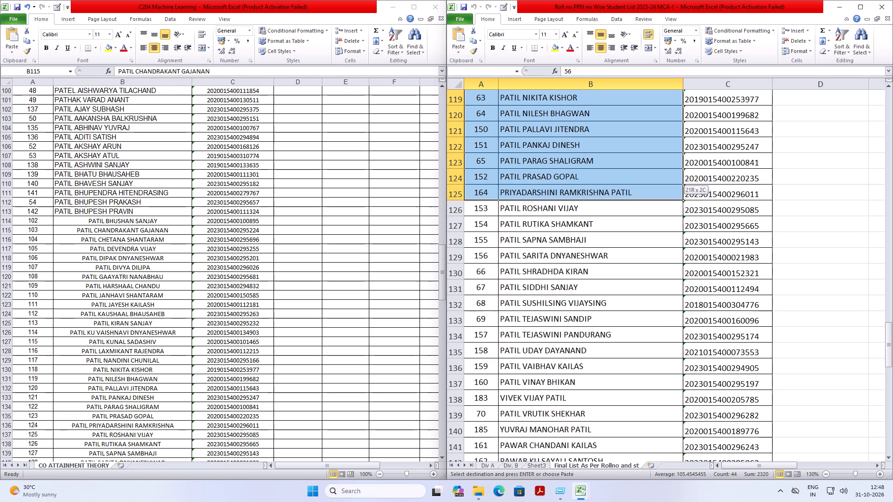
pyautogui.moveTo(571, 181); pyautogui.dragTo(577, 204)
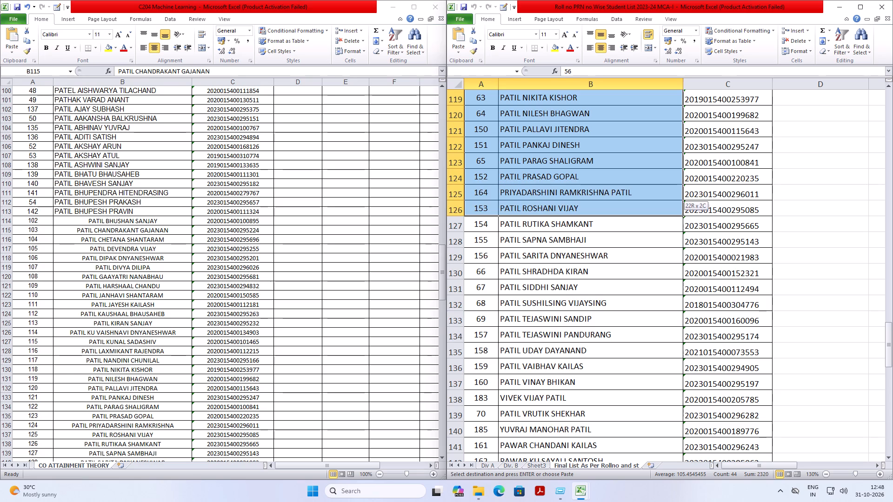
# Adjust the Final List selection to end at row 128, checking the last entries against C204, and copy A104:B128.
pyautogui.moveTo(577, 204); pyautogui.dragTo(573, 195)
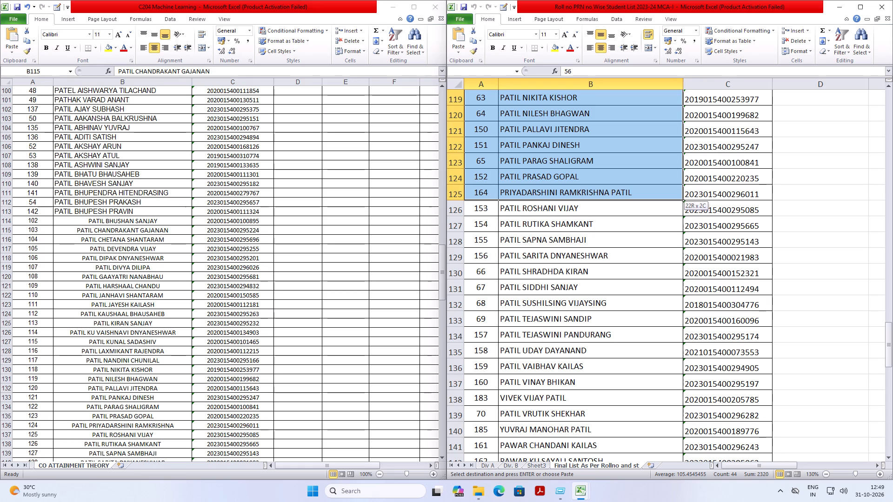
pyautogui.moveTo(573, 195); pyautogui.dragTo(577, 223)
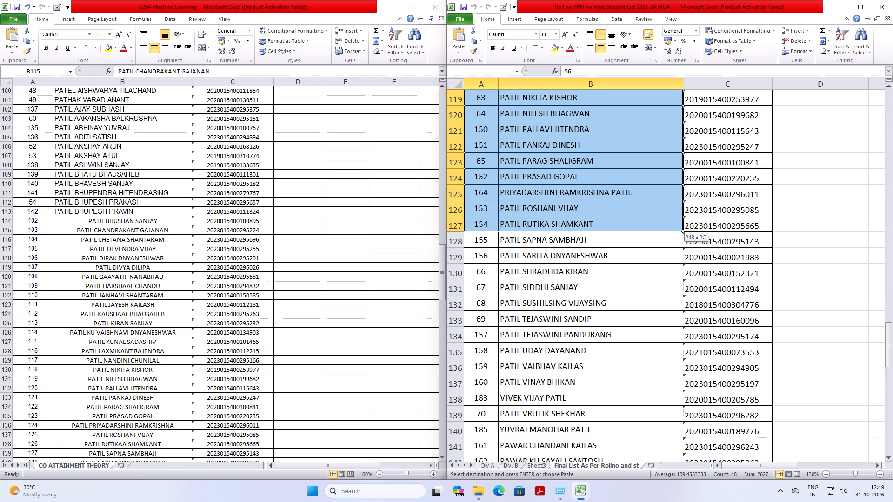
pyautogui.moveTo(577, 223); pyautogui.dragTo(570, 211)
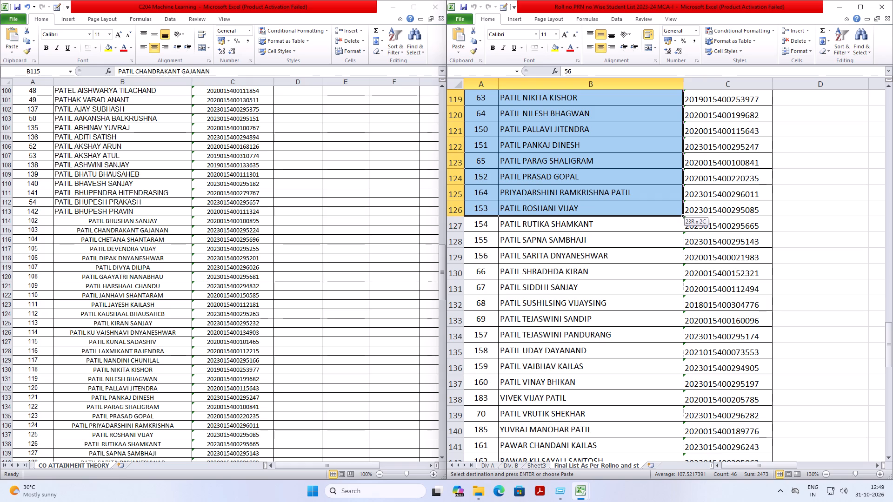
pyautogui.moveTo(570, 211); pyautogui.dragTo(570, 220)
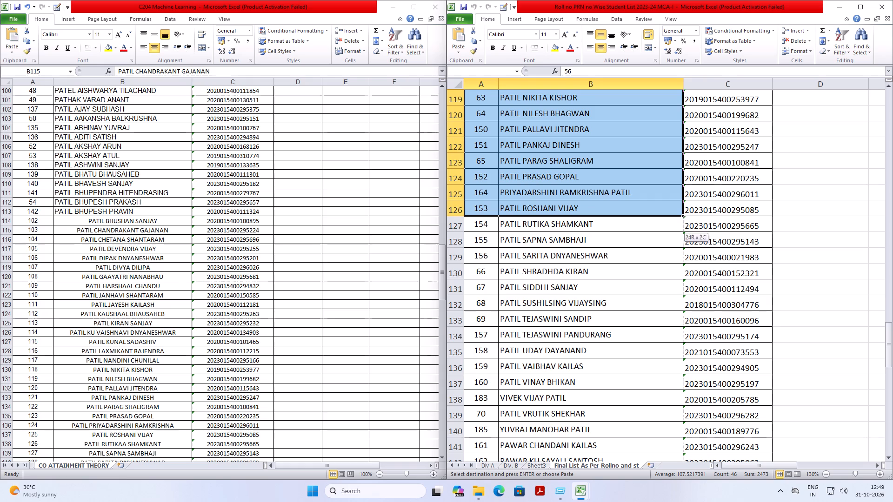
pyautogui.moveTo(570, 220); pyautogui.dragTo(567, 223)
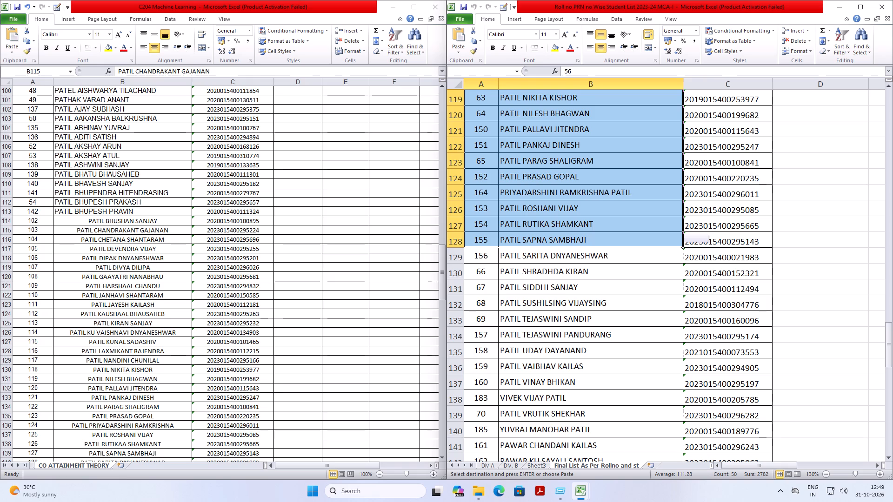
pyautogui.moveTo(567, 223); pyautogui.dragTo(563, 246)
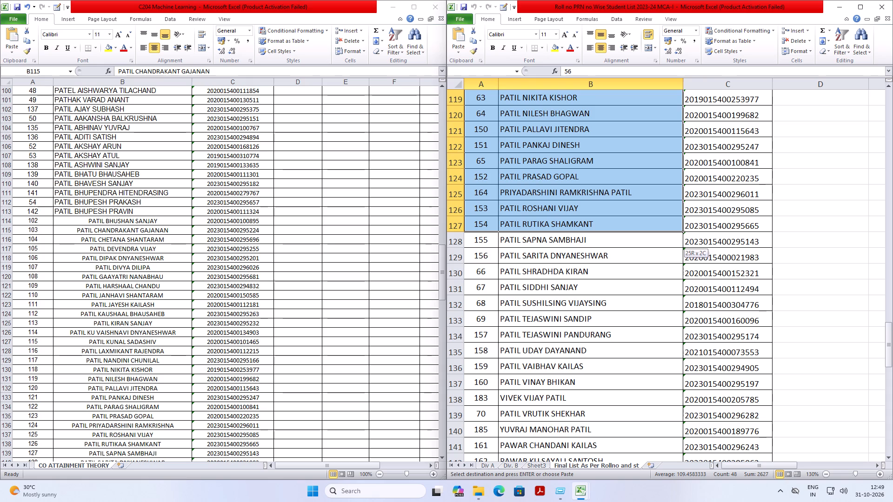
pyautogui.moveTo(563, 246); pyautogui.dragTo(561, 253)
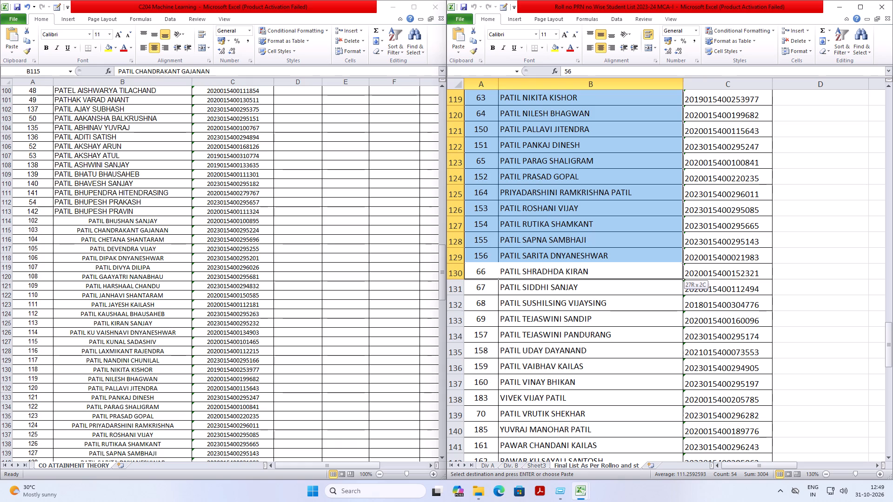
pyautogui.moveTo(561, 253); pyautogui.dragTo(580, 193)
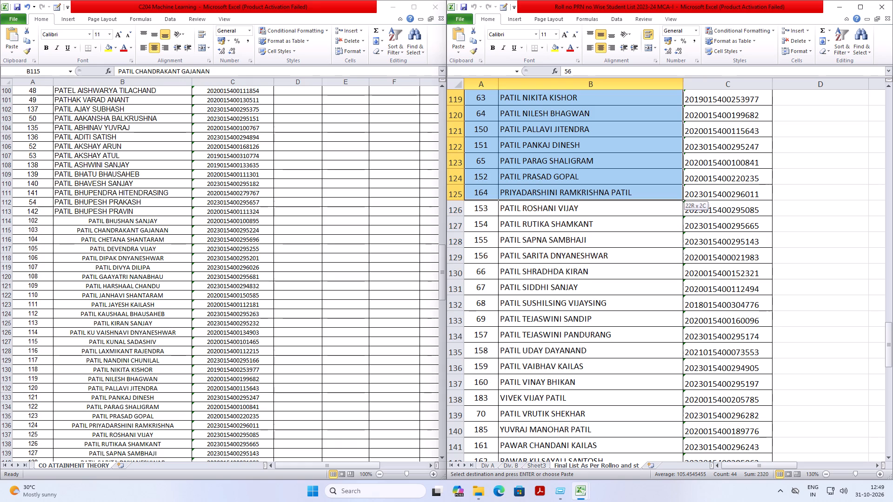
pyautogui.moveTo(580, 193); pyautogui.dragTo(580, 222)
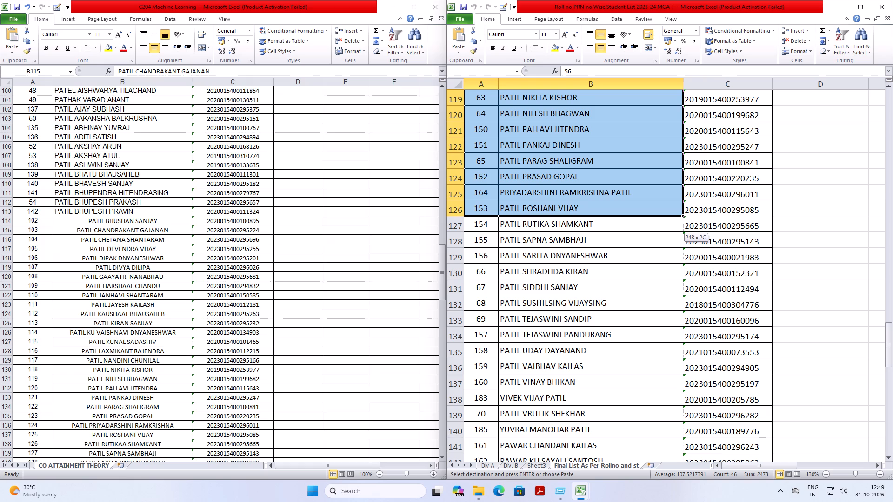
pyautogui.moveTo(580, 222); pyautogui.dragTo(581, 244)
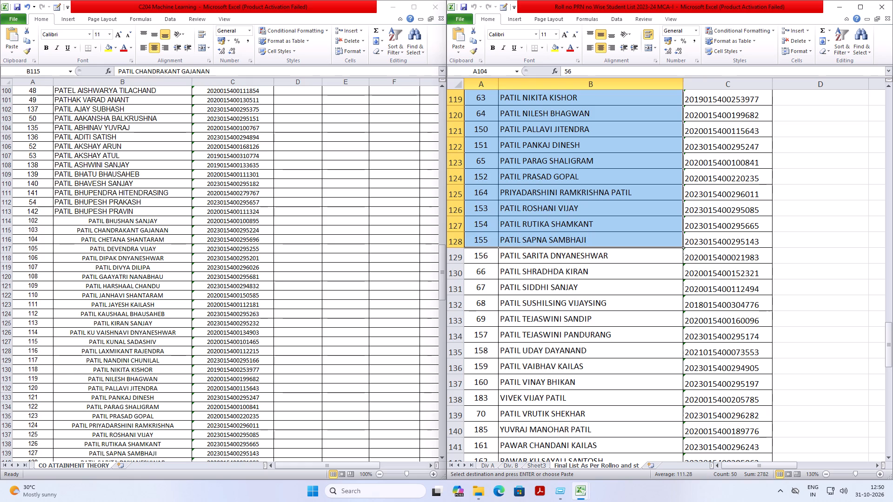
pyautogui.hotkey('ctrl', 'c')
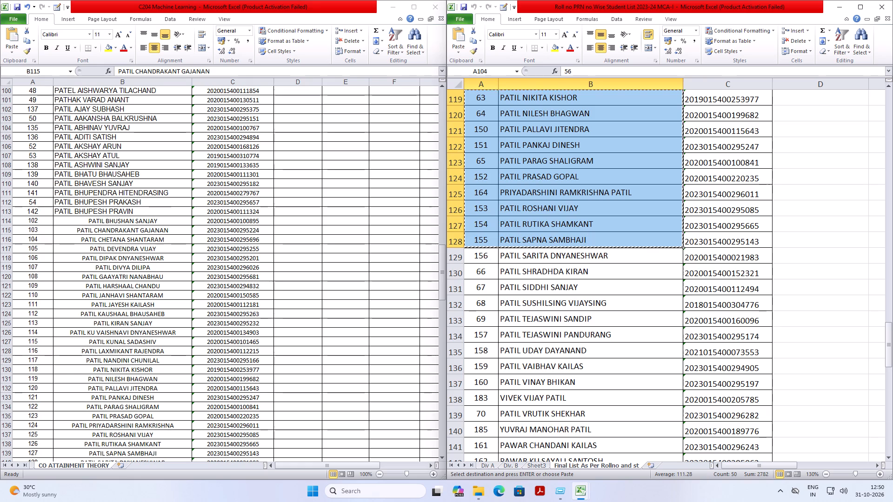
# Compare the start of the copied Final List block with the first unreplaced C204 student rows from row 114.
pyautogui.click(33, 215)
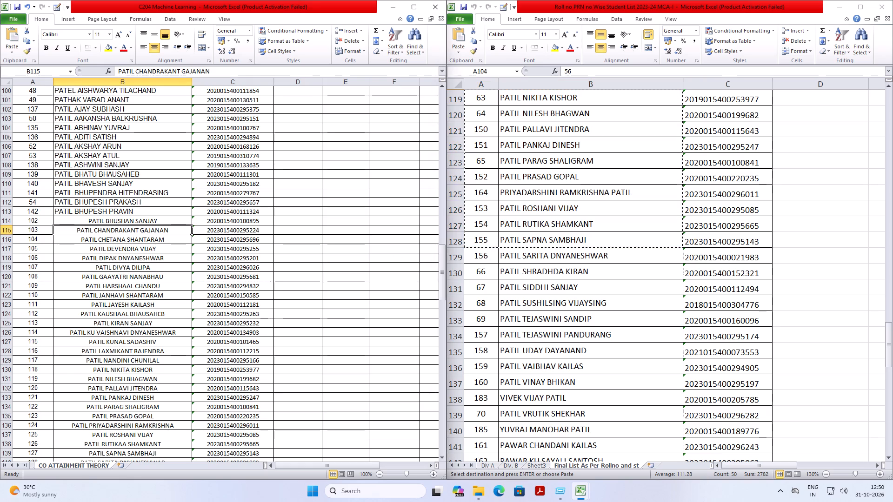
pyautogui.click(35, 221)
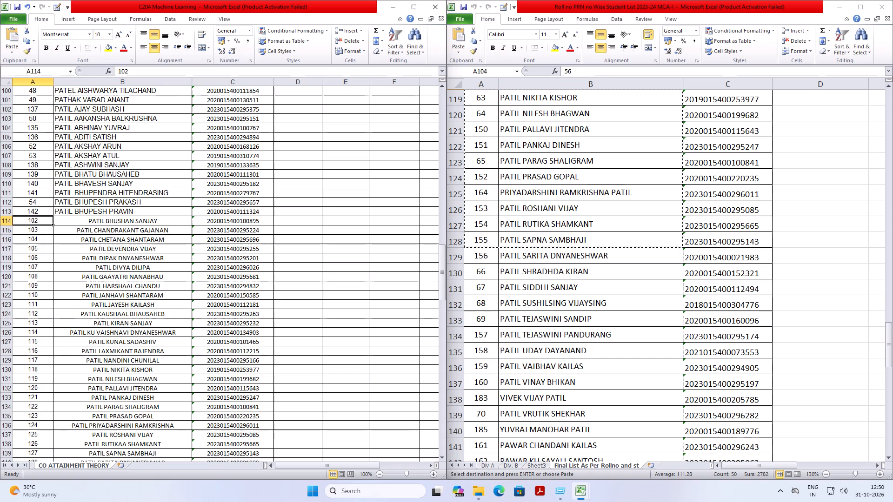
pyautogui.scroll(3, 593, 258)
pyautogui.click(593, 258)
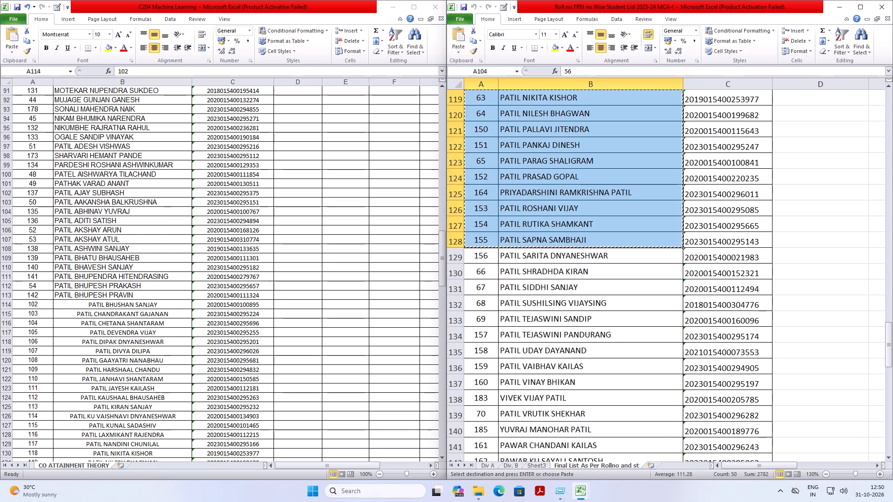
pyautogui.scroll(7, 593, 258)
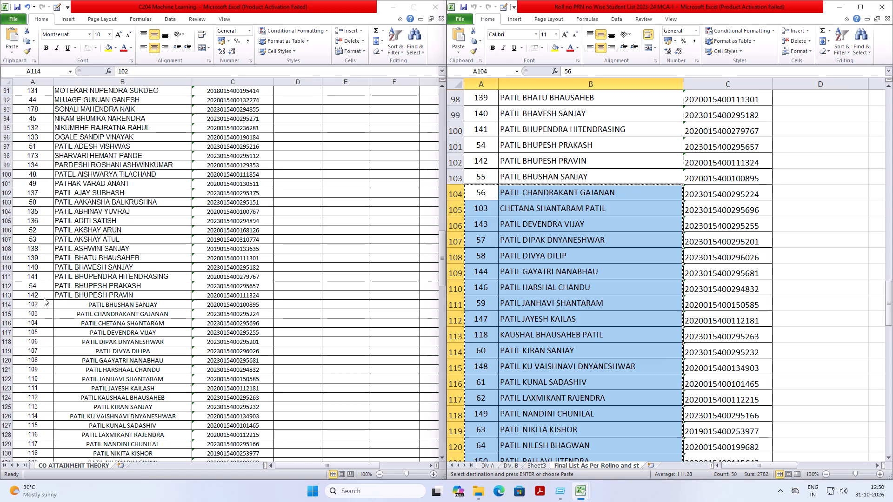
pyautogui.hotkey('shift', 'Up')
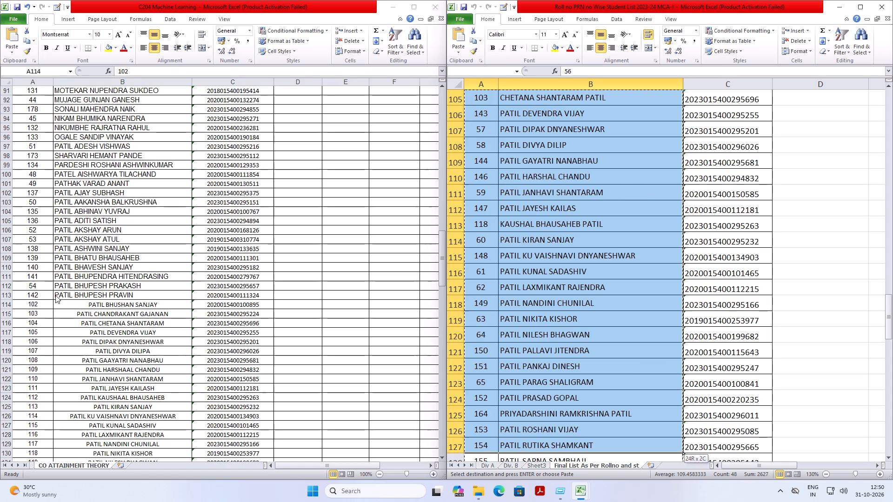
pyautogui.scroll(2, 573, 501)
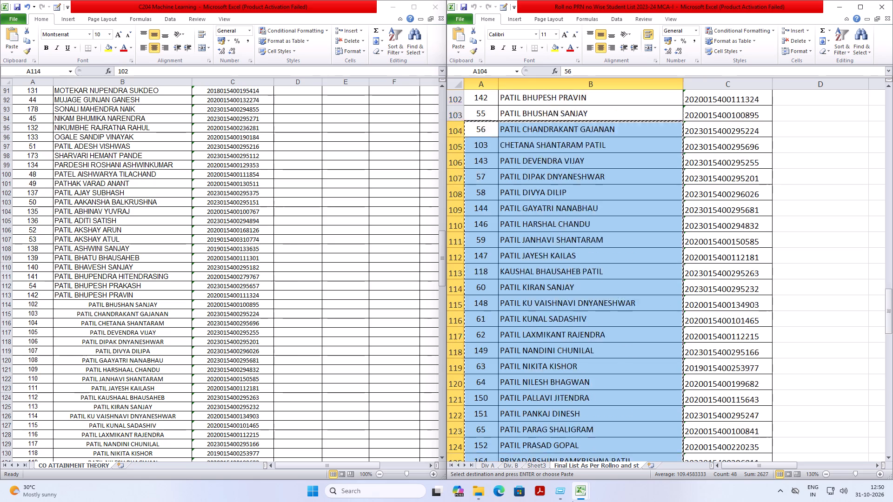
pyautogui.scroll(2, 573, 501)
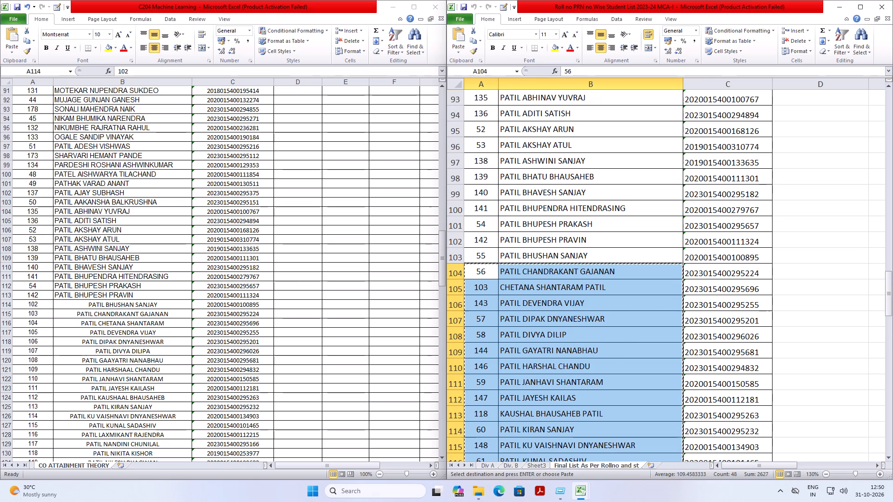
pyautogui.scroll(-6, 520, 265)
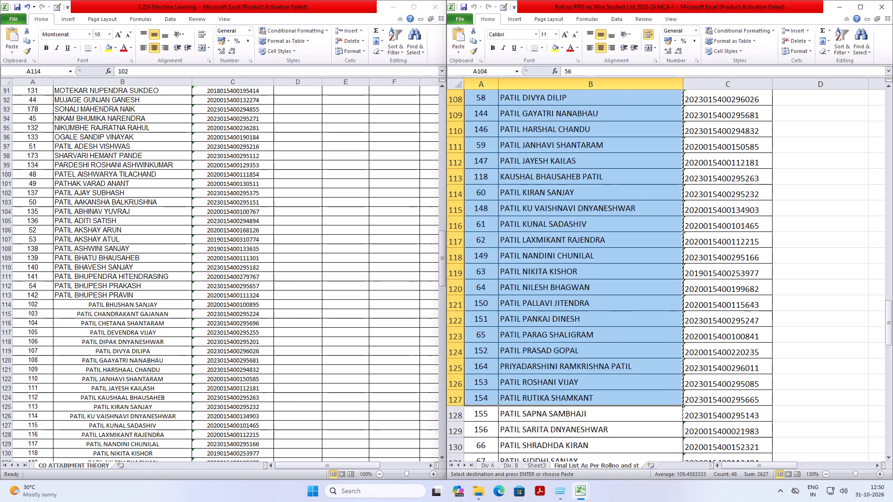
pyautogui.scroll(6, 513, 311)
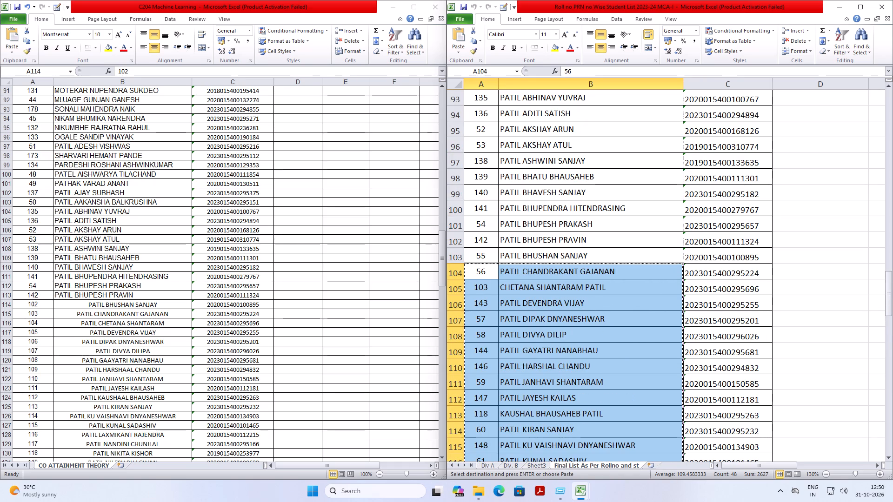
# Select the Final List roll numbers and names in A103:B128 and copy them.
pyautogui.moveTo(492, 259); pyautogui.dragTo(576, 416)
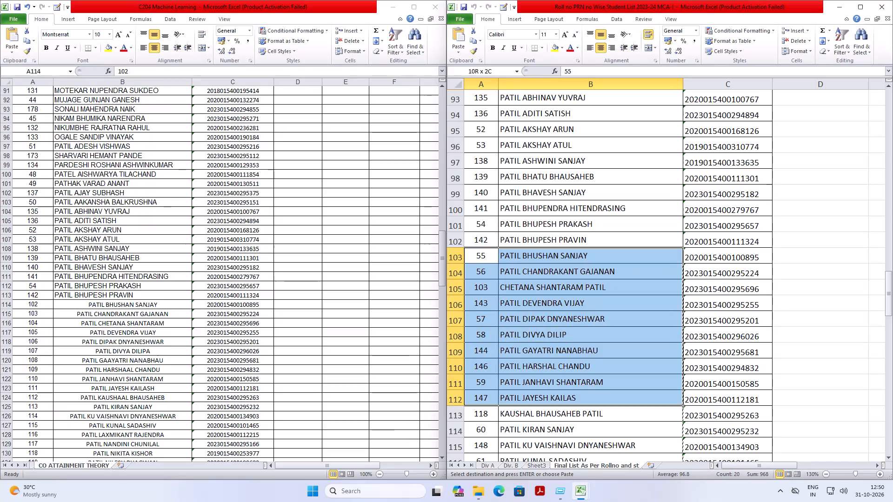
pyautogui.moveTo(576, 416); pyautogui.dragTo(566, 317)
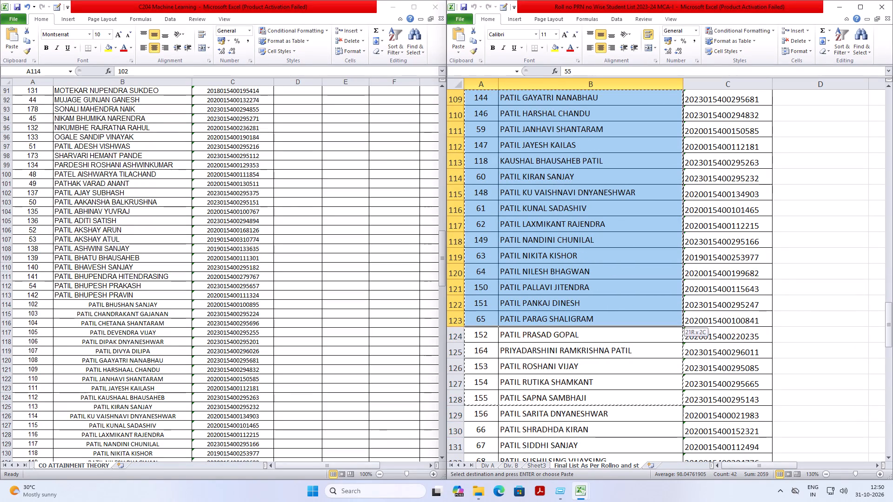
pyautogui.moveTo(566, 317); pyautogui.dragTo(567, 393)
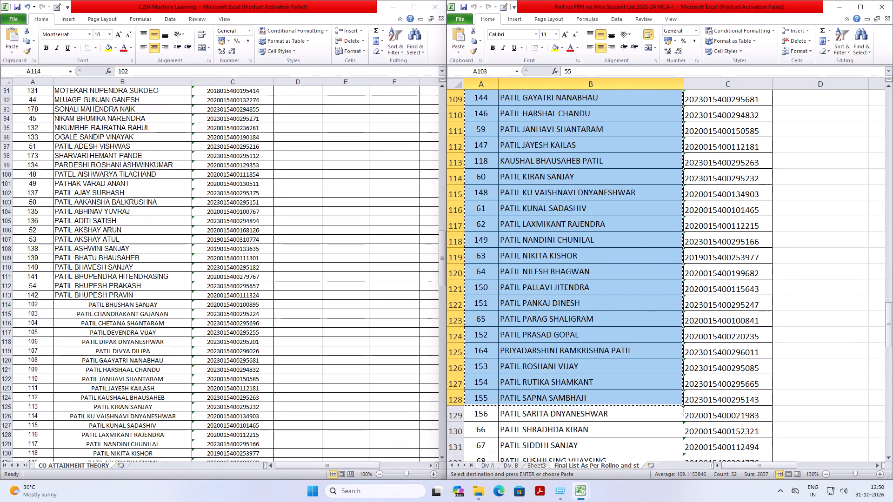
pyautogui.hotkey('ctrl', 'c')
# Paste the copied roll numbers and names into the C204 student list starting at cell A114.
pyautogui.scroll(6, 610, 403)
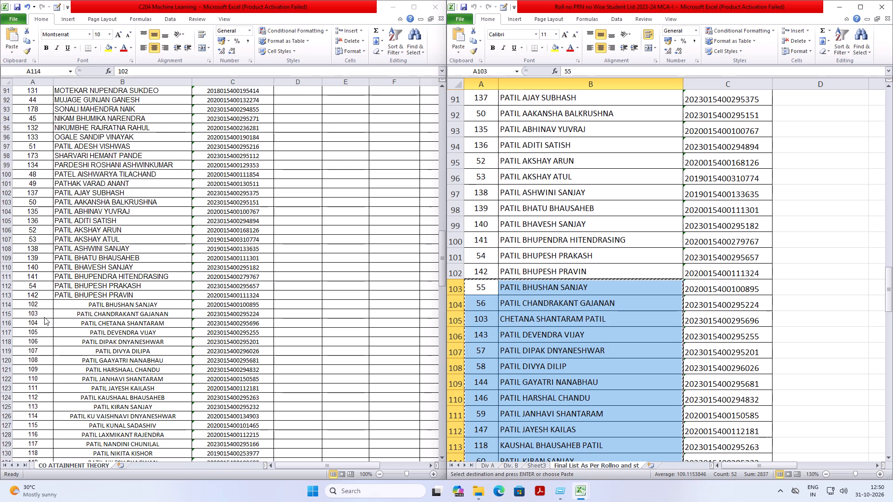
pyautogui.click(36, 305)
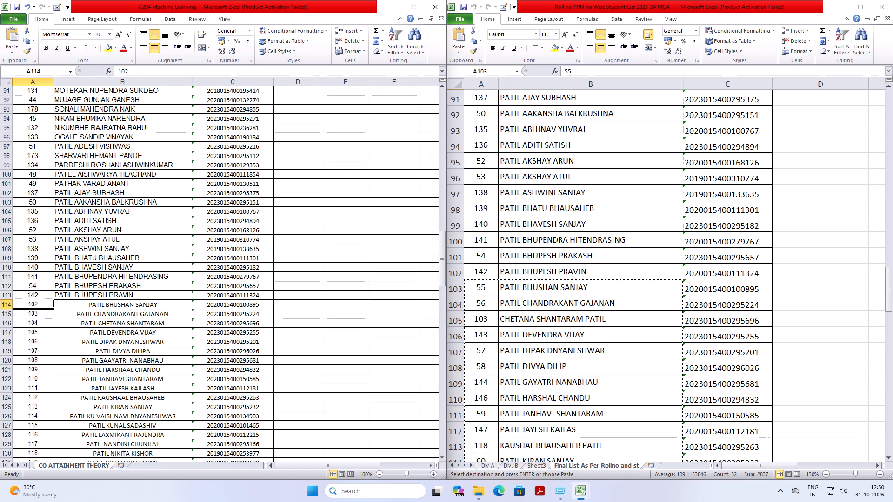
pyautogui.hotkey('ctrl', 'v')
# Select the Final List roll numbers and names from A129 through row 136, checking each entry against the C204 rows from 140 on.
pyautogui.scroll(-4, 91, 375)
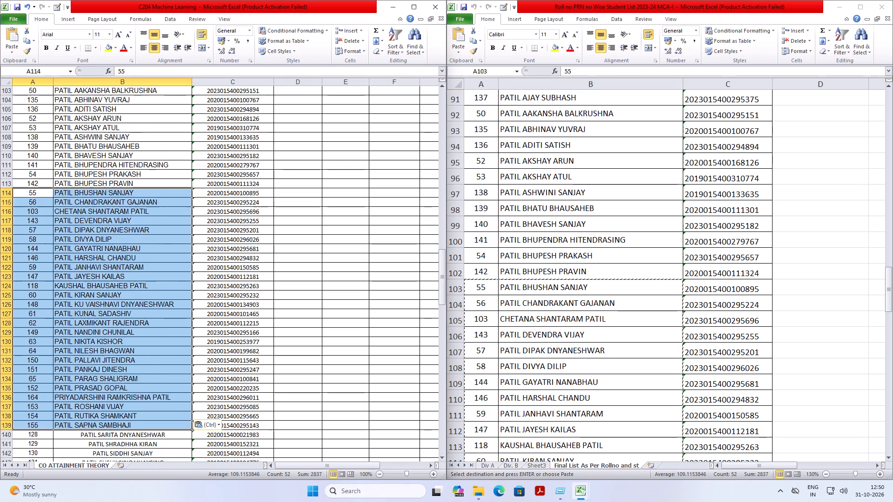
pyautogui.scroll(-12, 91, 375)
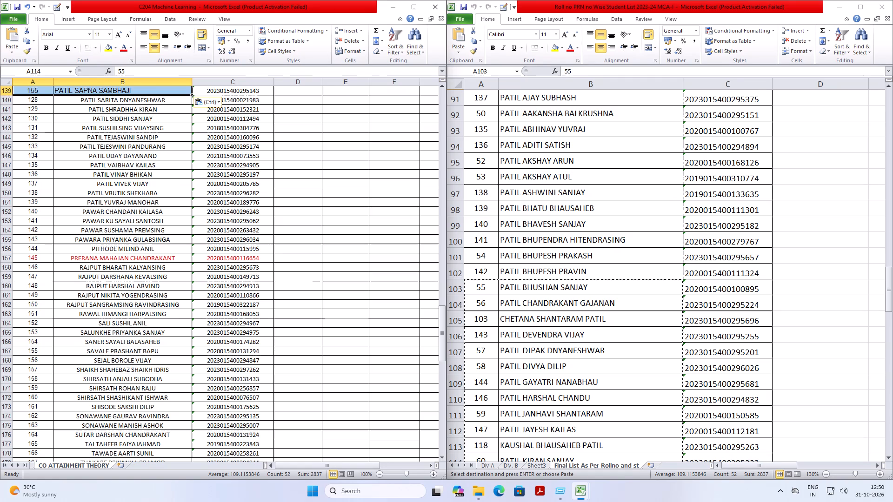
pyautogui.click(760, 454)
pyautogui.scroll(-4, 687, 387)
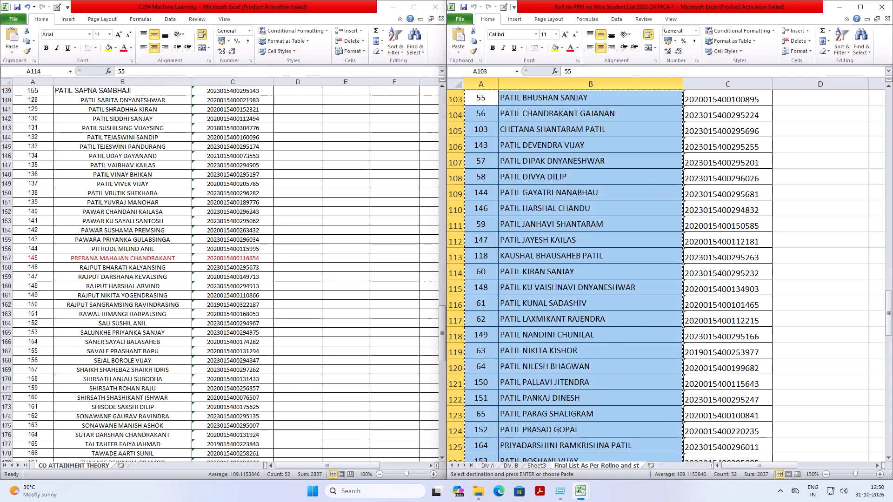
pyautogui.scroll(-9, 687, 387)
pyautogui.scroll(2, 650, 384)
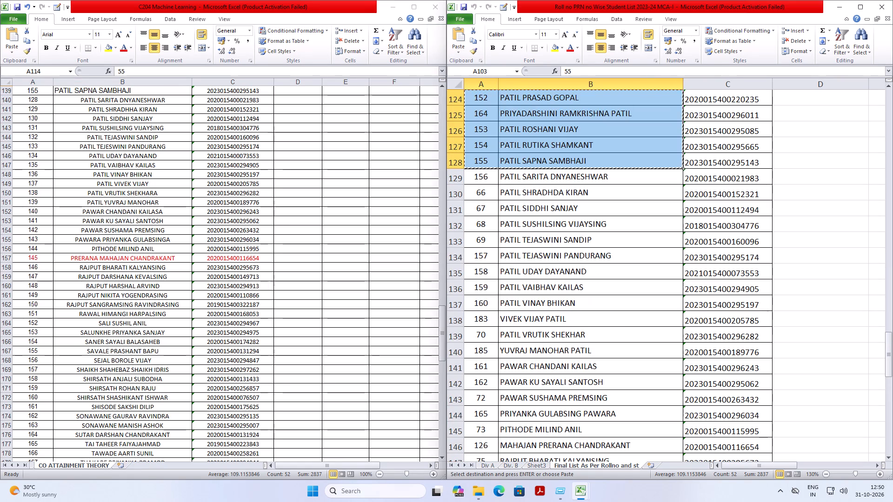
pyautogui.scroll(-1, 650, 384)
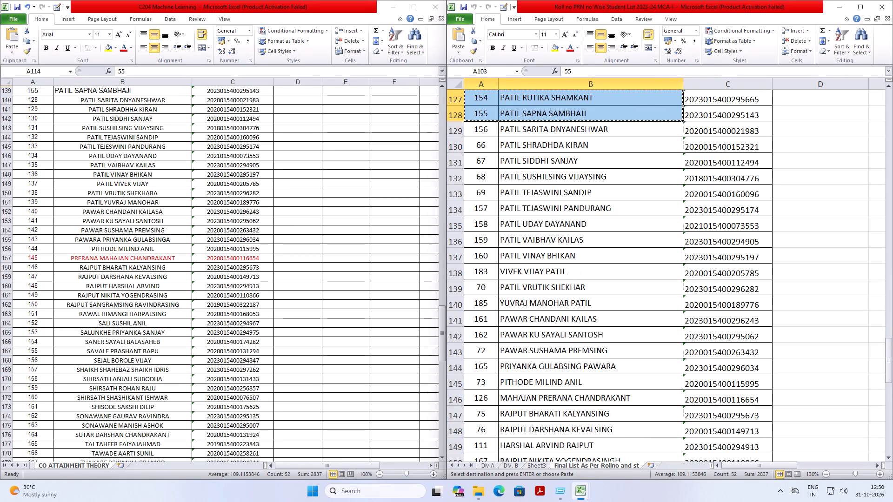
pyautogui.scroll(-1, 575, 174)
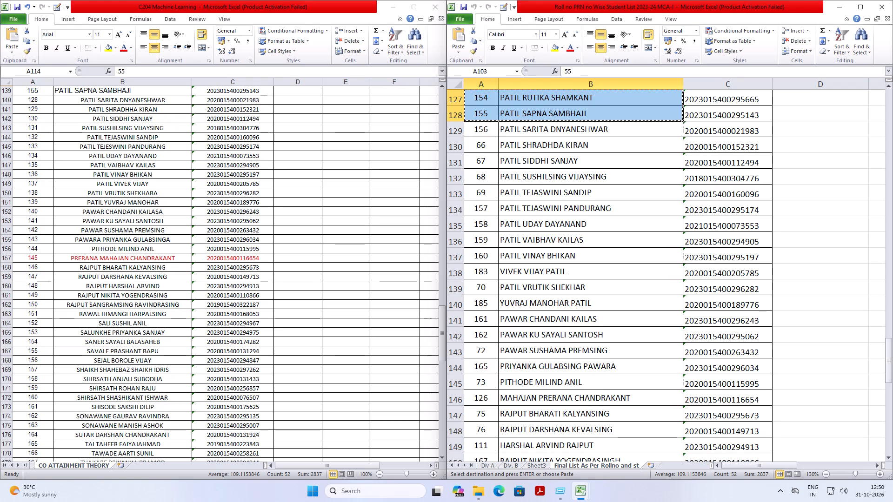
pyautogui.scroll(1, 575, 174)
pyautogui.click(491, 131)
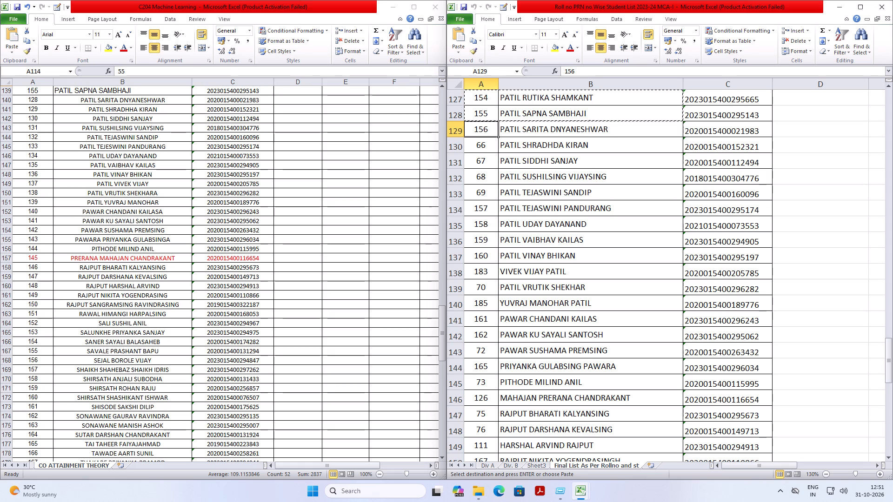
pyautogui.moveTo(484, 128); pyautogui.dragTo(534, 142)
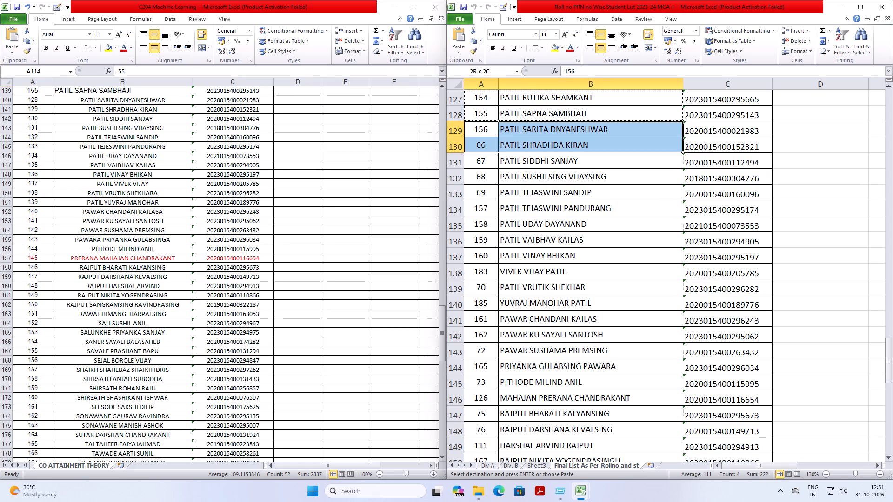
pyautogui.moveTo(534, 142); pyautogui.dragTo(552, 177)
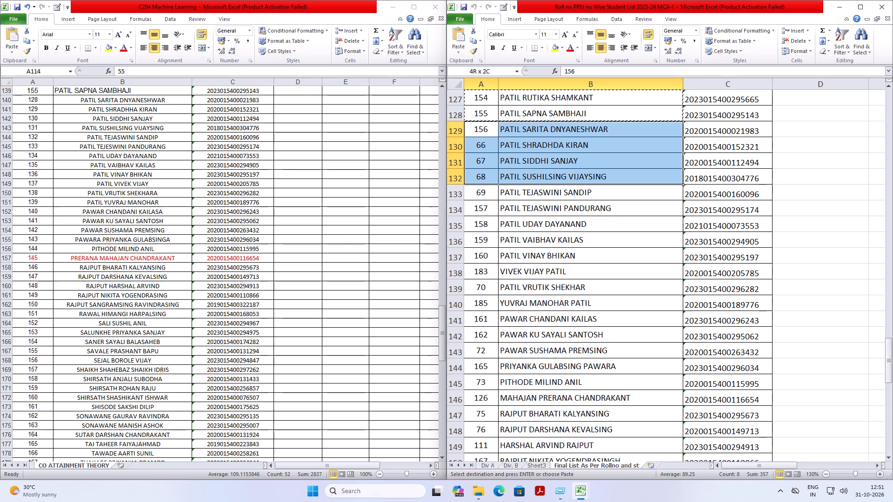
pyautogui.moveTo(552, 177); pyautogui.dragTo(564, 244)
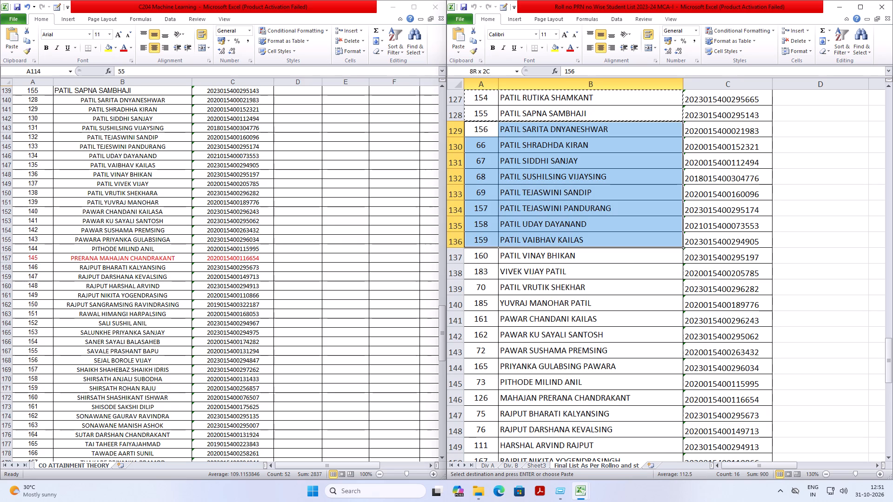
# Extend the Final List selection of roll numbers and names from A129 through row 149, checking the entries against C204 rows 148 to 160.
pyautogui.moveTo(564, 244); pyautogui.dragTo(564, 265)
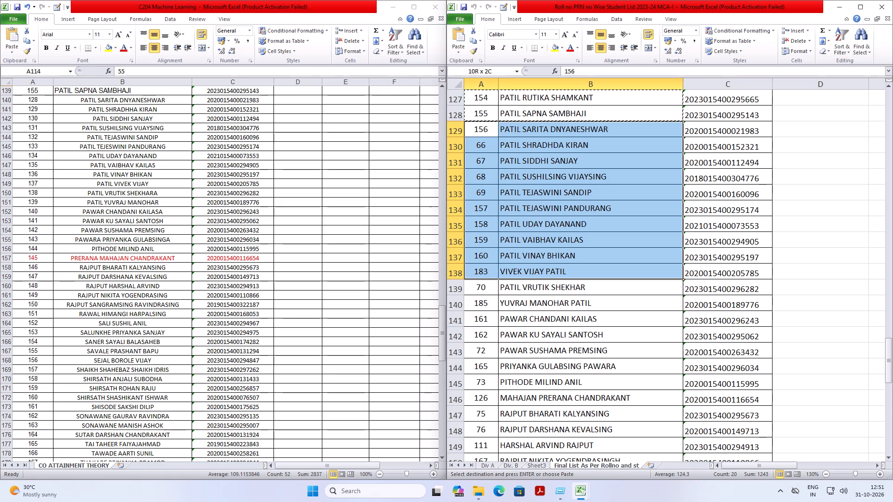
pyautogui.moveTo(564, 265); pyautogui.dragTo(561, 298)
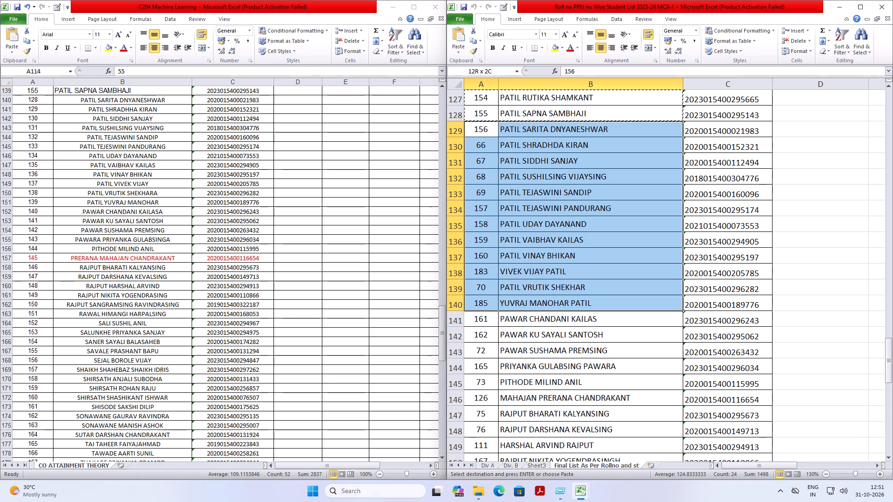
pyautogui.moveTo(561, 298); pyautogui.dragTo(564, 326)
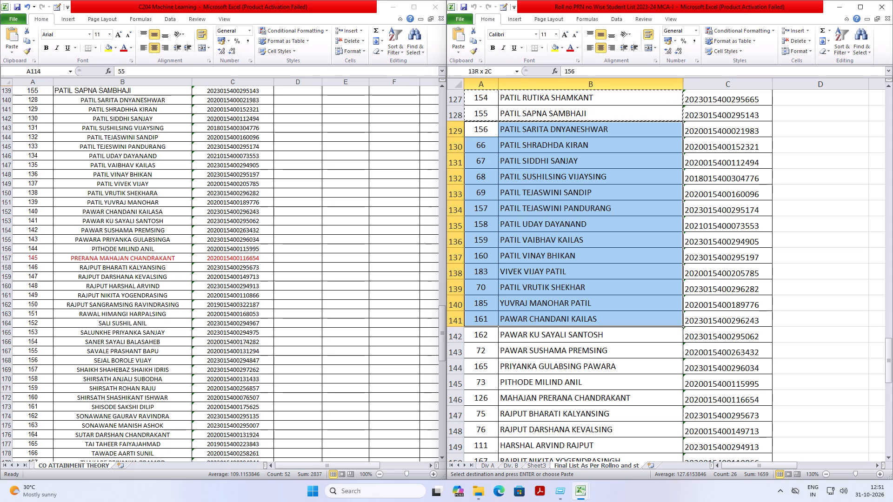
pyautogui.moveTo(564, 326); pyautogui.dragTo(565, 326)
pyautogui.moveTo(565, 326); pyautogui.dragTo(566, 326)
pyautogui.moveTo(566, 326); pyautogui.dragTo(564, 363)
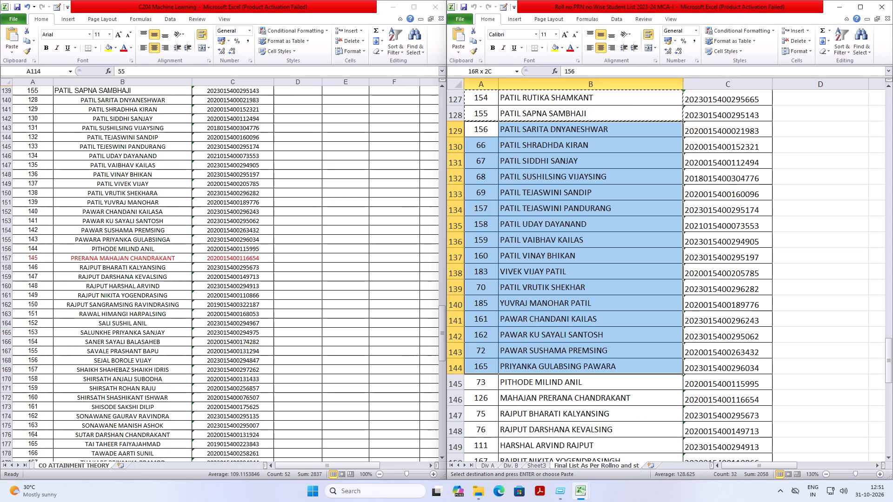
pyautogui.moveTo(564, 363); pyautogui.dragTo(563, 397)
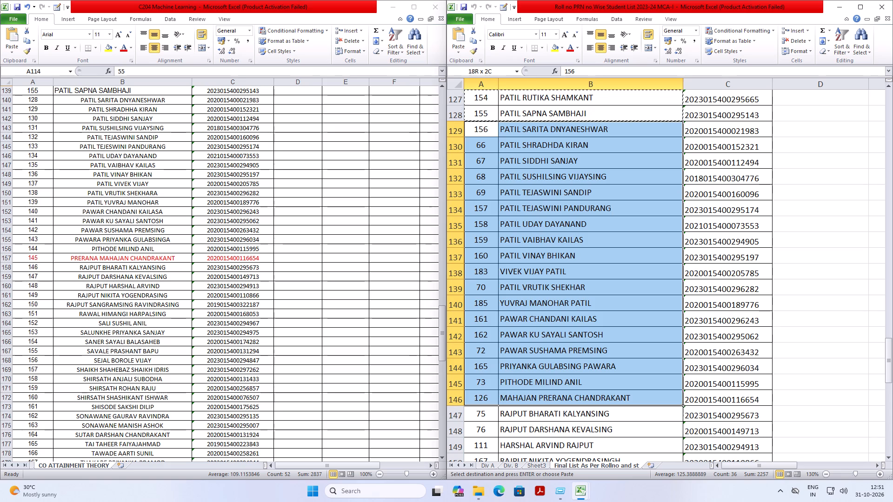
pyautogui.moveTo(563, 397); pyautogui.dragTo(564, 424)
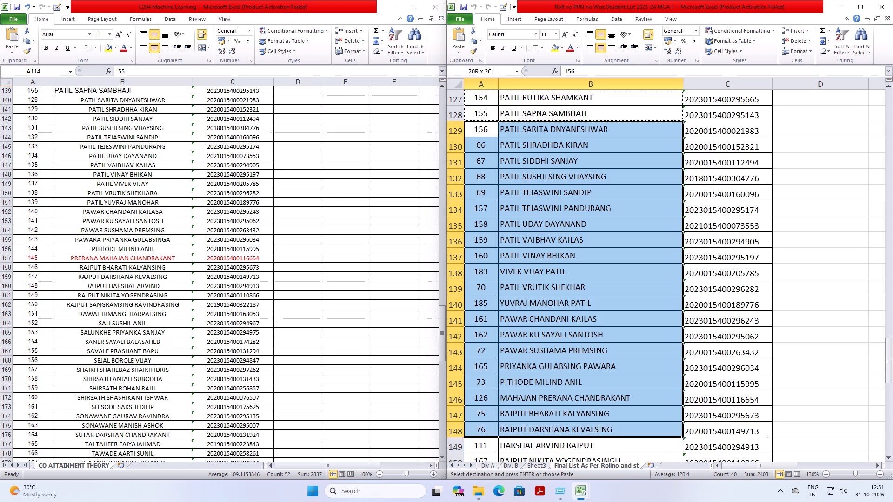
pyautogui.moveTo(564, 424); pyautogui.dragTo(566, 442)
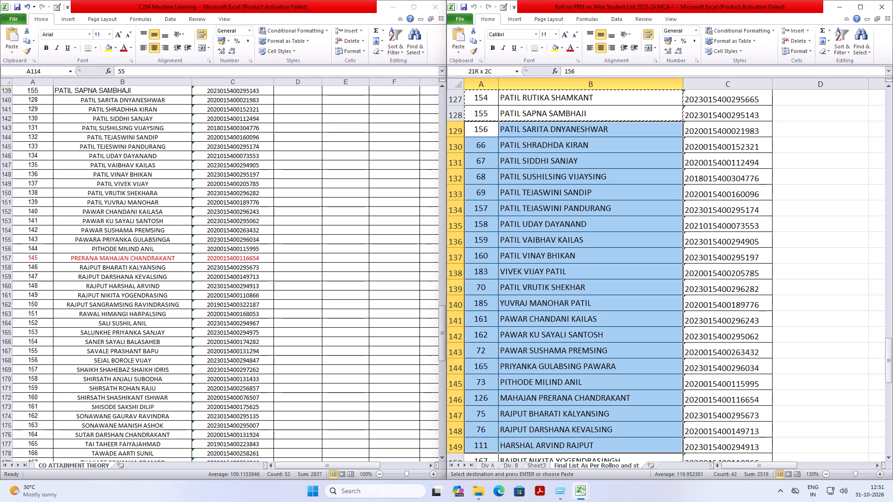
# Extend the Final List selection through row 152, checking the added roll numbers and names against C204 rows 161 to 163.
pyautogui.moveTo(566, 442); pyautogui.dragTo(566, 443)
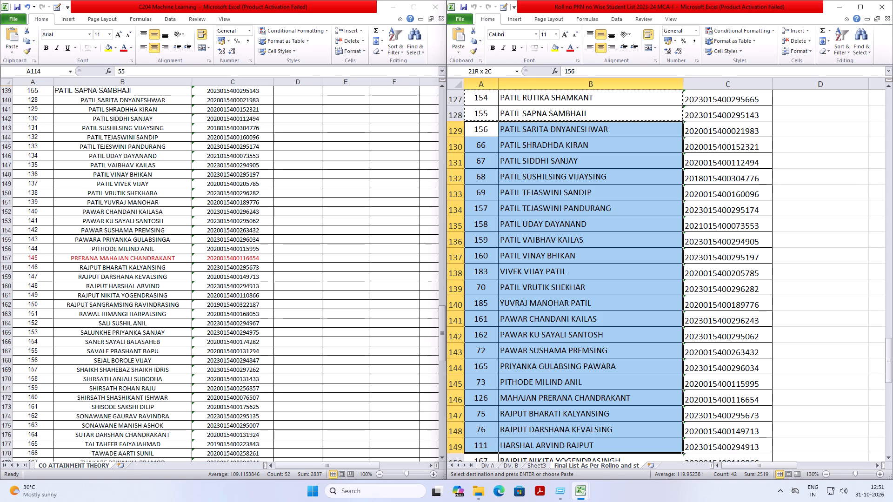
pyautogui.moveTo(566, 443); pyautogui.dragTo(564, 451)
pyautogui.moveTo(564, 451); pyautogui.dragTo(563, 451)
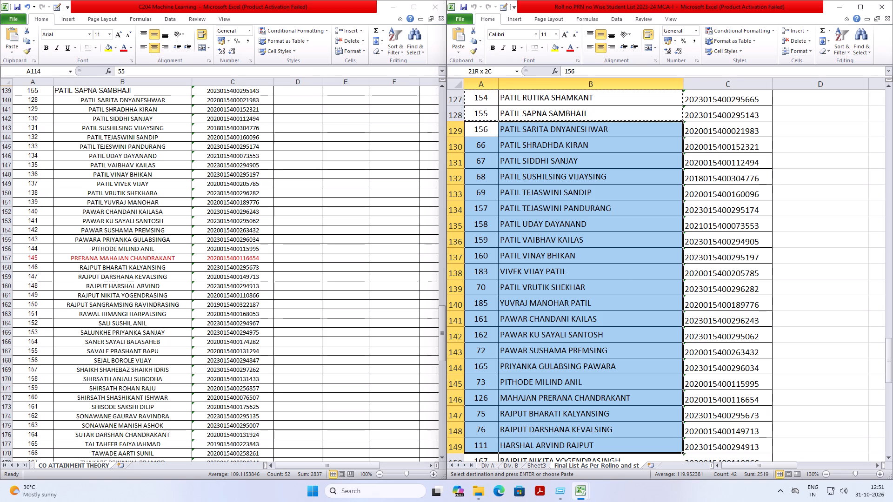
pyautogui.moveTo(563, 451); pyautogui.dragTo(563, 451)
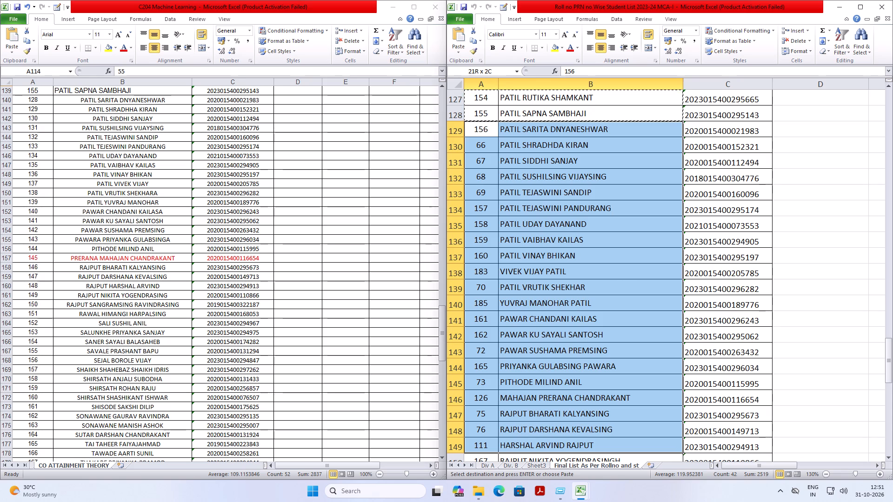
pyautogui.moveTo(563, 451); pyautogui.dragTo(563, 450)
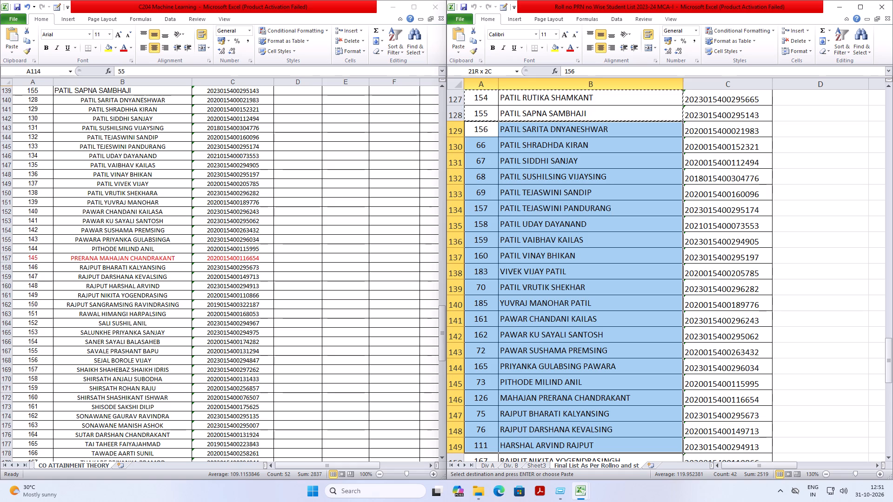
pyautogui.moveTo(563, 450); pyautogui.dragTo(561, 457)
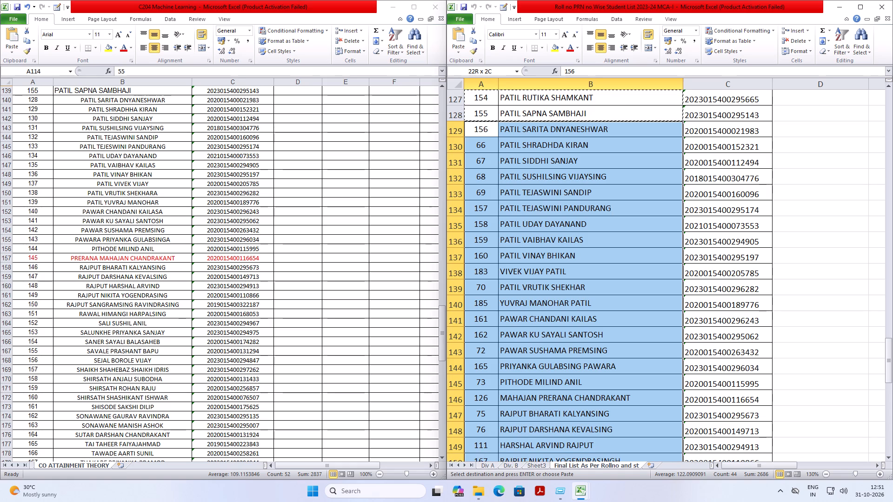
pyautogui.moveTo(561, 457); pyautogui.dragTo(561, 458)
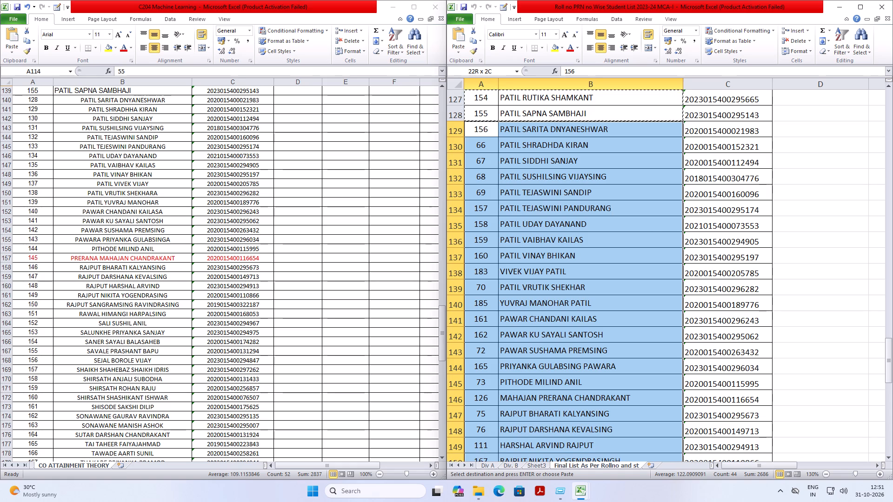
pyautogui.moveTo(561, 458); pyautogui.dragTo(569, 450)
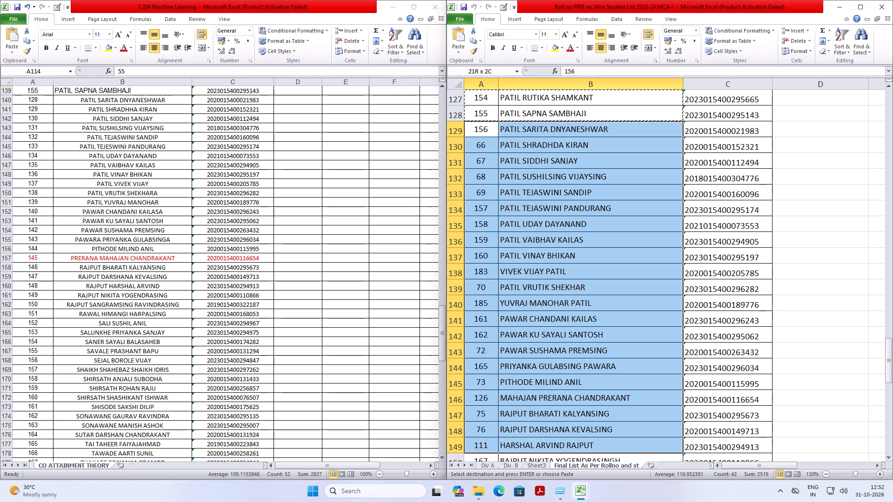
pyautogui.moveTo(569, 450); pyautogui.dragTo(570, 438)
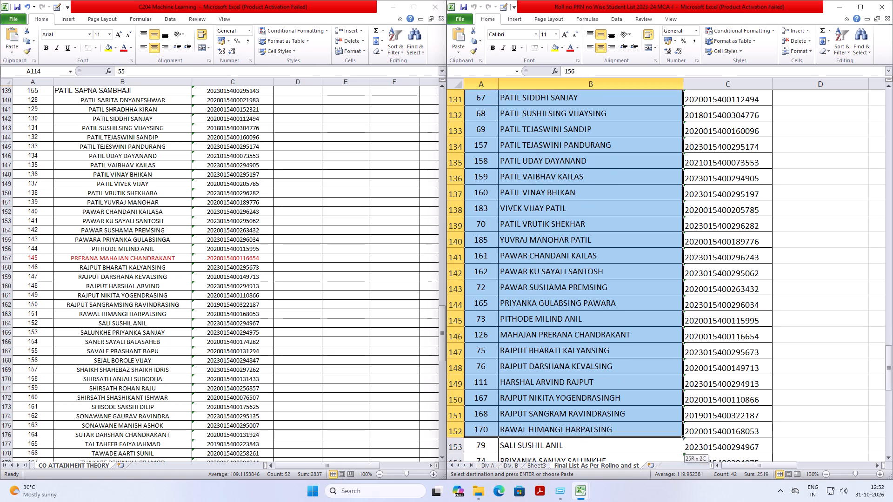
pyautogui.moveTo(570, 438); pyautogui.dragTo(571, 416)
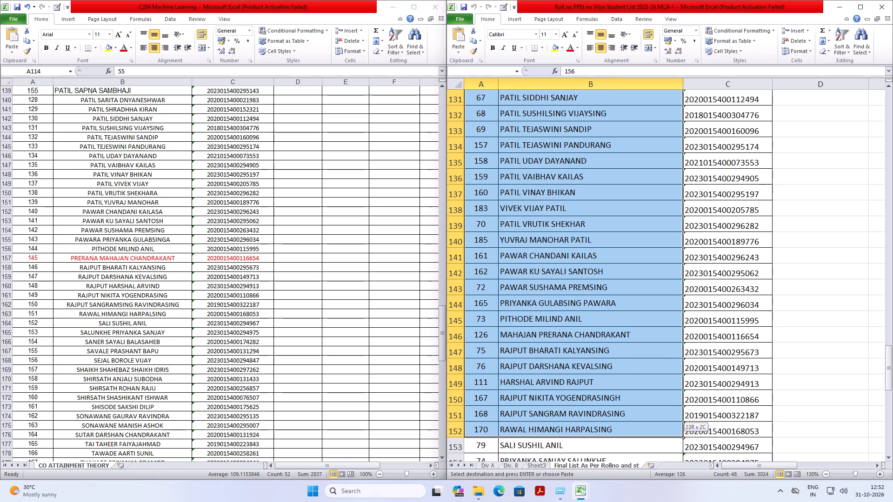
pyautogui.moveTo(571, 416); pyautogui.dragTo(573, 417)
pyautogui.moveTo(573, 417); pyautogui.dragTo(577, 415)
pyautogui.moveTo(577, 415); pyautogui.dragTo(578, 418)
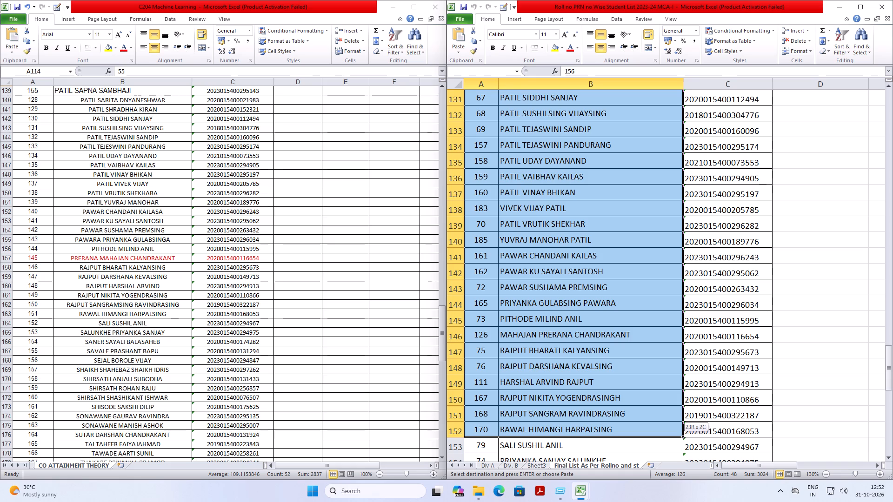
pyautogui.moveTo(578, 418); pyautogui.dragTo(585, 437)
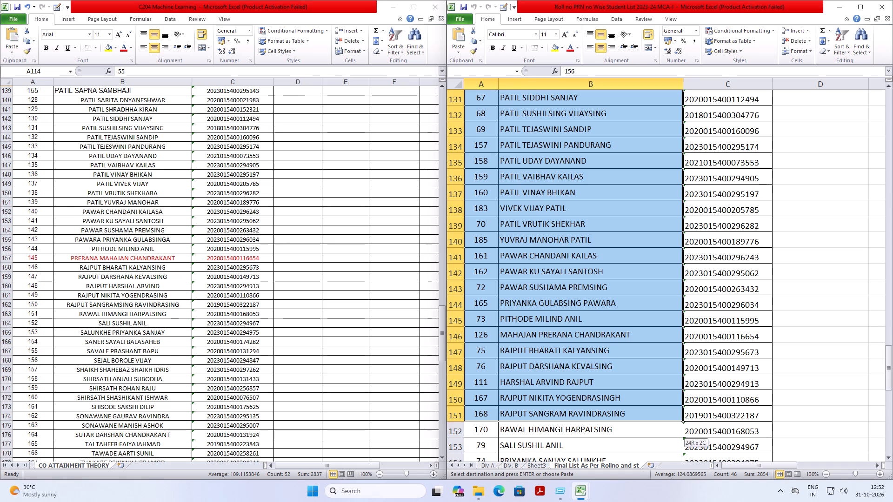
pyautogui.moveTo(585, 437); pyautogui.dragTo(586, 444)
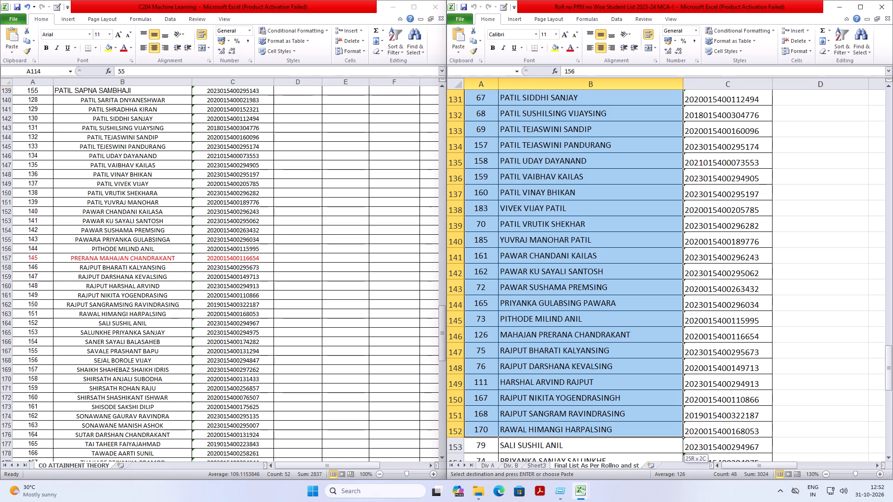
pyautogui.moveTo(586, 444); pyautogui.dragTo(589, 445)
# Extend the Final List selection of roll numbers and names through row 157, checking the added entries against C204 rows 164 to 168.
pyautogui.moveTo(589, 445); pyautogui.dragTo(590, 457)
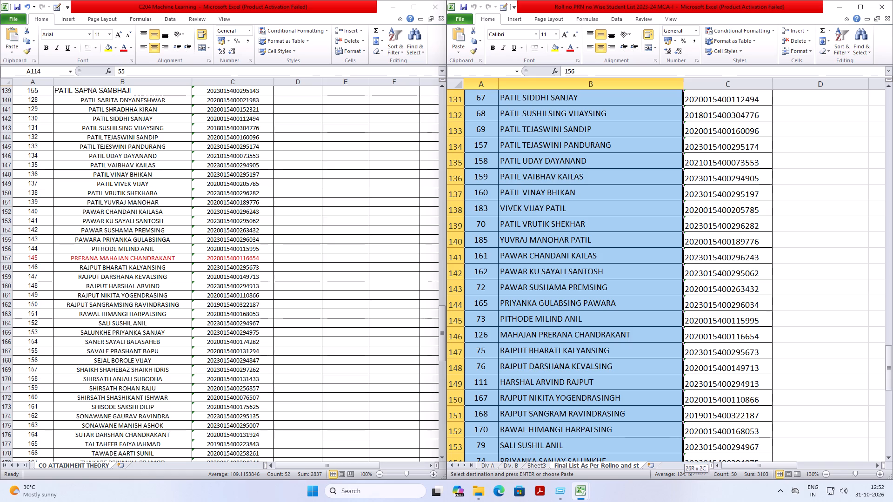
pyautogui.moveTo(590, 457); pyautogui.dragTo(586, 429)
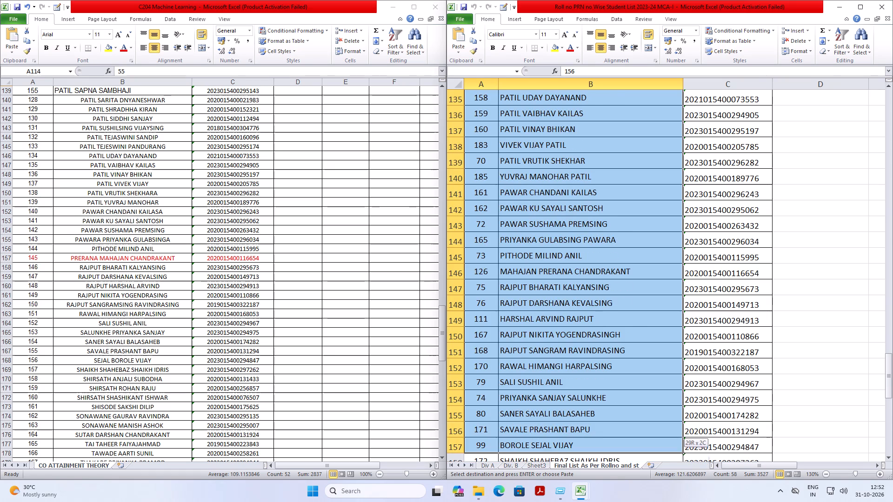
pyautogui.moveTo(586, 429); pyautogui.dragTo(597, 434)
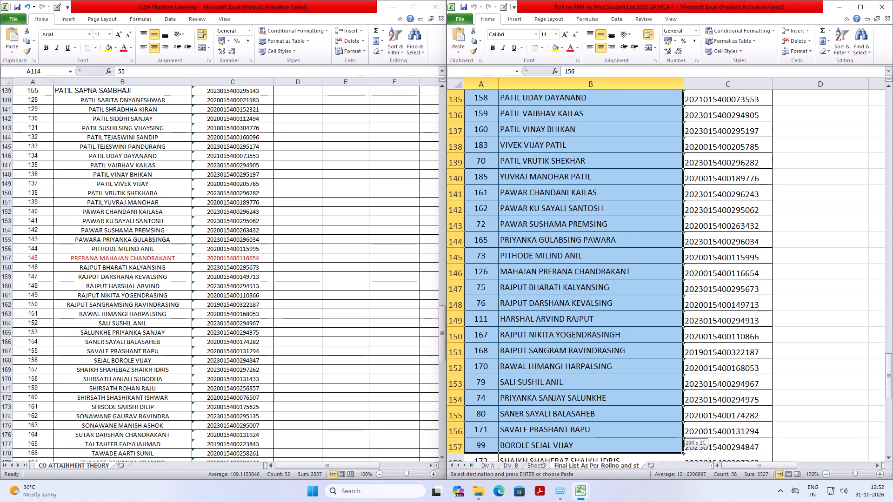
pyautogui.moveTo(597, 434); pyautogui.dragTo(600, 441)
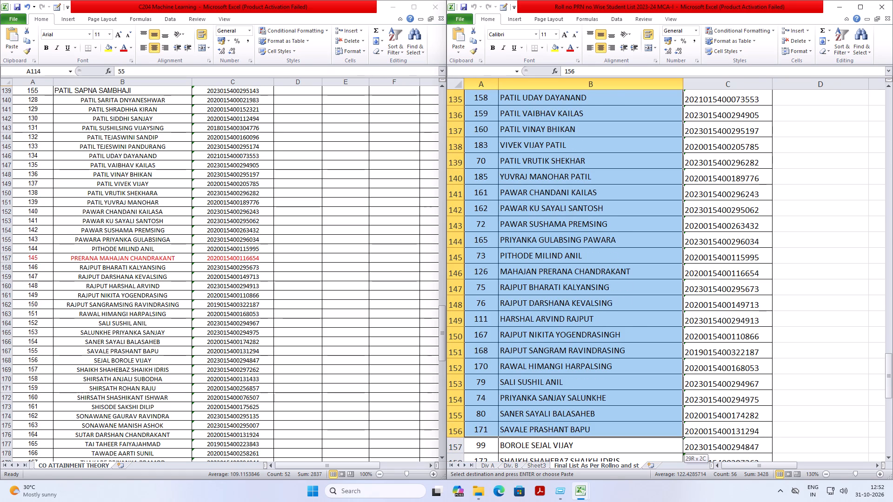
pyautogui.moveTo(600, 441); pyautogui.dragTo(601, 441)
pyautogui.moveTo(601, 441); pyautogui.dragTo(609, 439)
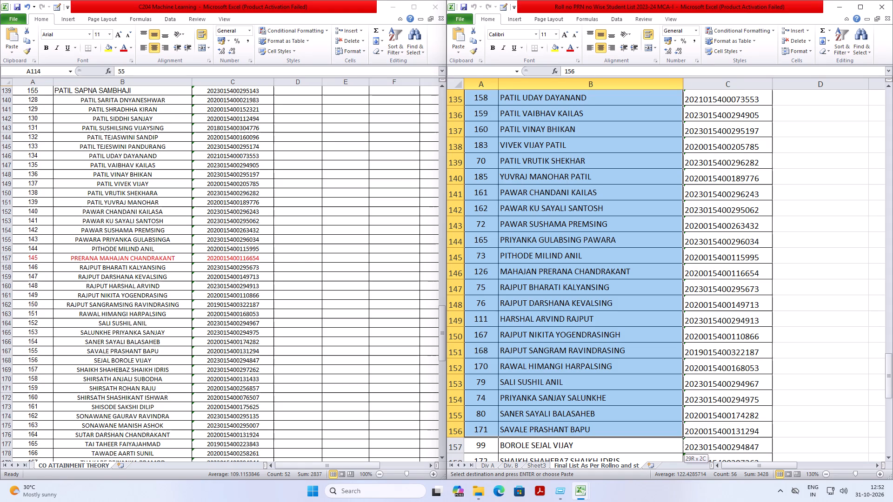
pyautogui.moveTo(609, 439); pyautogui.dragTo(608, 438)
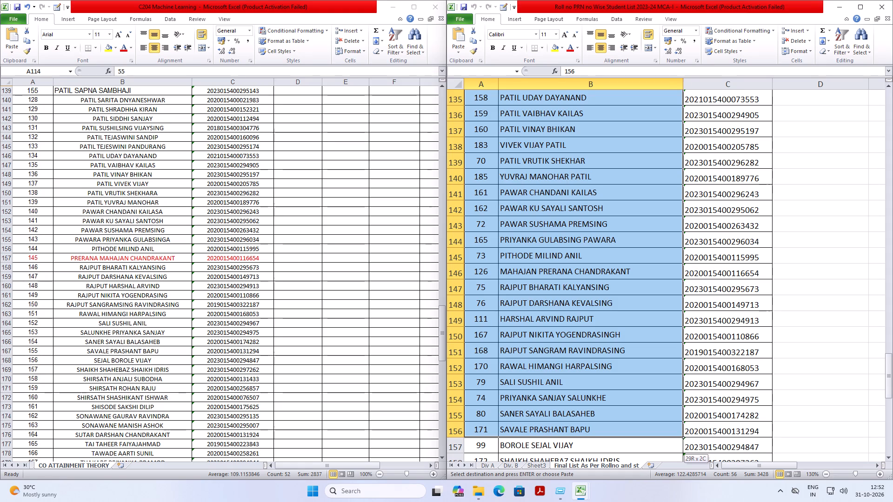
pyautogui.moveTo(608, 438); pyautogui.dragTo(606, 449)
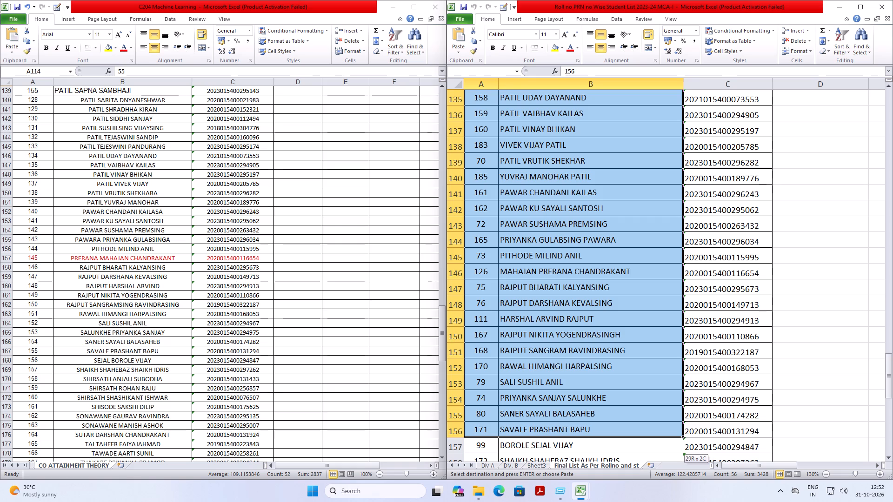
pyautogui.moveTo(606, 449); pyautogui.dragTo(606, 456)
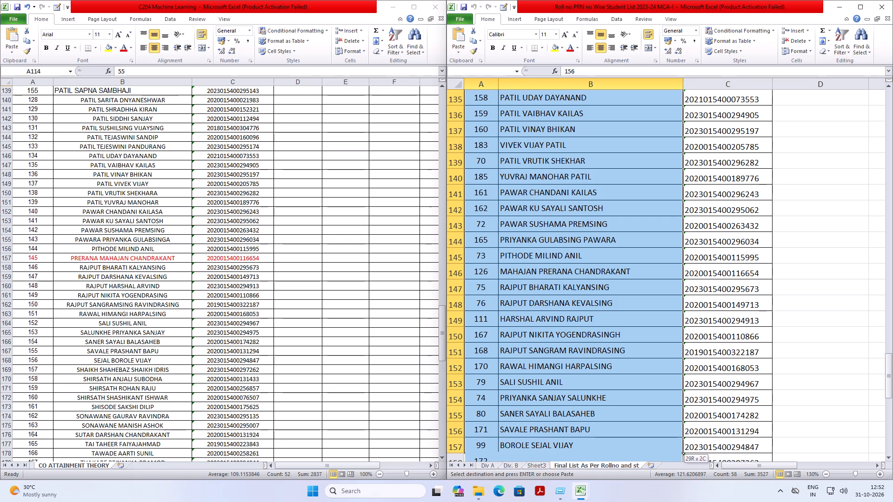
# Extend the Final List selection through row 161, checking the added roll numbers and names against C204 rows 169 to 172.
pyautogui.moveTo(606, 456); pyautogui.dragTo(597, 443)
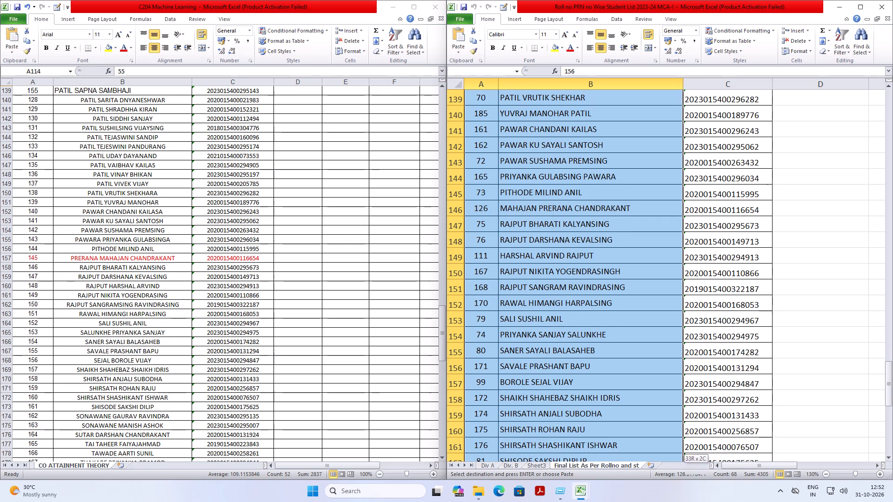
pyautogui.moveTo(597, 443); pyautogui.dragTo(587, 394)
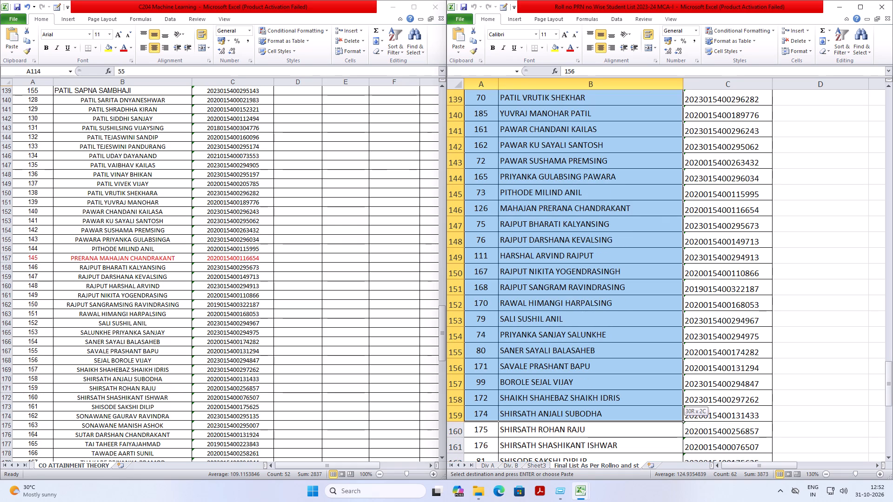
pyautogui.moveTo(587, 394); pyautogui.dragTo(586, 394)
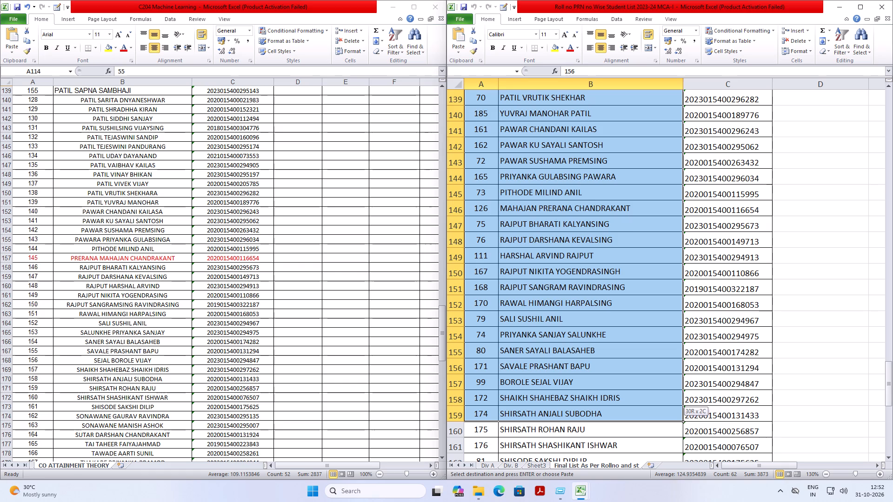
pyautogui.moveTo(586, 394); pyautogui.dragTo(593, 424)
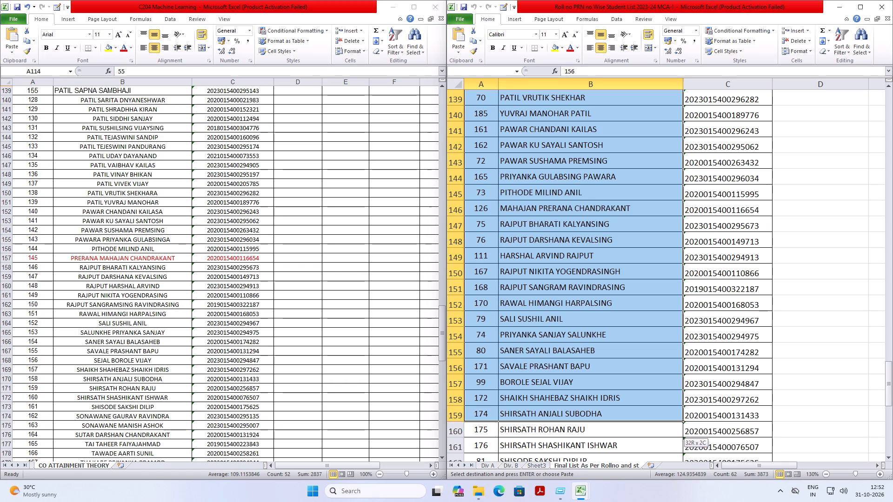
pyautogui.moveTo(593, 424); pyautogui.dragTo(593, 426)
pyautogui.moveTo(593, 426); pyautogui.dragTo(596, 453)
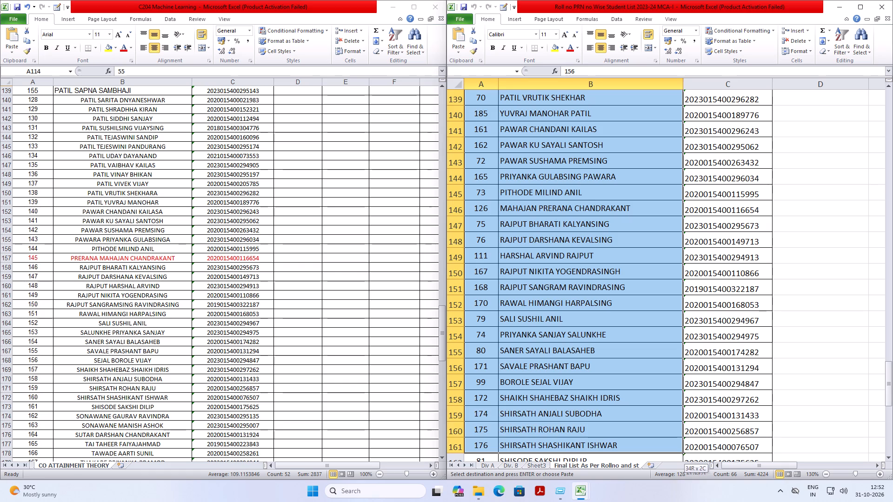
pyautogui.moveTo(596, 453); pyautogui.dragTo(597, 461)
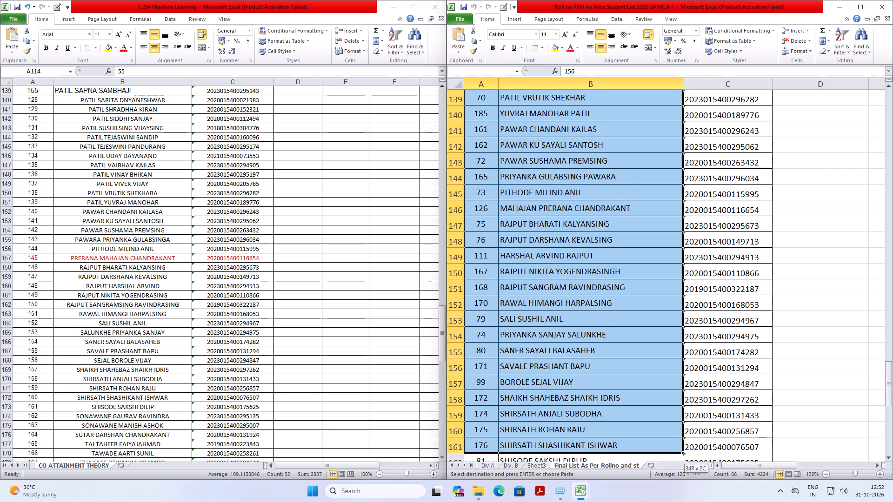
# Extend the Final List selection through row 165, checking the added roll numbers and names against C204 rows 173 to 176.
pyautogui.moveTo(597, 461); pyautogui.dragTo(587, 418)
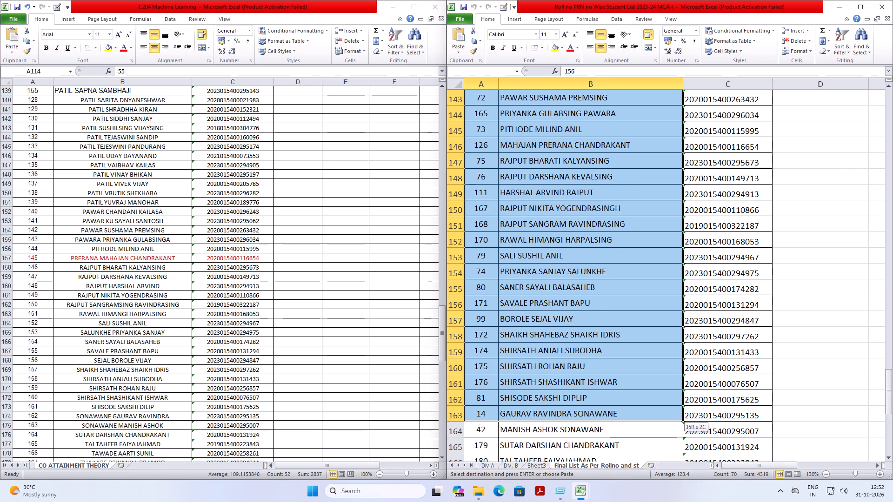
pyautogui.moveTo(587, 418); pyautogui.dragTo(589, 419)
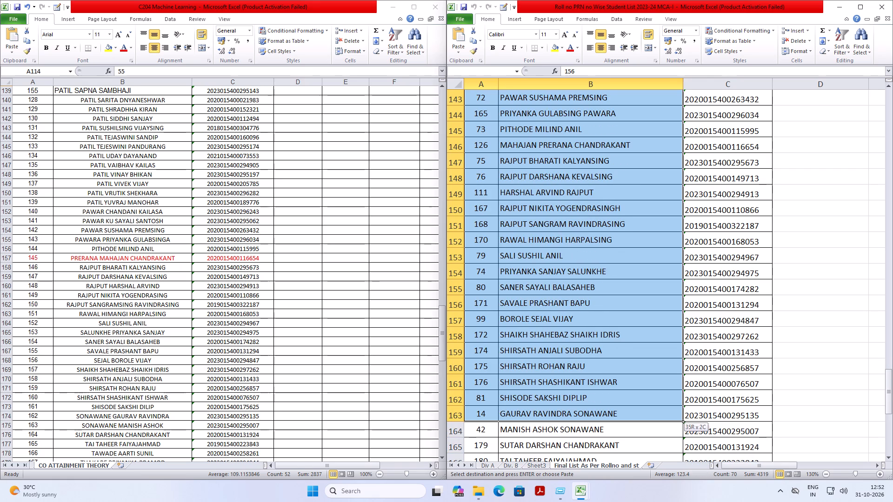
pyautogui.moveTo(589, 419); pyautogui.dragTo(593, 428)
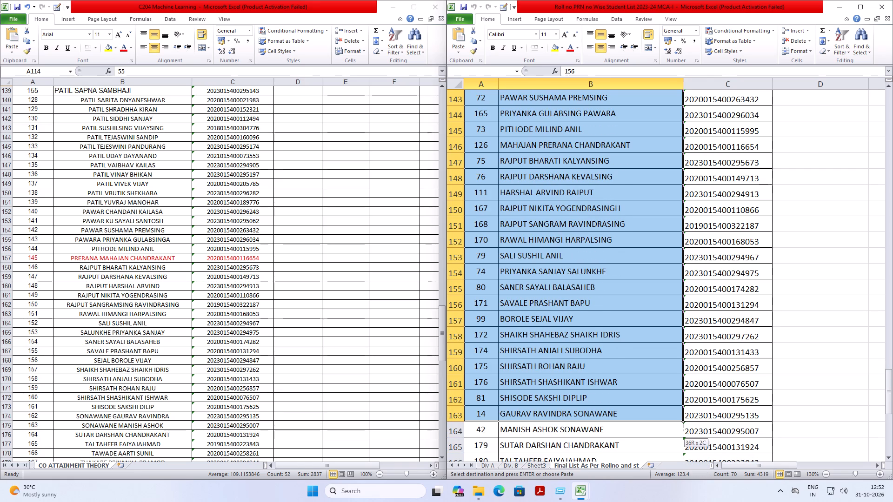
pyautogui.moveTo(593, 428); pyautogui.dragTo(599, 446)
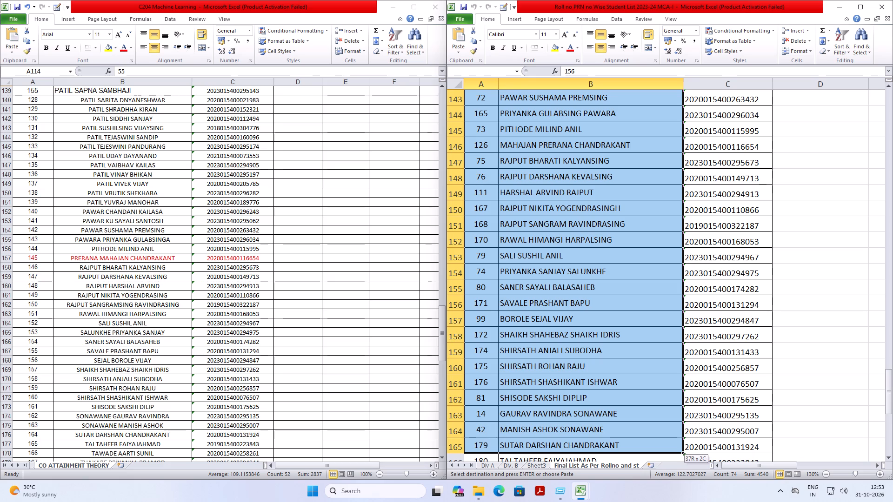
pyautogui.moveTo(599, 446); pyautogui.dragTo(603, 460)
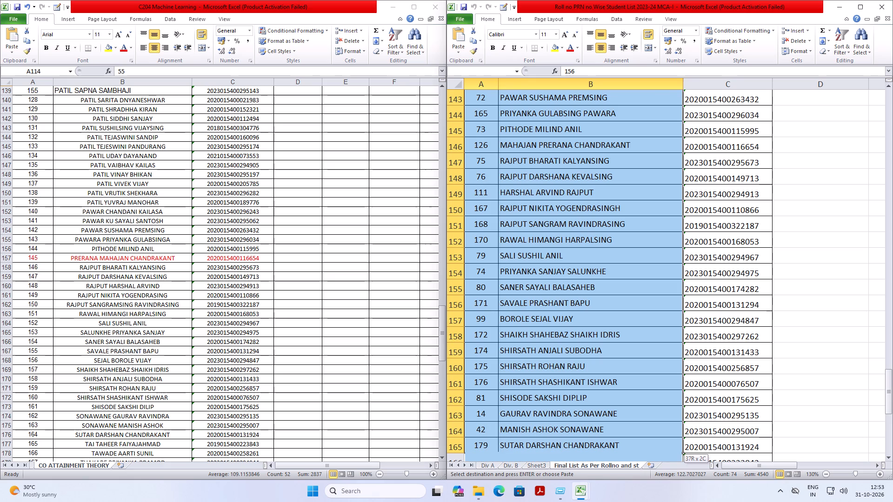
pyautogui.moveTo(603, 460); pyautogui.dragTo(606, 459)
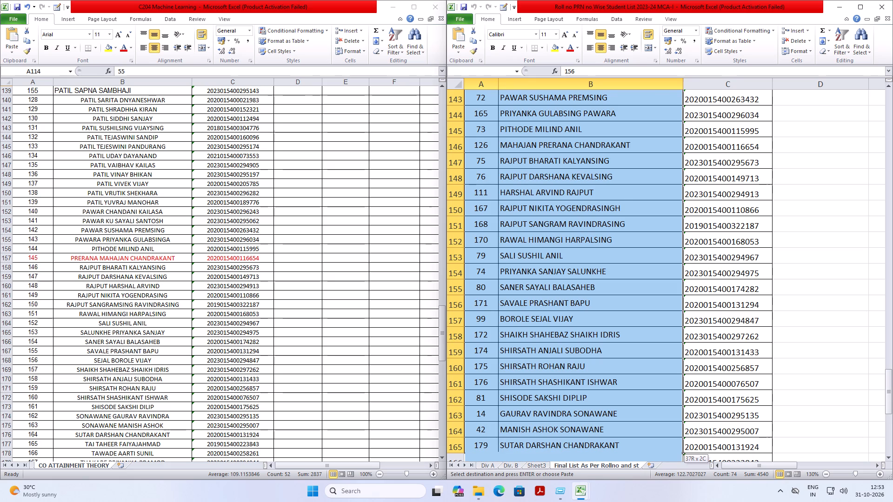
# Check the following entries against C204 rows 177 to 179, end the Final List selection at row 166, and copy A129:B166.
pyautogui.moveTo(606, 459); pyautogui.dragTo(575, 394)
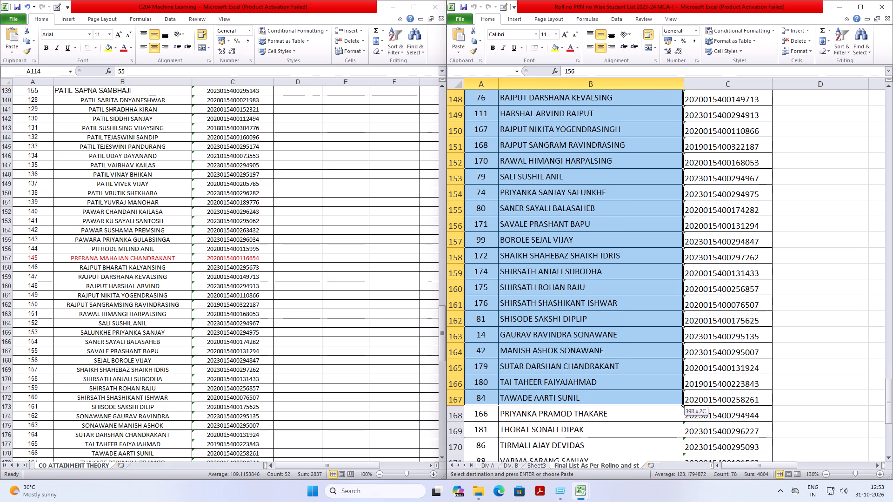
pyautogui.moveTo(575, 394); pyautogui.dragTo(576, 387)
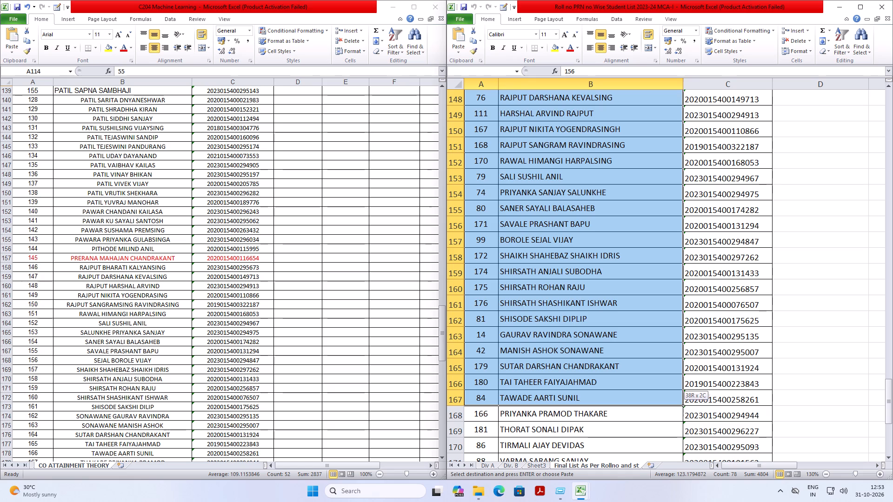
pyautogui.moveTo(576, 387); pyautogui.dragTo(588, 413)
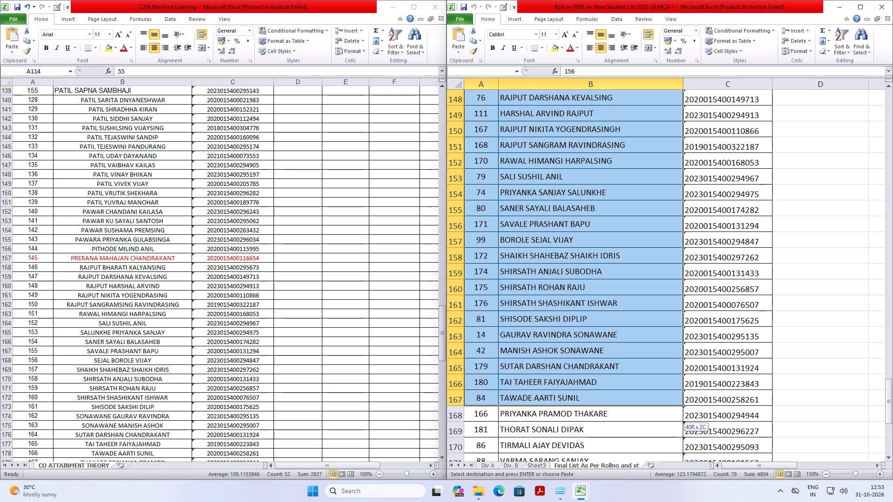
pyautogui.moveTo(588, 413); pyautogui.dragTo(588, 414)
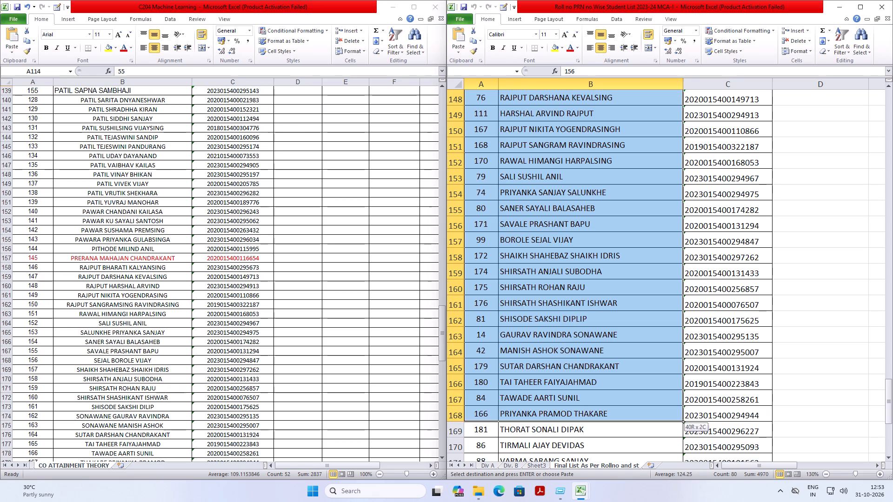
pyautogui.moveTo(588, 414); pyautogui.dragTo(589, 386)
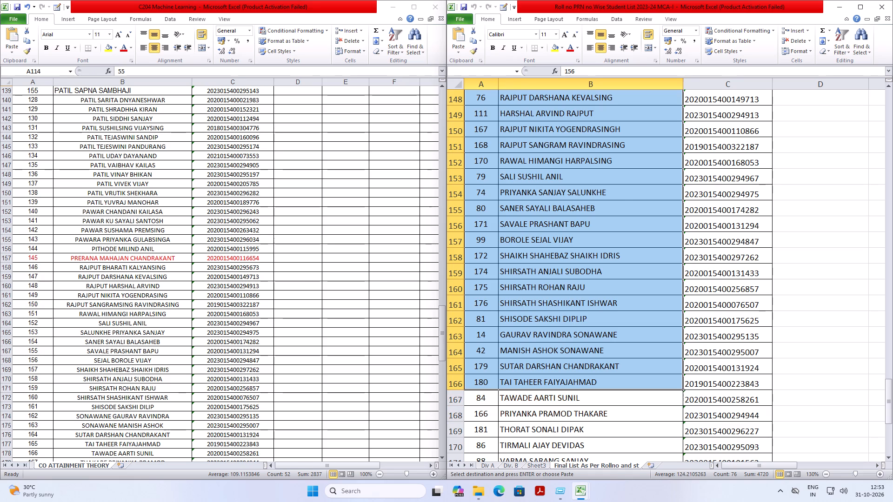
pyautogui.scroll(5, 604, 395)
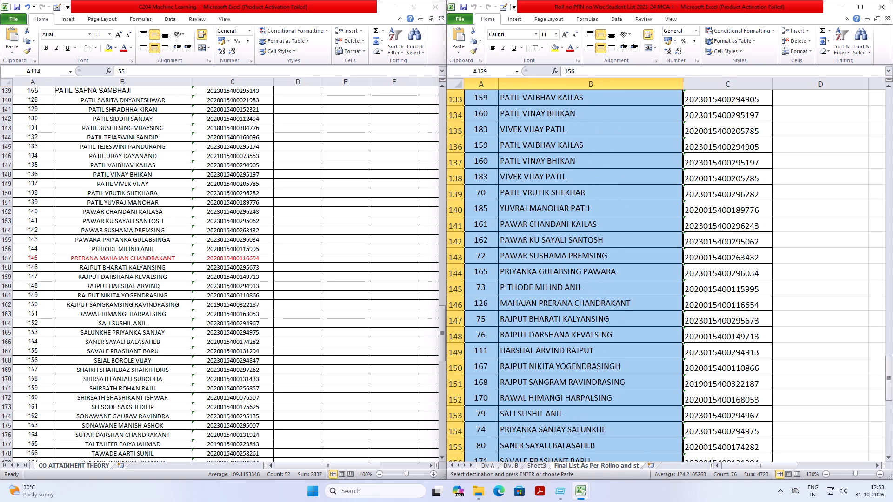
pyautogui.hotkey('ctrl', 'c')
# Paste the copied roll numbers and names into the C204 student list starting at cell A140.
pyautogui.scroll(5, 604, 395)
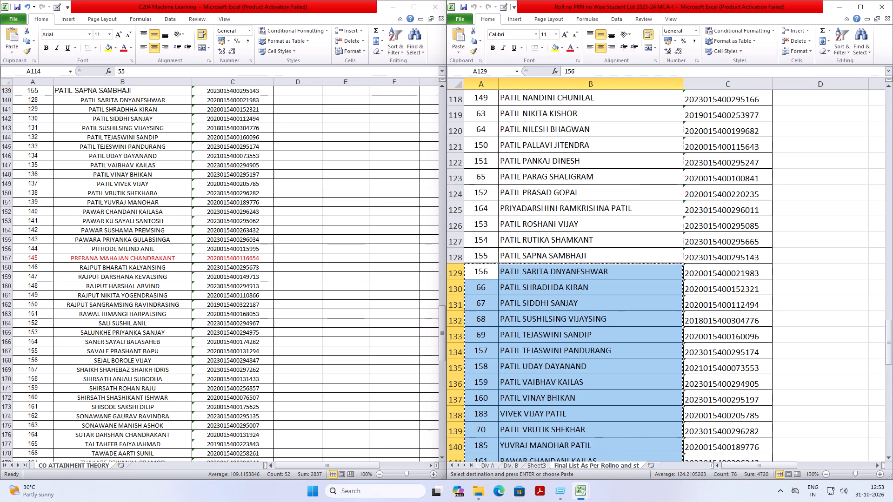
pyautogui.scroll(-1, 604, 395)
pyautogui.scroll(2, 60, 231)
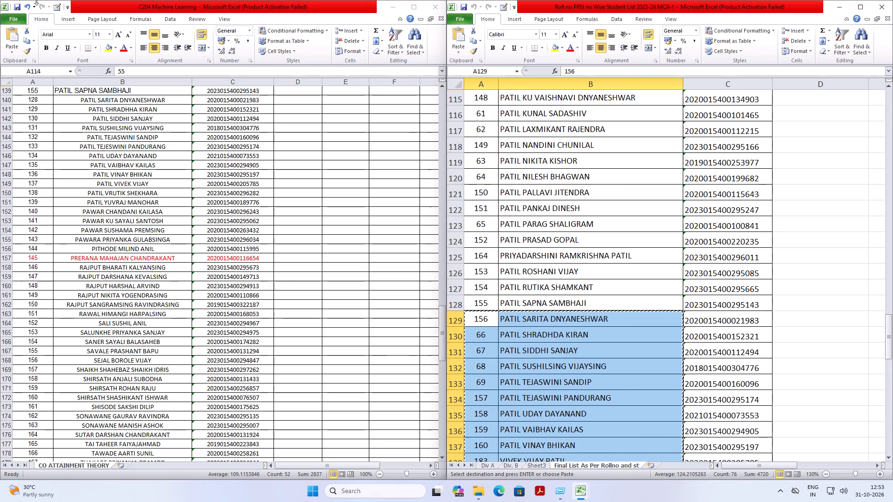
pyautogui.click(42, 95)
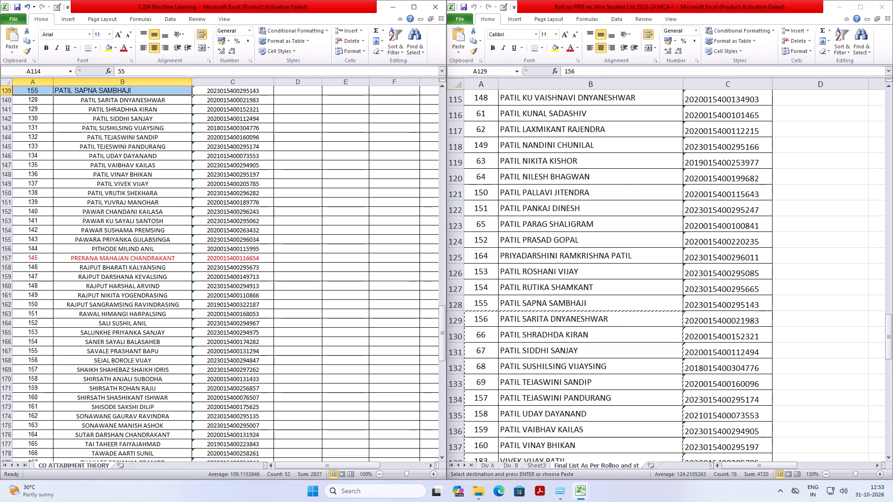
pyautogui.click(43, 100)
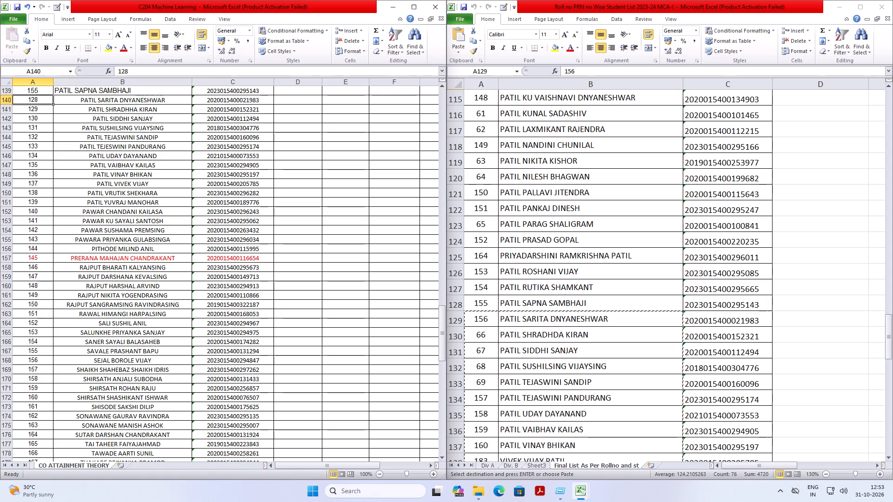
pyautogui.hotkey('ctrl', 'v')
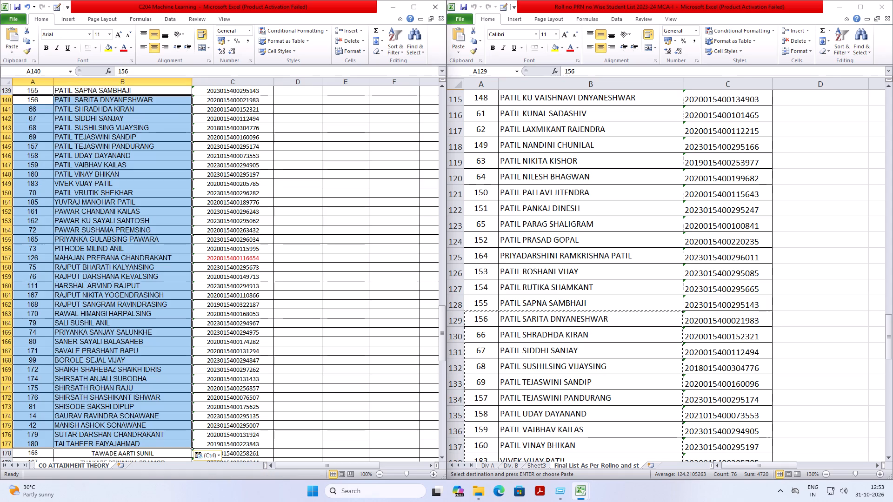
# Compare the remaining C204 students from row 178 onward with the remaining Final List entries from row 167 onward.
pyautogui.scroll(-4, 77, 348)
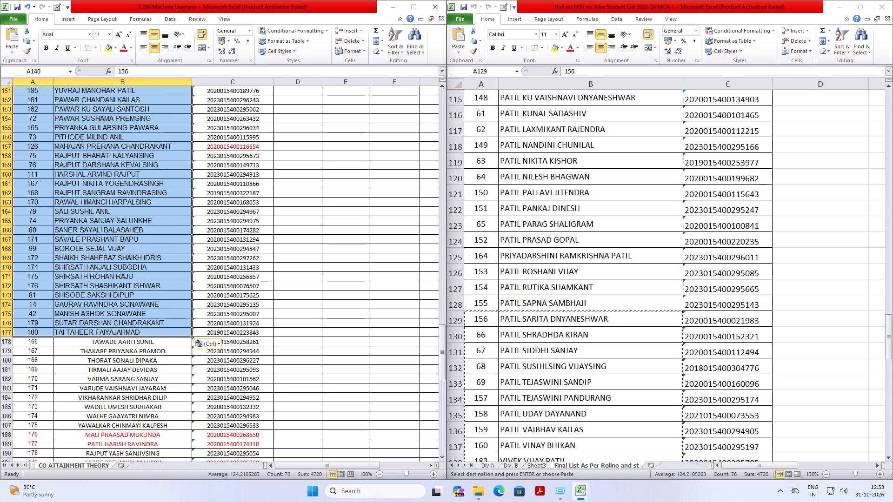
pyautogui.scroll(-4, 103, 360)
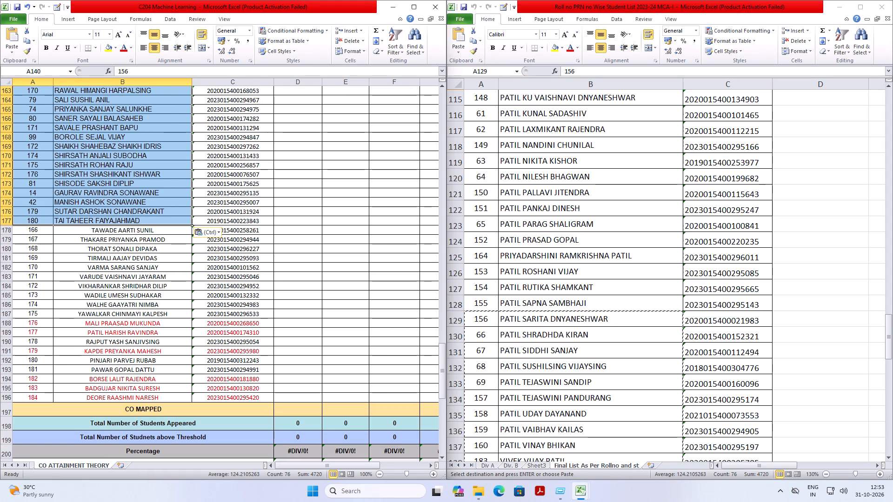
pyautogui.scroll(-6, 566, 252)
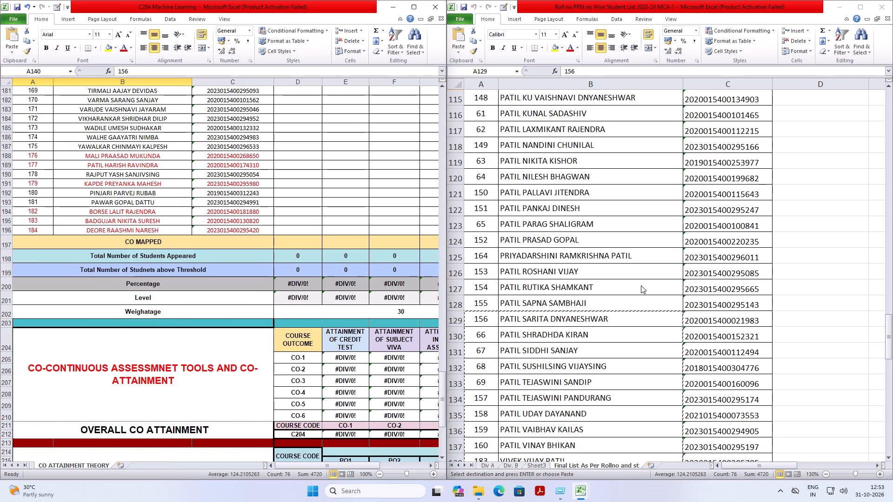
pyautogui.click(646, 327)
pyautogui.scroll(-19, 646, 327)
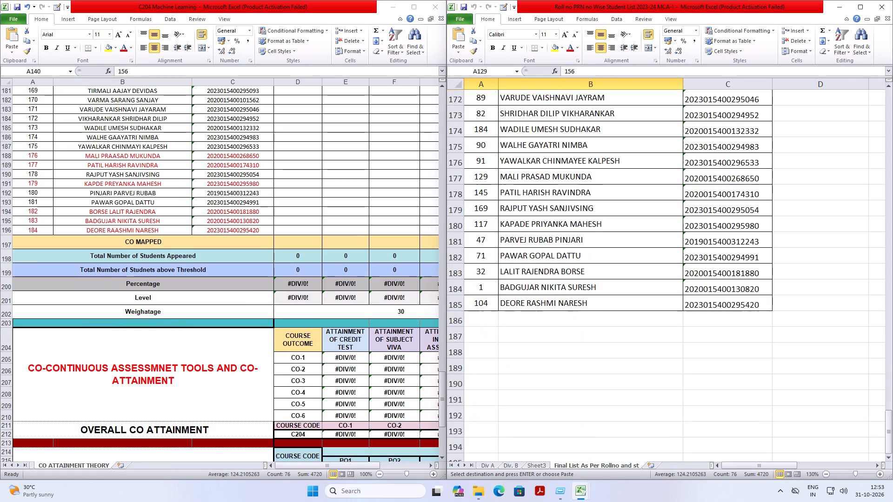
pyautogui.scroll(3, 646, 327)
pyautogui.scroll(1, 123, 171)
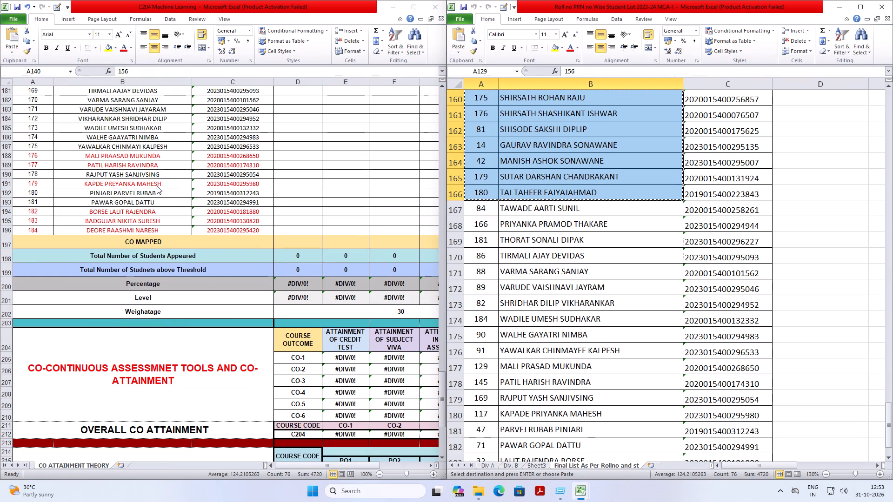
pyautogui.click(157, 186)
pyautogui.scroll(3, 157, 186)
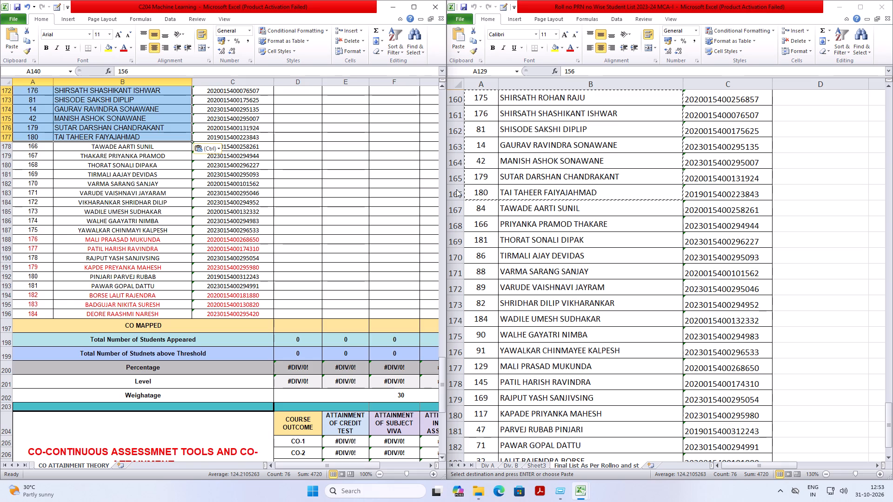
# Select the Final List roll numbers and names from A167 through row 176, checking them against C204 rows 178 to 187.
pyautogui.click(490, 207)
pyautogui.moveTo(490, 207); pyautogui.dragTo(518, 210)
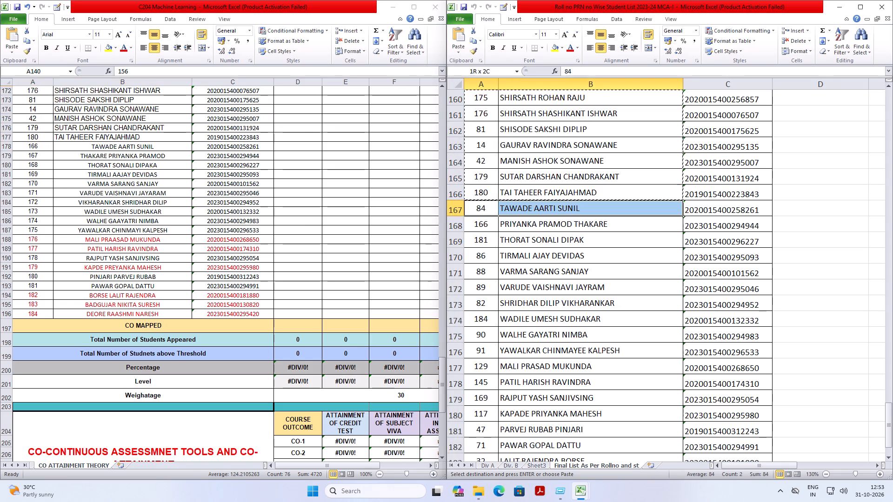
pyautogui.moveTo(518, 210); pyautogui.dragTo(528, 229)
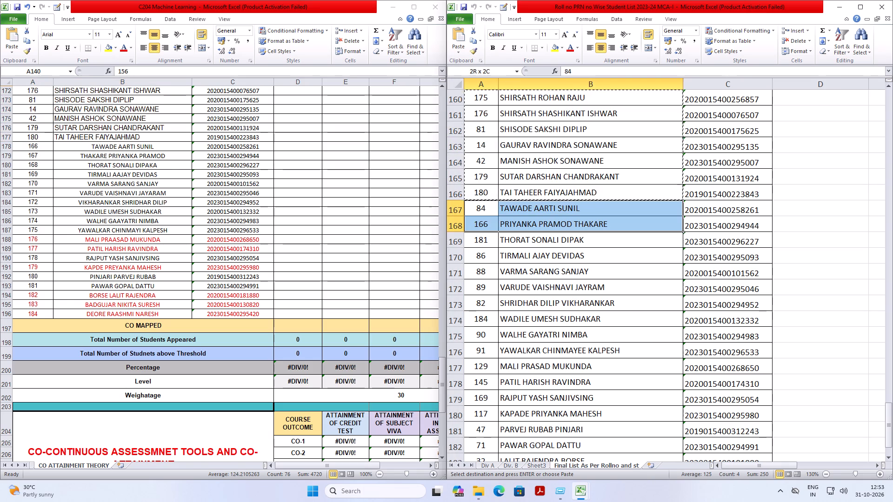
pyautogui.moveTo(528, 229); pyautogui.dragTo(534, 260)
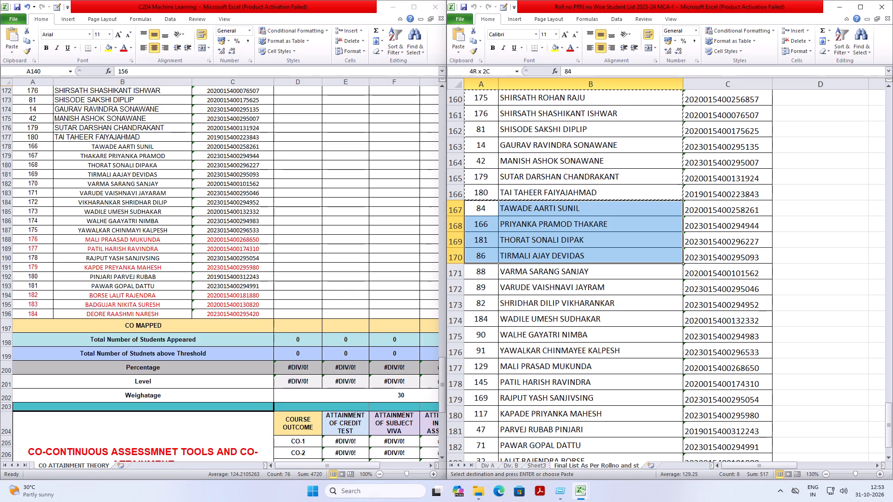
pyautogui.moveTo(534, 260); pyautogui.dragTo(538, 272)
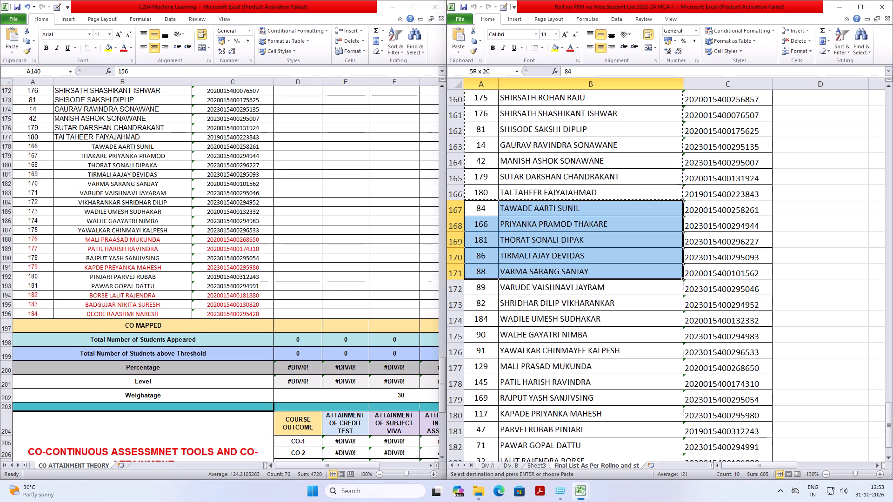
pyautogui.moveTo(538, 272); pyautogui.dragTo(549, 304)
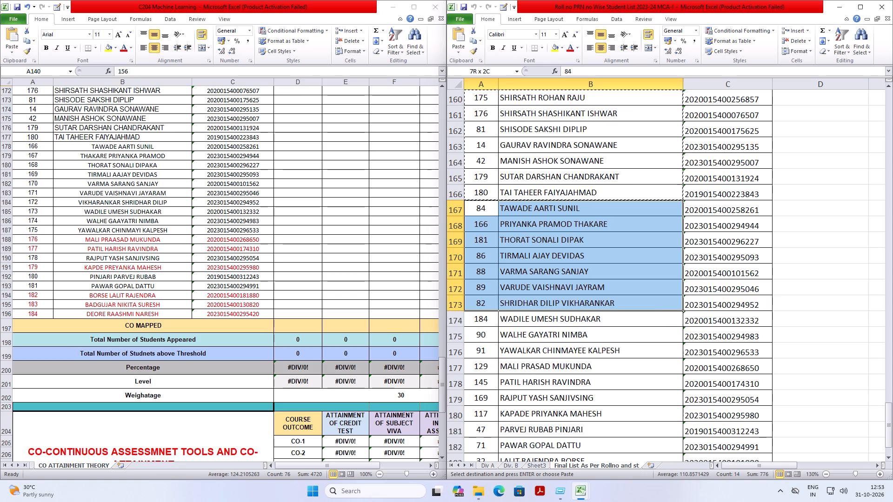
pyautogui.moveTo(549, 304); pyautogui.dragTo(554, 317)
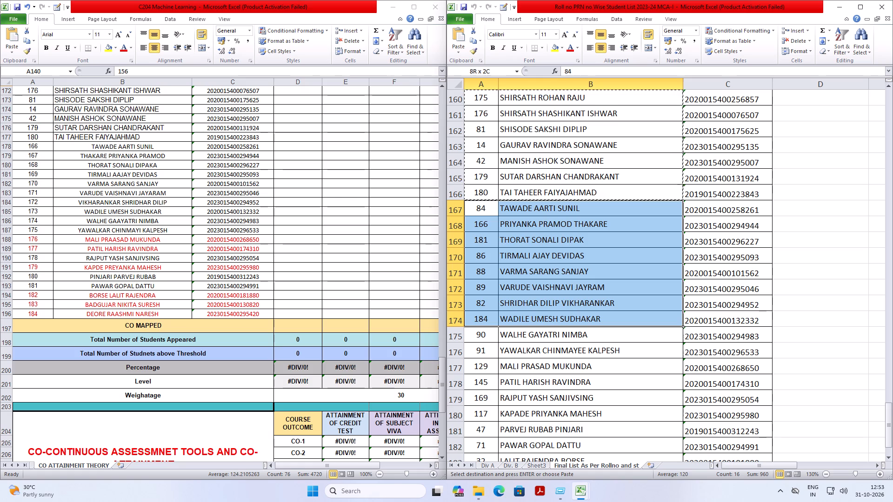
pyautogui.moveTo(554, 317); pyautogui.dragTo(560, 339)
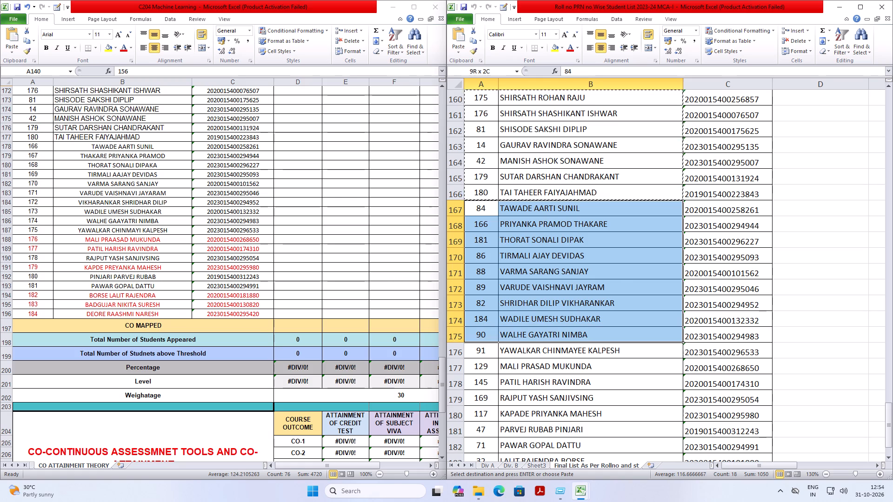
pyautogui.moveTo(560, 339); pyautogui.dragTo(593, 353)
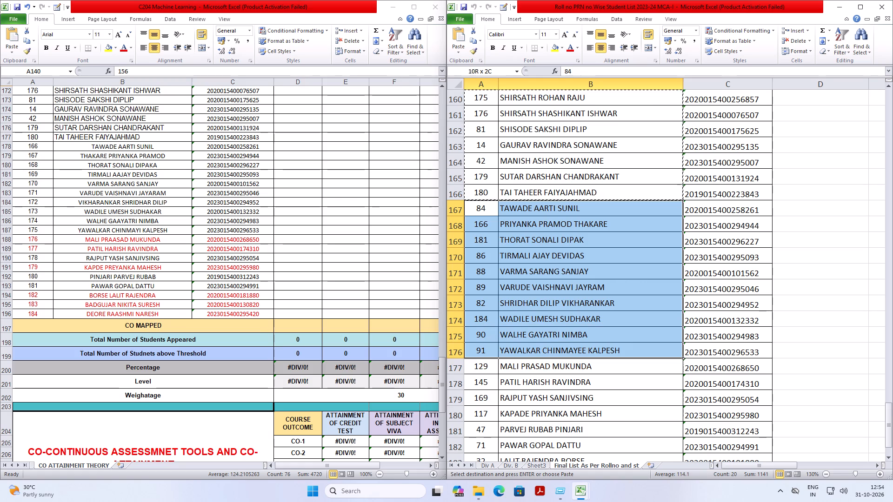
# Extend the Final List selection through row 185, checking the added entries against C204 rows 188 to 196, and copy A167:B185.
pyautogui.moveTo(593, 353); pyautogui.dragTo(596, 358)
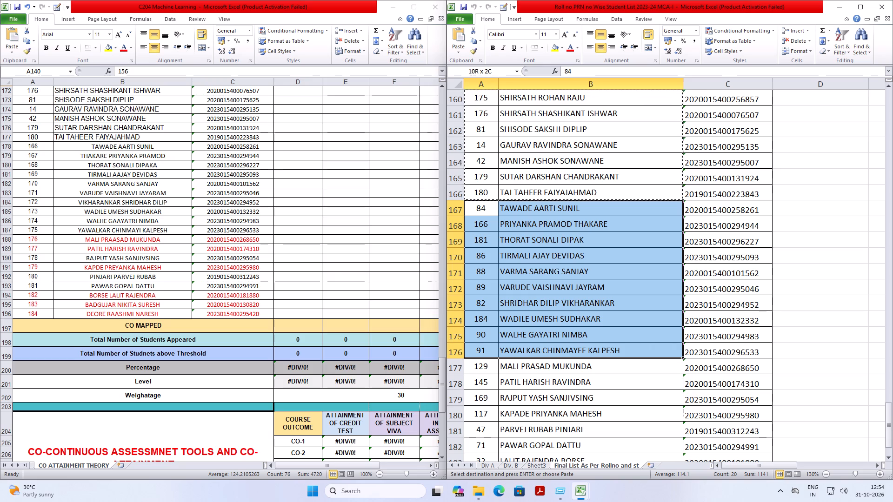
pyautogui.moveTo(596, 358); pyautogui.dragTo(600, 386)
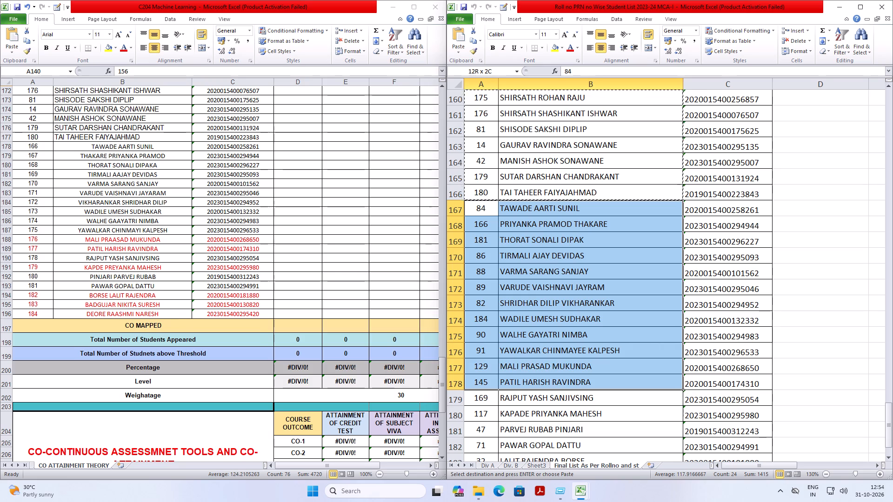
pyautogui.moveTo(600, 386); pyautogui.dragTo(607, 407)
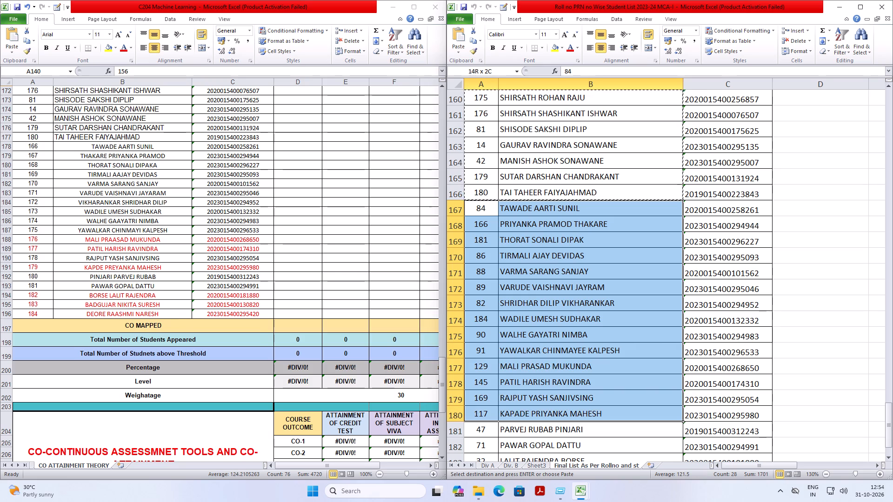
pyautogui.moveTo(607, 407); pyautogui.dragTo(613, 422)
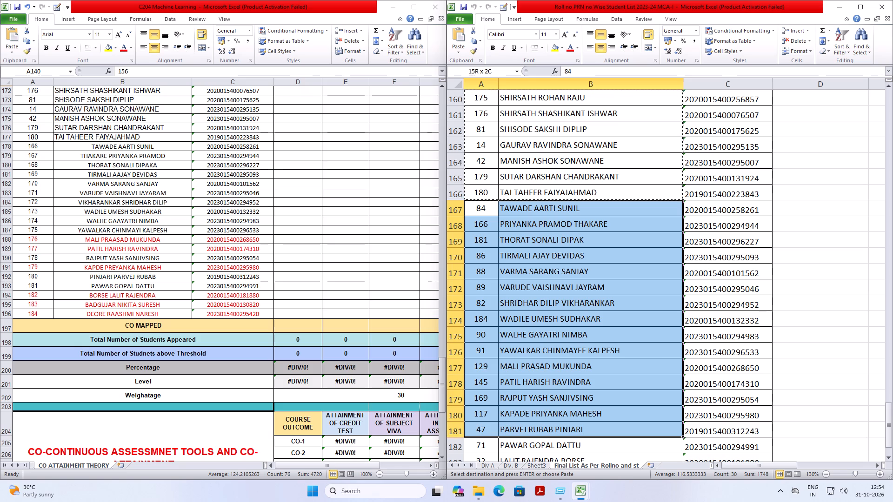
pyautogui.moveTo(613, 422); pyautogui.dragTo(622, 447)
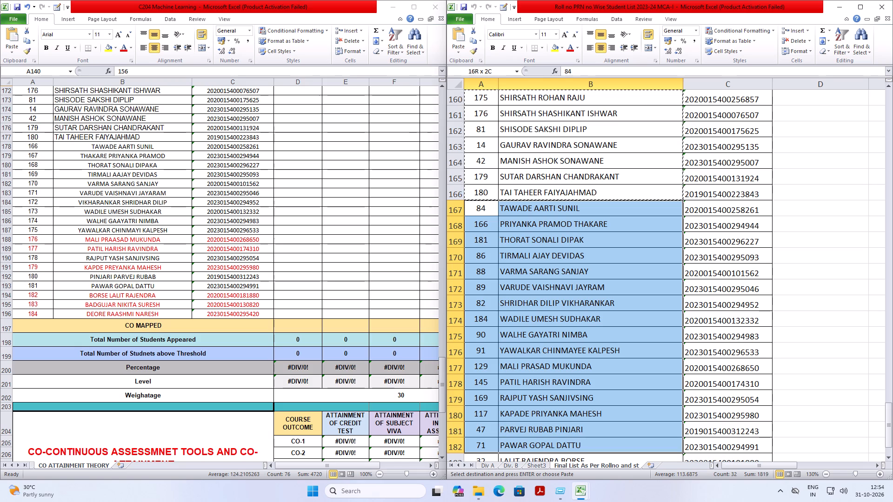
pyautogui.moveTo(622, 447); pyautogui.dragTo(626, 460)
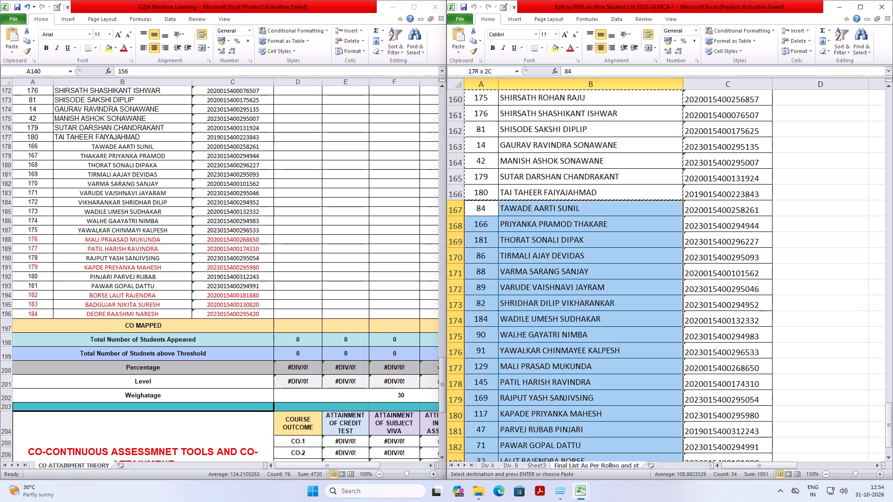
pyautogui.moveTo(626, 460); pyautogui.dragTo(606, 392)
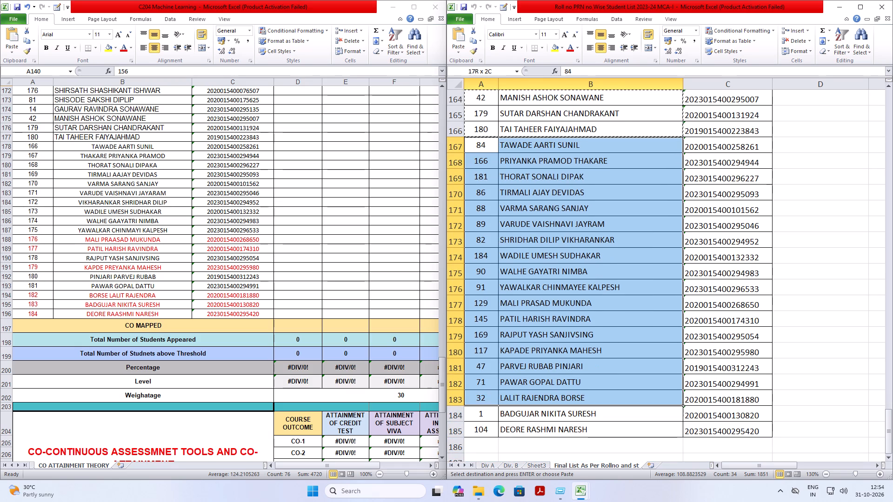
pyautogui.moveTo(606, 392); pyautogui.dragTo(607, 383)
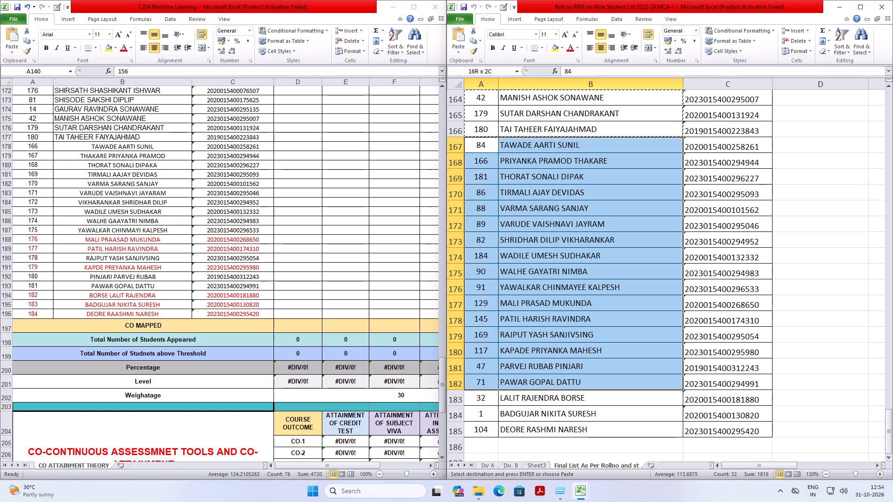
pyautogui.moveTo(607, 383); pyautogui.dragTo(616, 415)
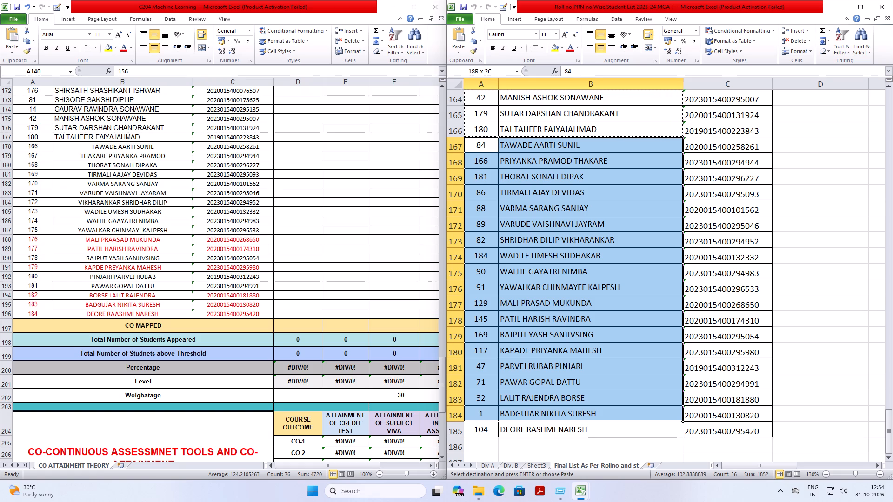
pyautogui.moveTo(616, 415); pyautogui.dragTo(617, 424)
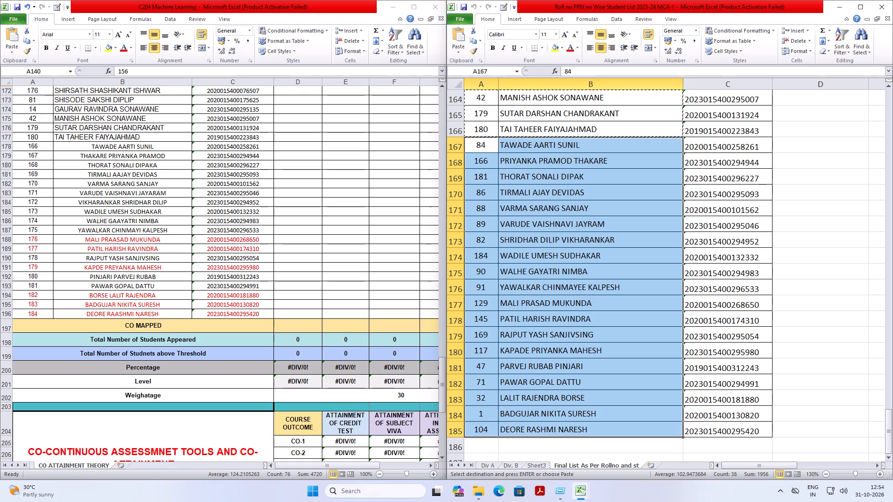
pyautogui.hotkey('ctrl', 'c')
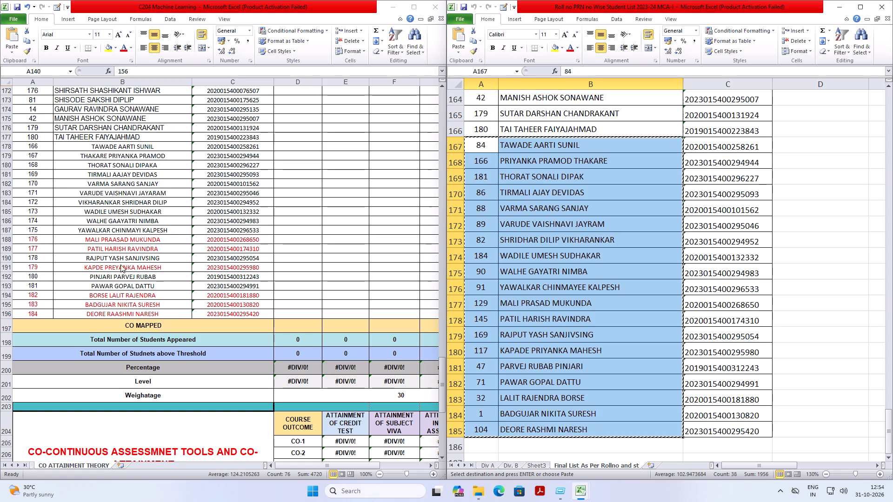
# Paste the copied roll numbers and names into the C204 student list starting at cell A178.
pyautogui.click(47, 143)
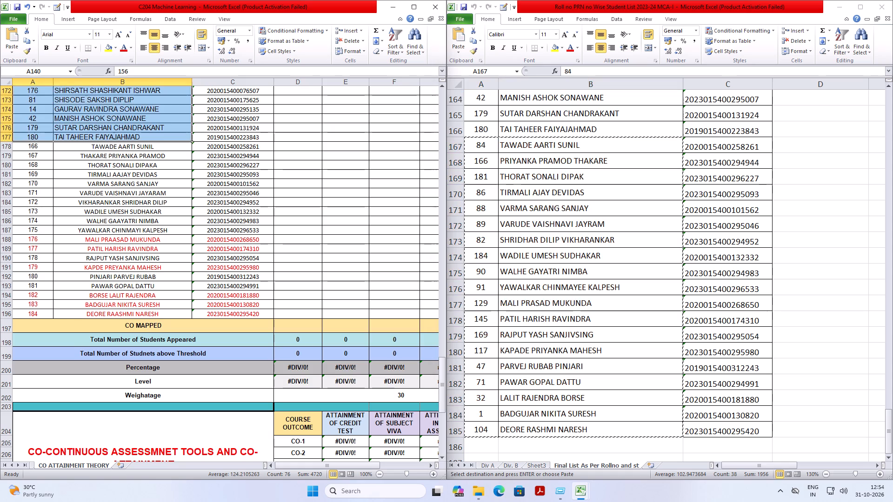
pyautogui.click(47, 143)
pyautogui.click(47, 148)
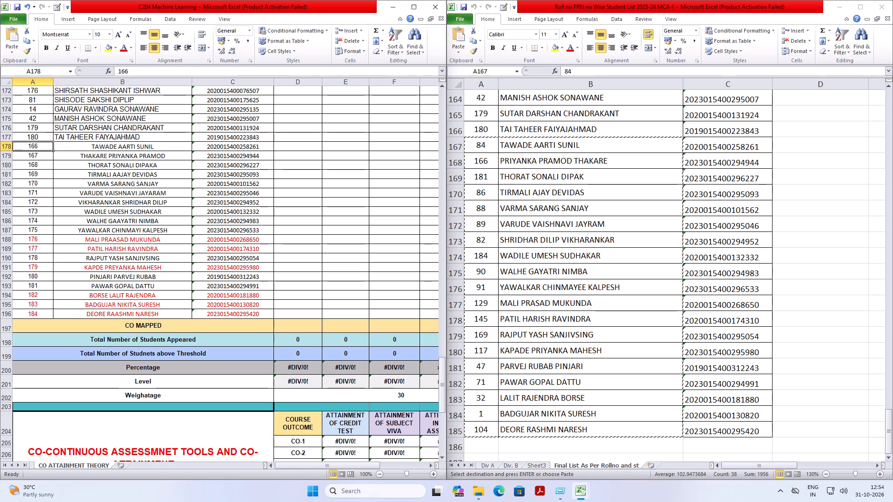
pyautogui.hotkey('ctrl', 'v')
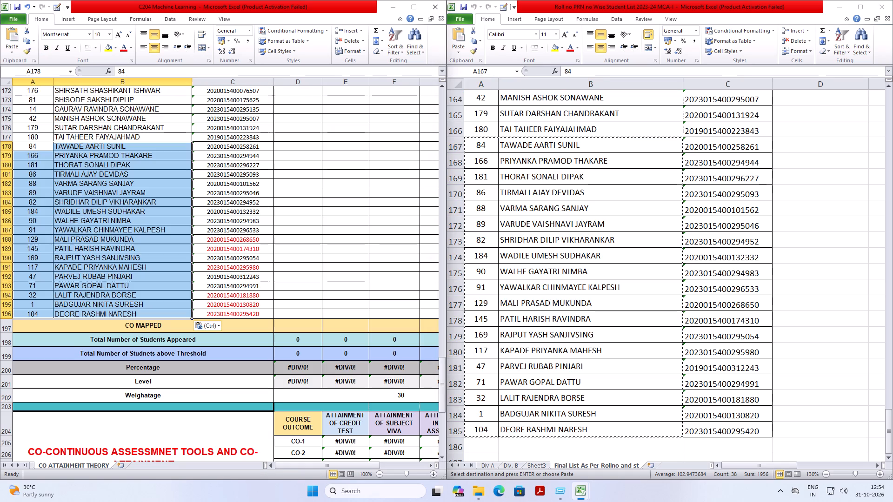
# Check the end of the C204 student list against the Final List, and save and close the C204 Machine Learning workbook.
pyautogui.scroll(5, 572, 209)
pyautogui.click(572, 209)
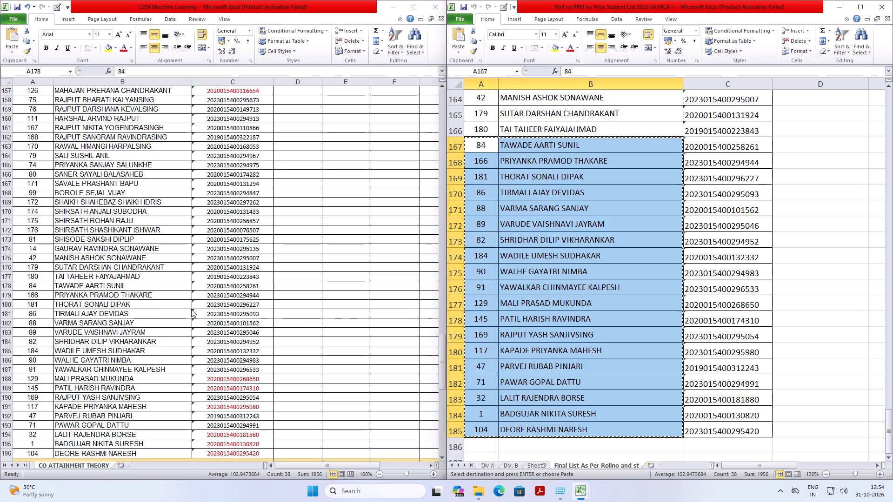
pyautogui.scroll(-2, 187, 306)
pyautogui.click(99, 332)
pyautogui.scroll(-1, 99, 332)
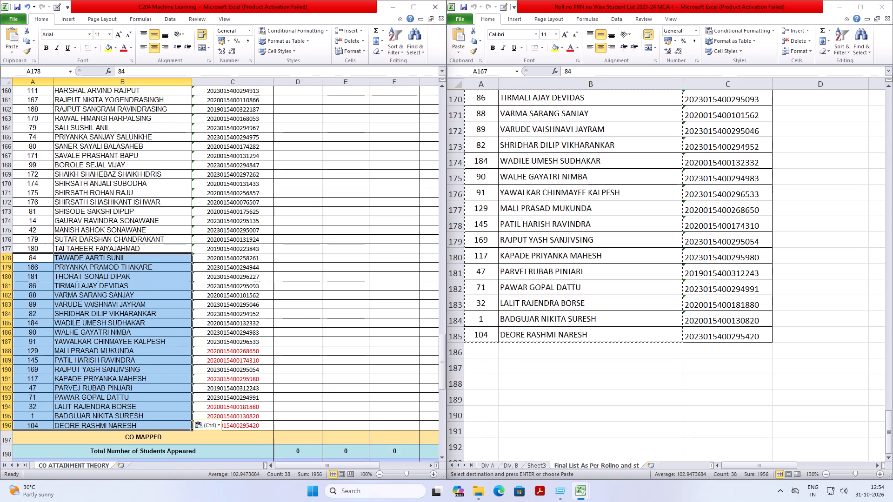
pyautogui.click(379, 271)
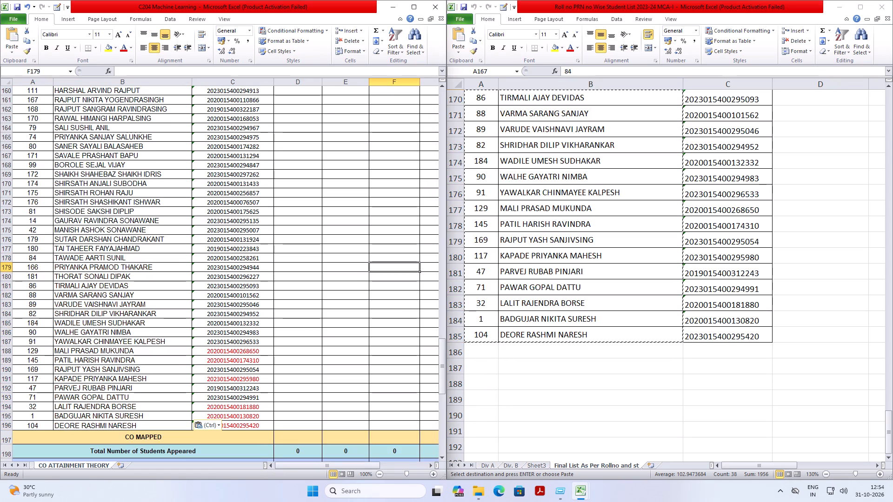
pyautogui.hotkey('ctrl', 's')
pyautogui.click(443, 10)
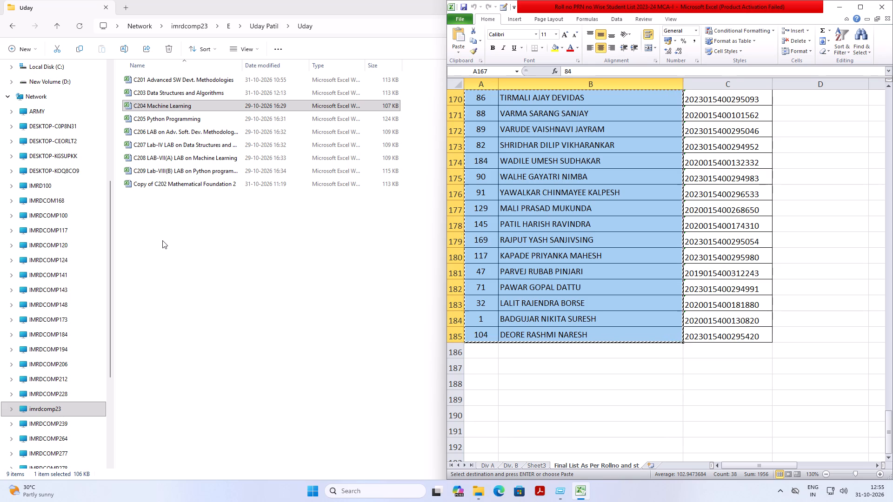
# Open the Copy of C202 Mathematical Foundation 2 workbook to view its student list, and close it without saving.
pyautogui.doubleClick(224, 185)
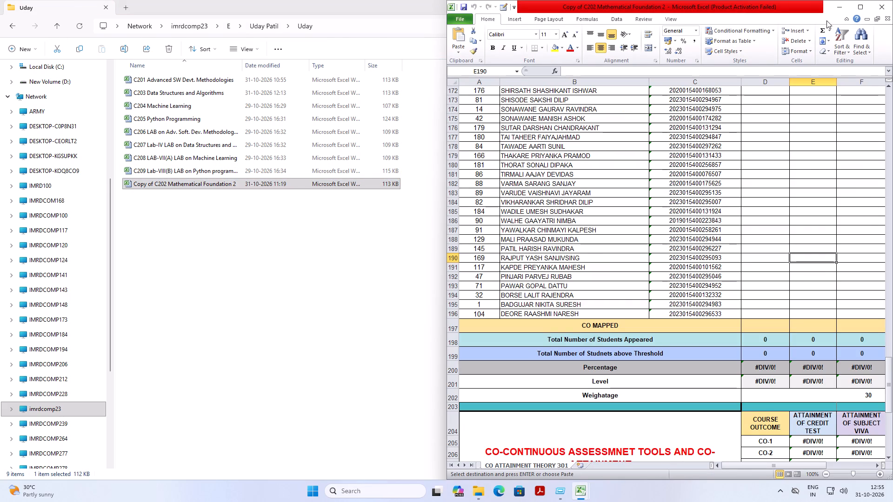
pyautogui.click(888, 8)
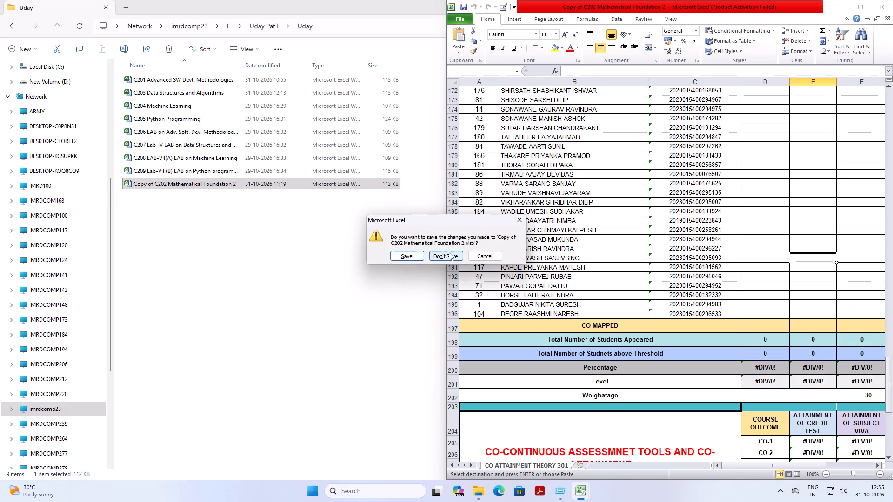
pyautogui.click(448, 253)
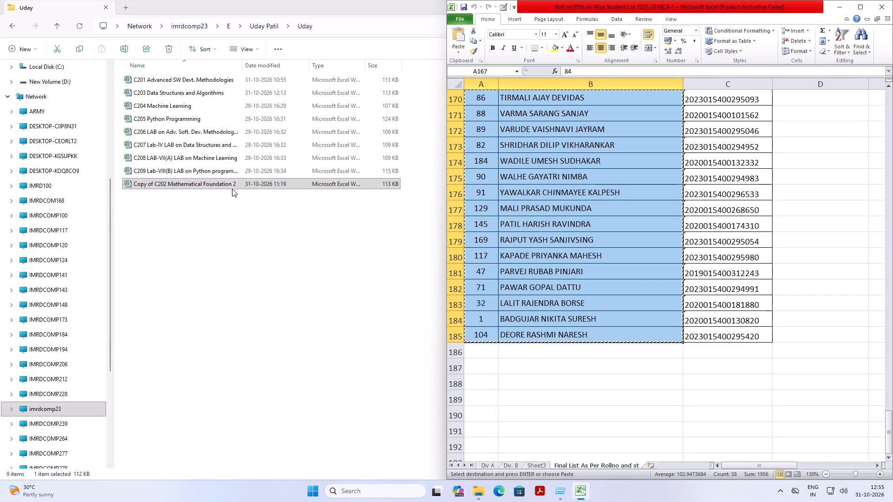
# Open the C205 Python Programming workbook, look through its student list, and close it without saving.
pyautogui.doubleClick(161, 116)
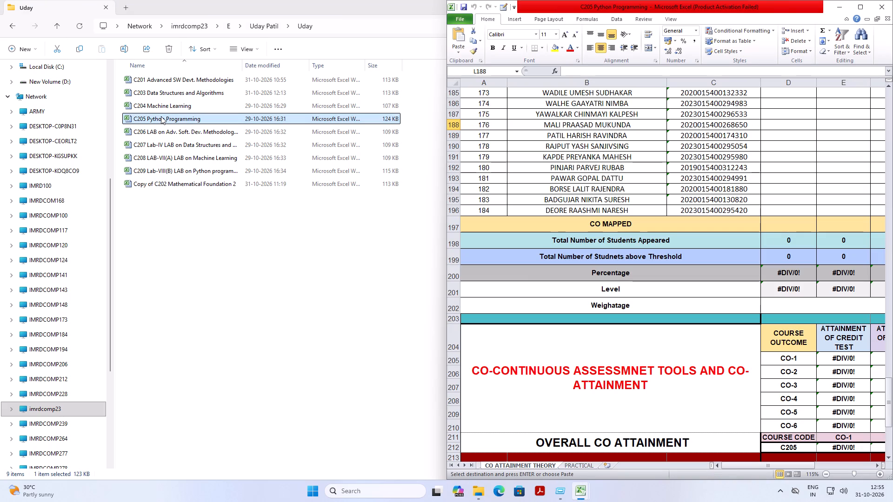
pyautogui.scroll(14, 600, 171)
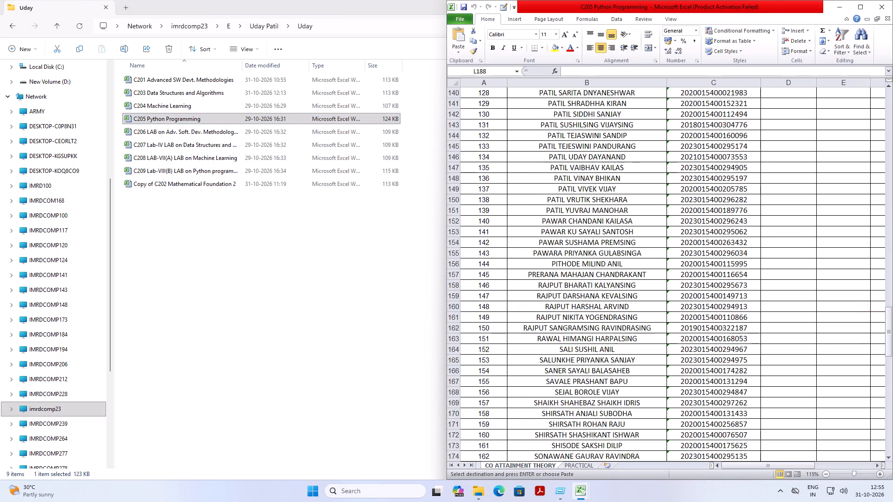
pyautogui.scroll(8, 600, 171)
pyautogui.scroll(20, 600, 171)
pyautogui.scroll(9, 600, 171)
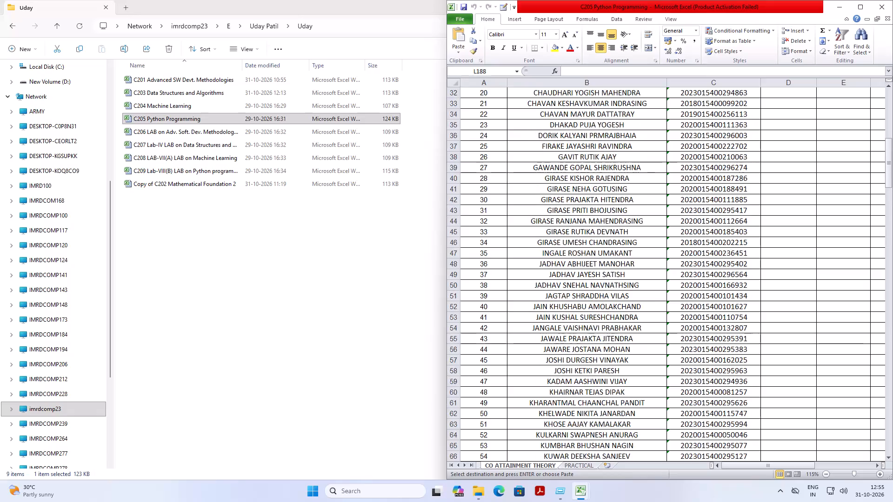
pyautogui.scroll(14, 600, 171)
pyautogui.scroll(-6, 600, 171)
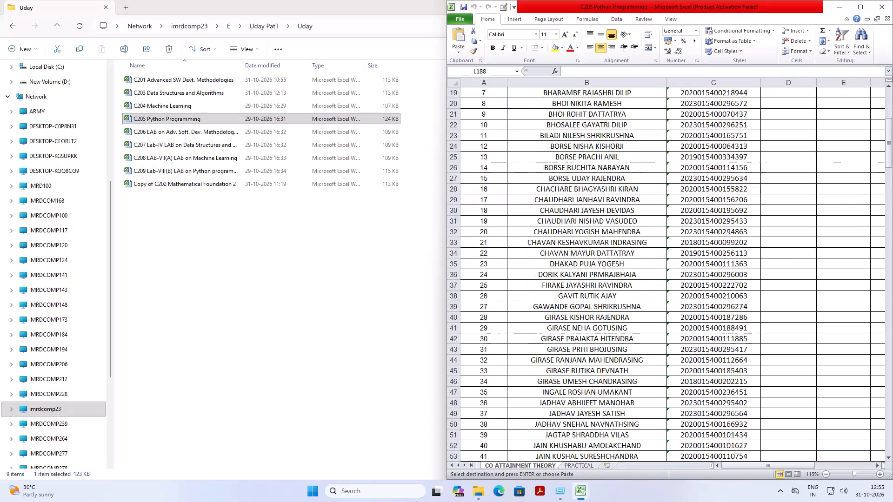
pyautogui.scroll(-18, 600, 171)
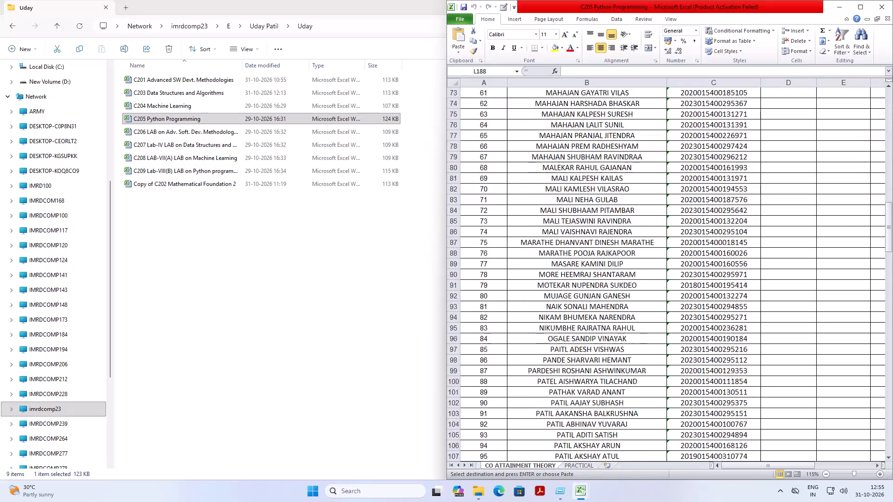
pyautogui.scroll(-16, 600, 171)
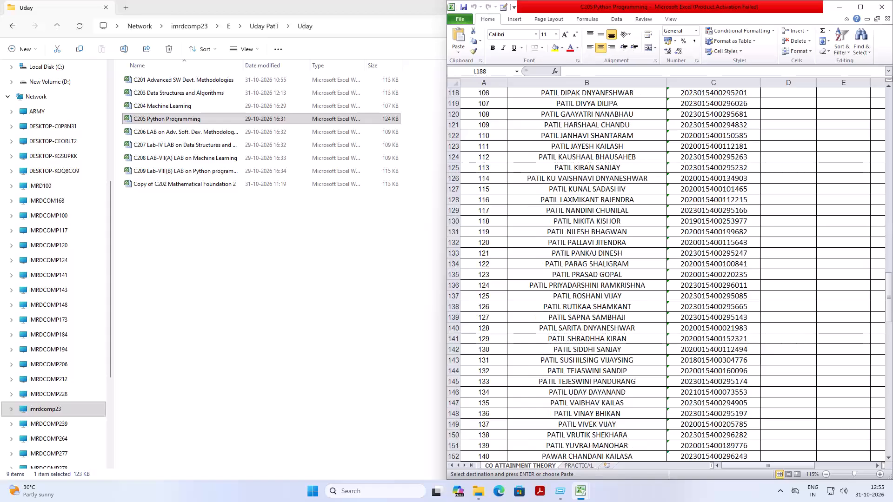
pyautogui.click(872, 6)
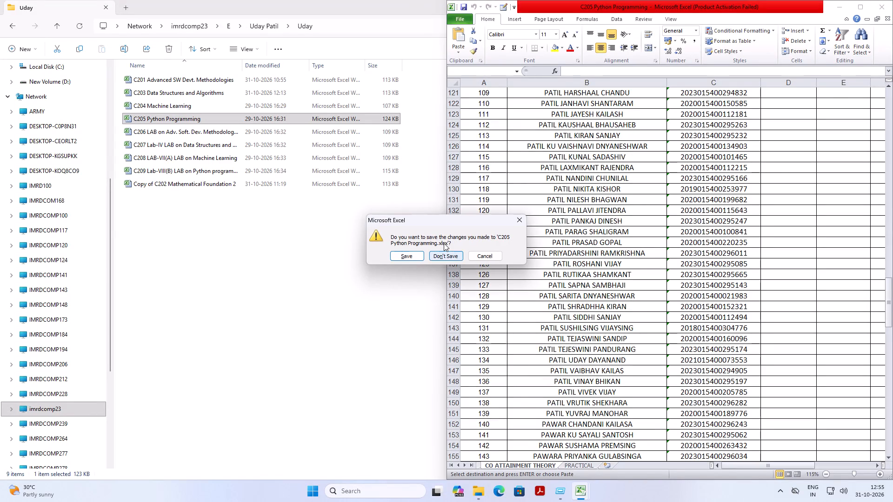
pyautogui.click(444, 243)
pyautogui.click(447, 257)
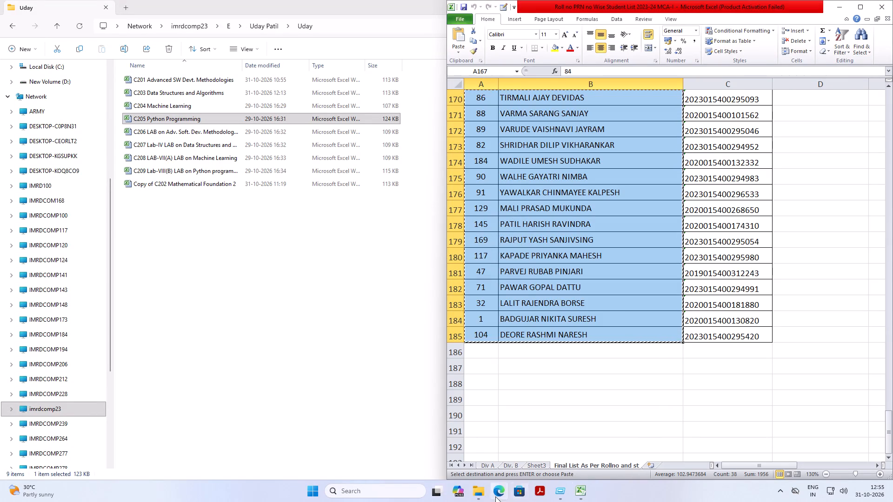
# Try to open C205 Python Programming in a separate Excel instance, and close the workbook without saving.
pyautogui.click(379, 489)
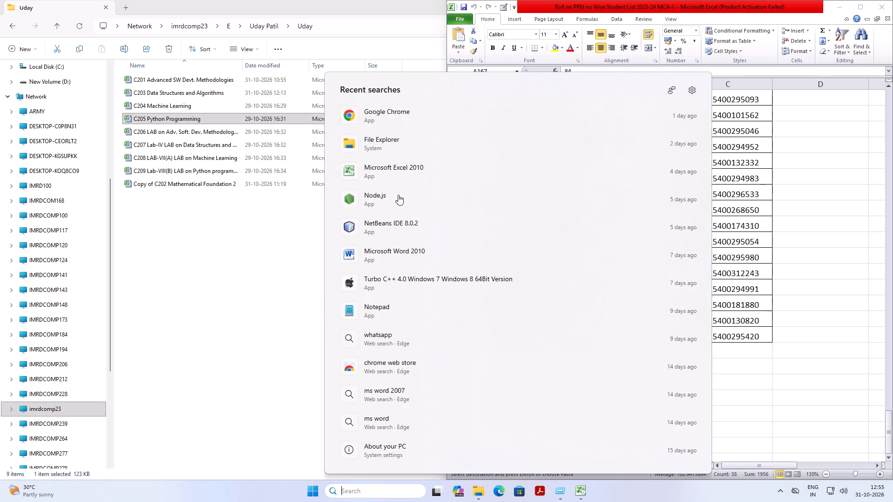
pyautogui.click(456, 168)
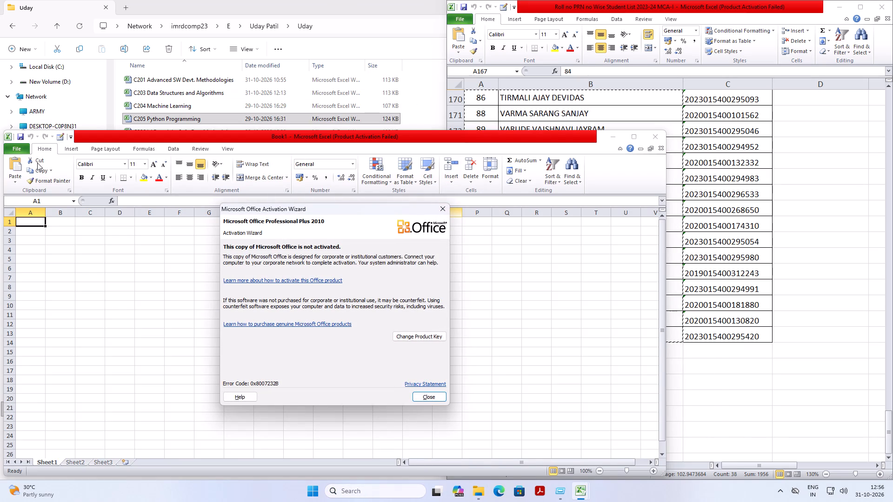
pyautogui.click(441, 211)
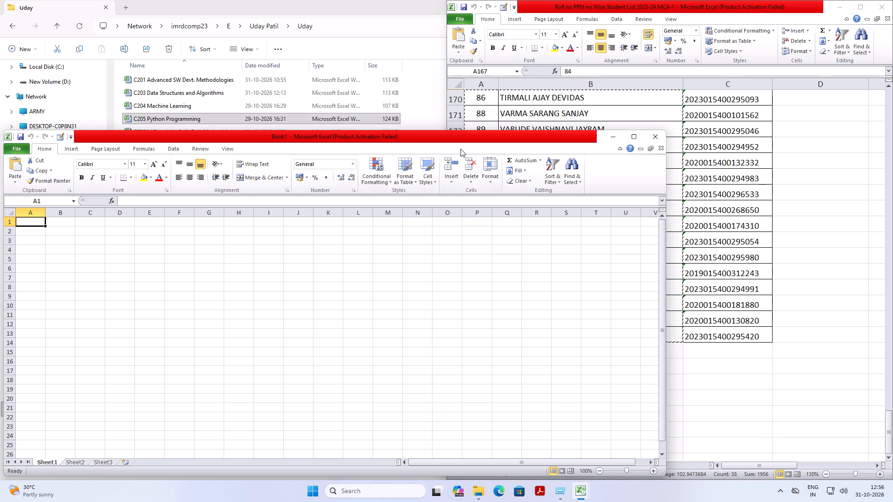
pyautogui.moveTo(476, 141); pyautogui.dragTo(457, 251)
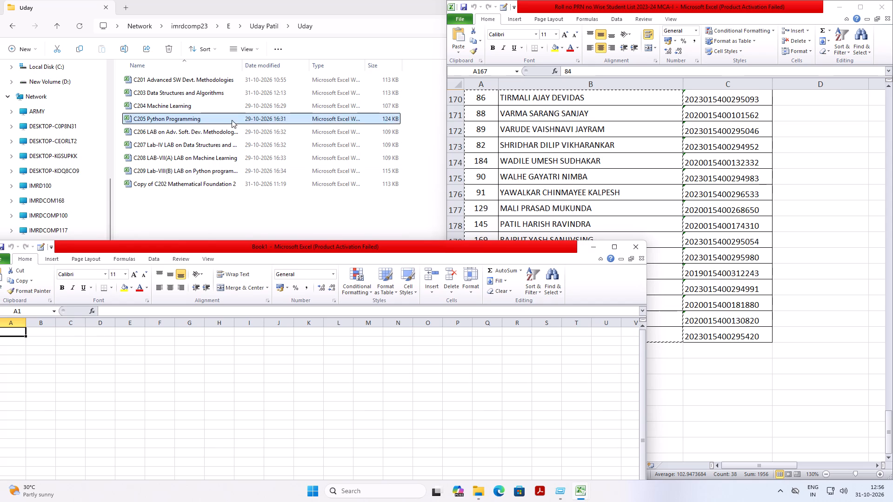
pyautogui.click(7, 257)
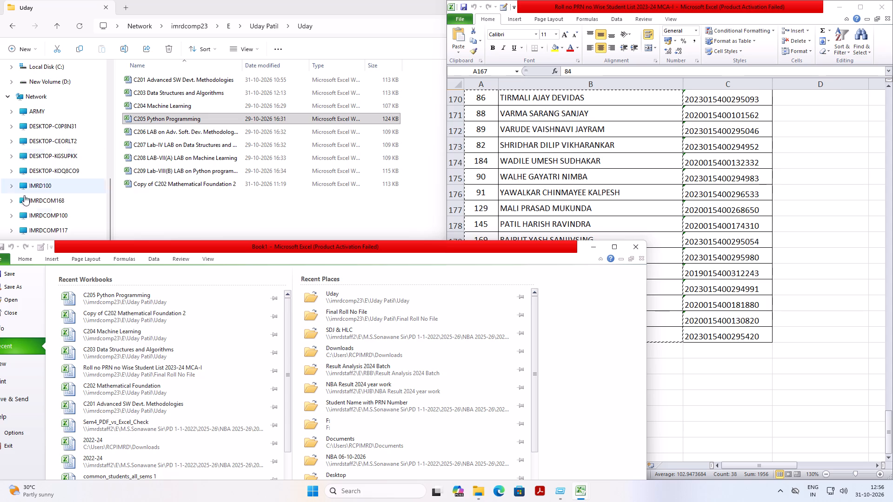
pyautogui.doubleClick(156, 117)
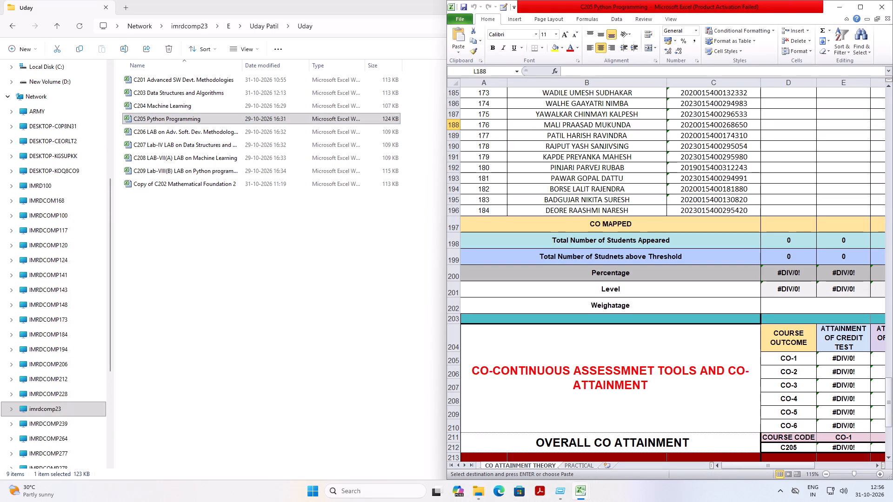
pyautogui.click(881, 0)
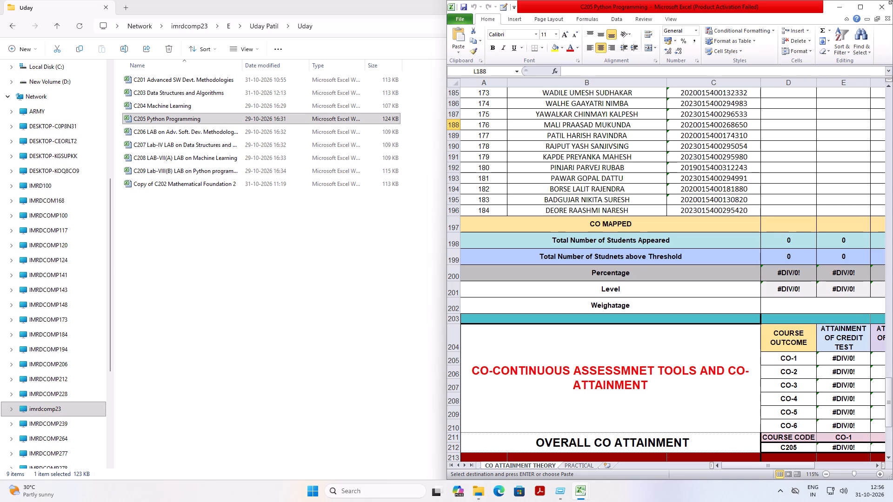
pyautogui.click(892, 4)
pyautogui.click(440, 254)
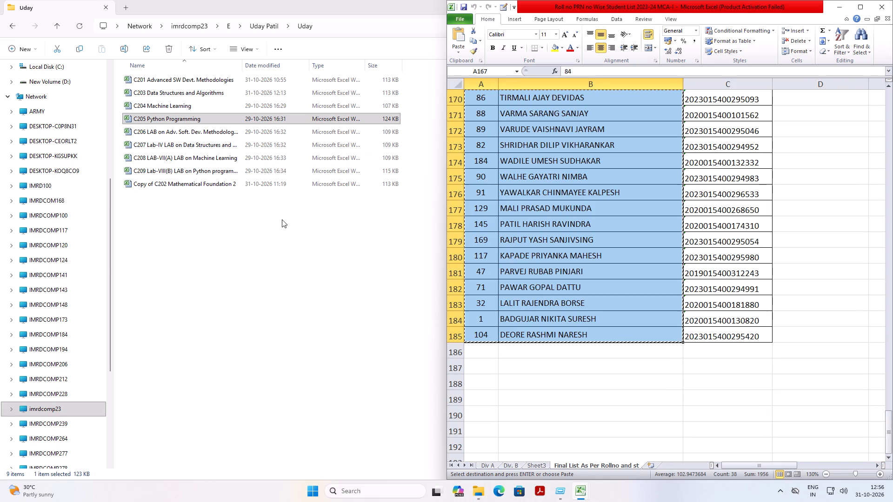
# Start another Excel 2010 instance, dismiss the activation wizard, and open the recent workbook C205 Python Programming in it.
pyautogui.click(341, 491)
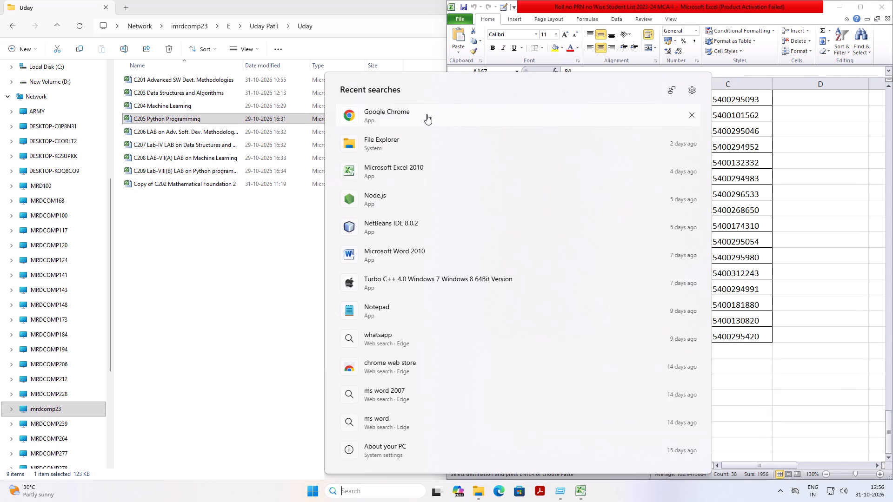
pyautogui.click(392, 170)
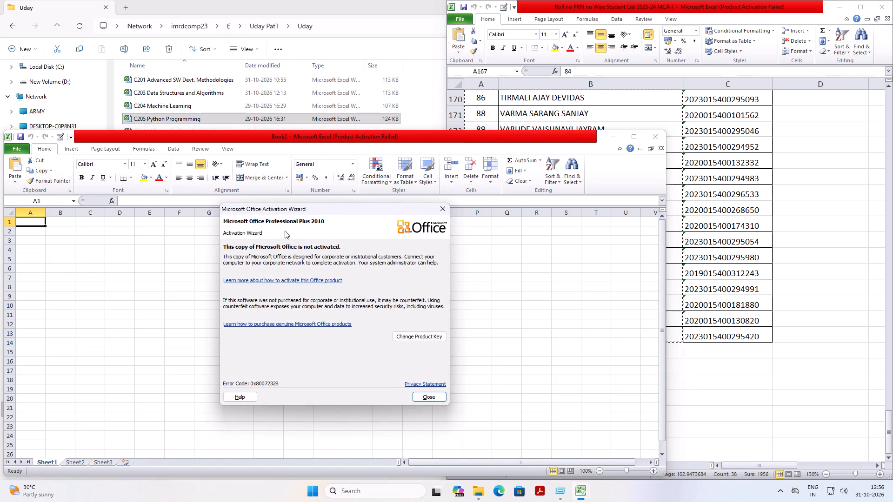
pyautogui.click(437, 215)
pyautogui.click(443, 208)
pyautogui.click(13, 147)
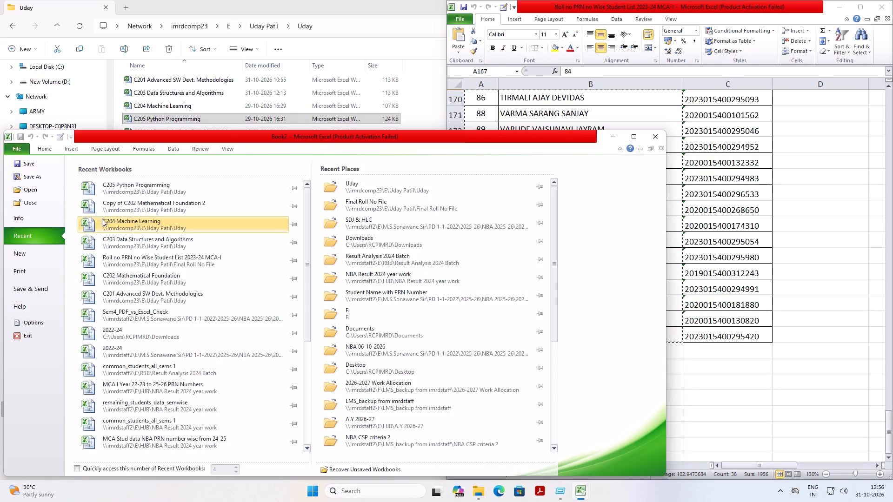
pyautogui.click(126, 196)
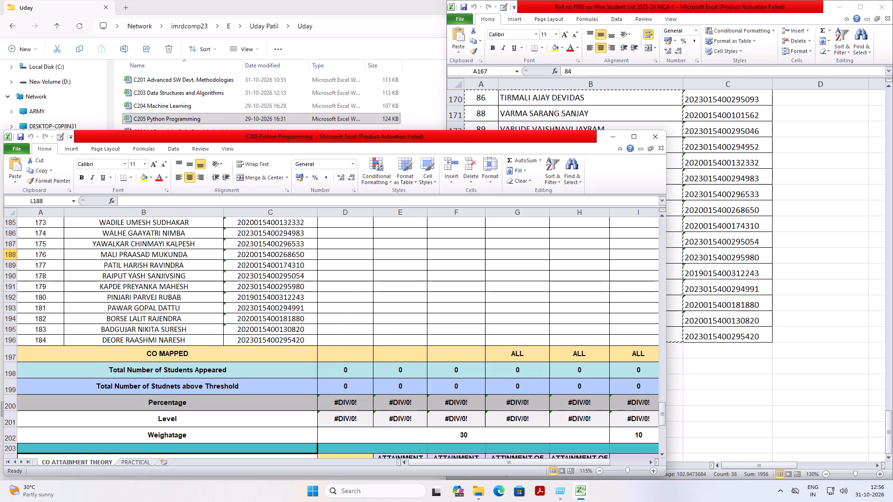
# Arrange the C205 Python Programming window side by side with the Final List workbook, showing the start of its student list.
pyautogui.scroll(15, 164, 315)
pyautogui.scroll(19, 164, 315)
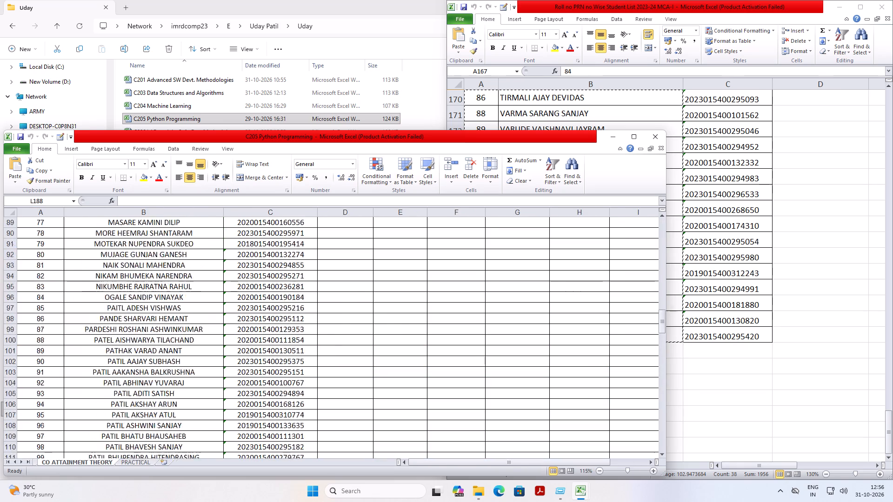
pyautogui.scroll(20, 164, 315)
pyautogui.scroll(1, 164, 315)
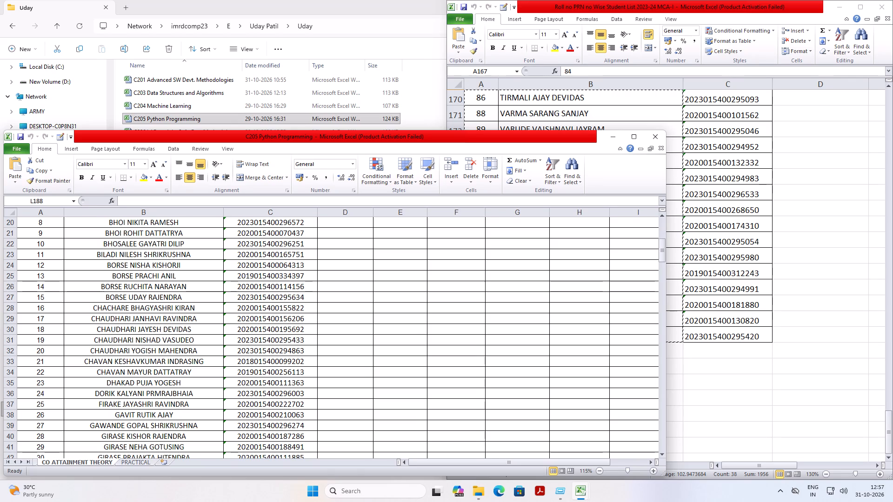
pyautogui.scroll(6, 92, 388)
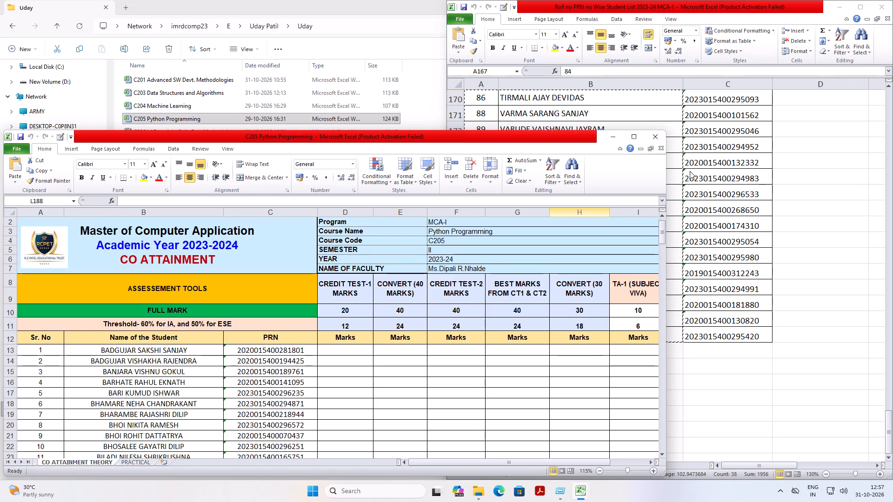
pyautogui.moveTo(601, 145); pyautogui.dragTo(3, 479)
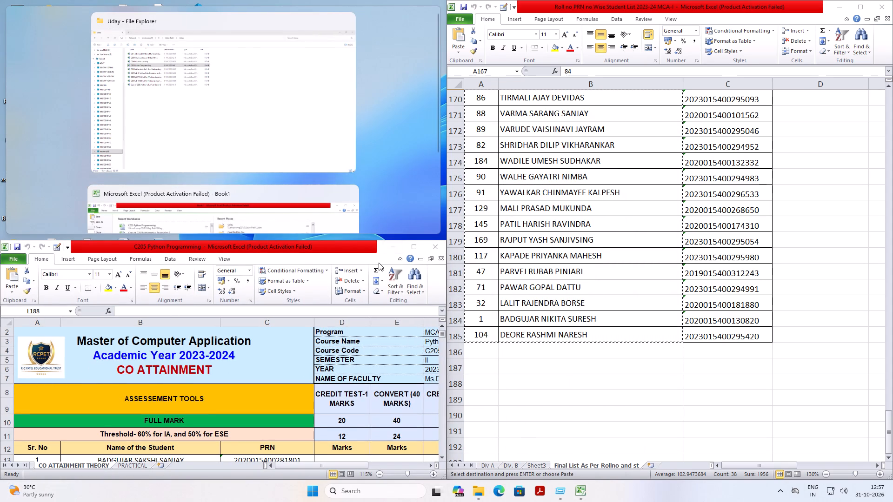
pyautogui.moveTo(379, 263); pyautogui.dragTo(35, 187)
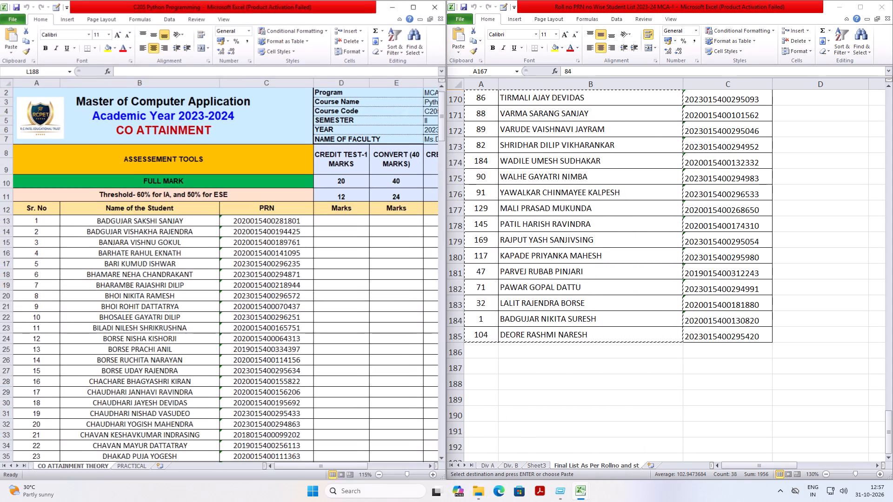
pyautogui.scroll(7, 516, 244)
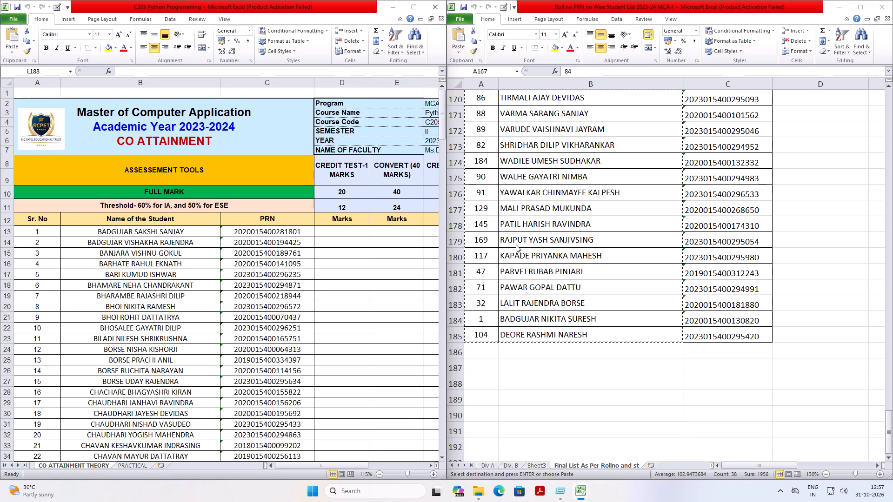
# Select the roll numbers and student names in rows 2 to 23 of the Final List, from roll number 78 to 12.
pyautogui.click(546, 241)
pyautogui.scroll(7, 546, 241)
pyautogui.scroll(20, 546, 241)
pyautogui.scroll(3, 546, 241)
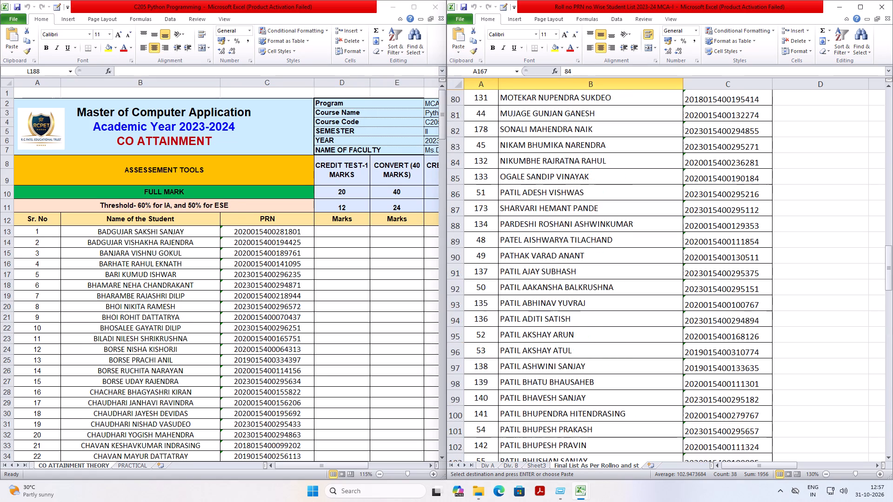
pyautogui.scroll(20, 546, 241)
pyautogui.scroll(16, 546, 241)
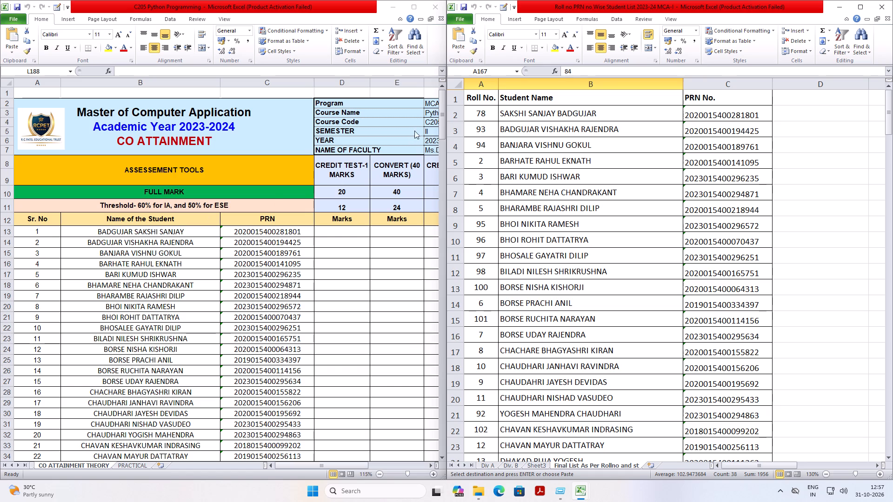
pyautogui.moveTo(477, 119); pyautogui.dragTo(509, 116)
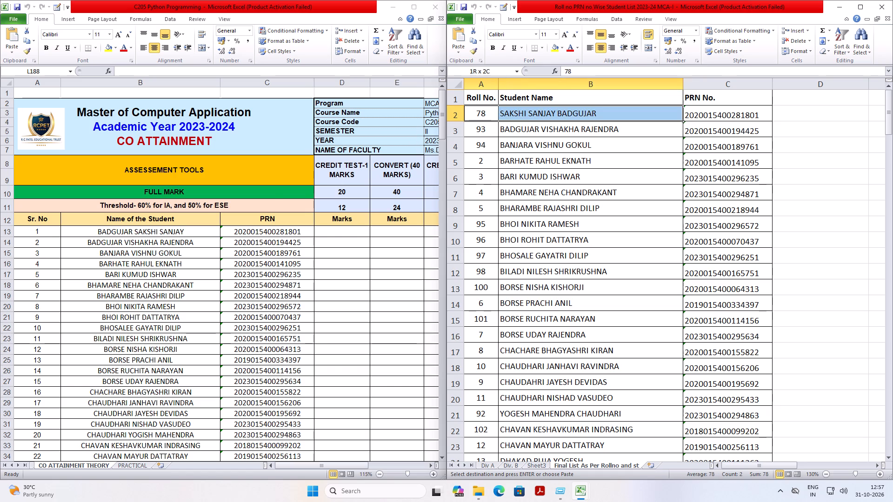
pyautogui.moveTo(509, 116); pyautogui.dragTo(542, 170)
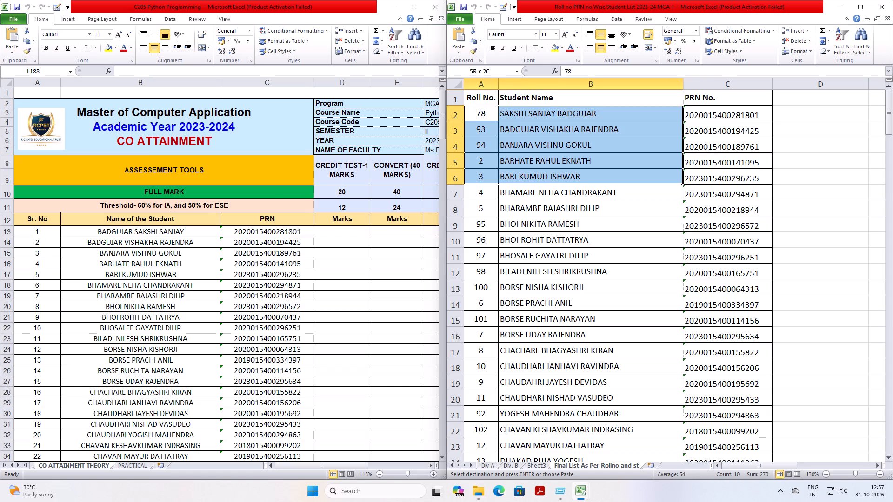
pyautogui.moveTo(542, 170); pyautogui.dragTo(546, 181)
pyautogui.moveTo(546, 181); pyautogui.dragTo(554, 208)
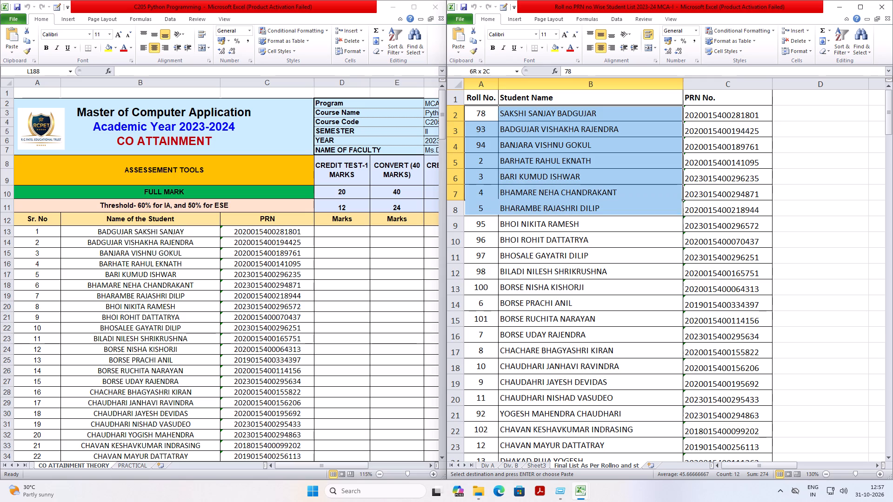
pyautogui.moveTo(554, 208); pyautogui.dragTo(554, 236)
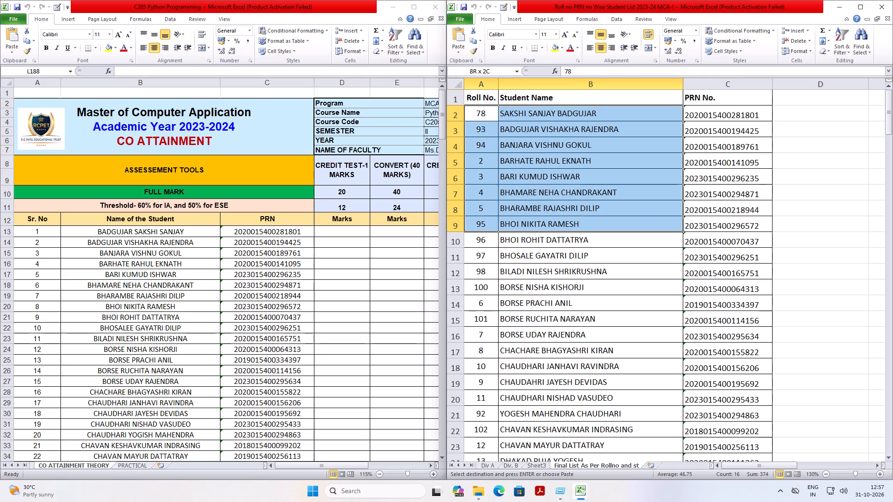
pyautogui.moveTo(554, 236); pyautogui.dragTo(556, 282)
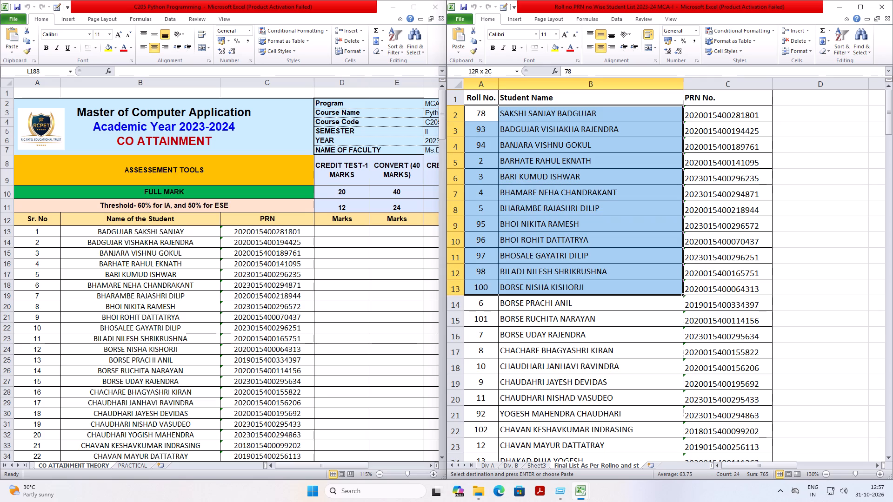
pyautogui.moveTo(556, 282); pyautogui.dragTo(554, 291)
pyautogui.moveTo(554, 291); pyautogui.dragTo(553, 297)
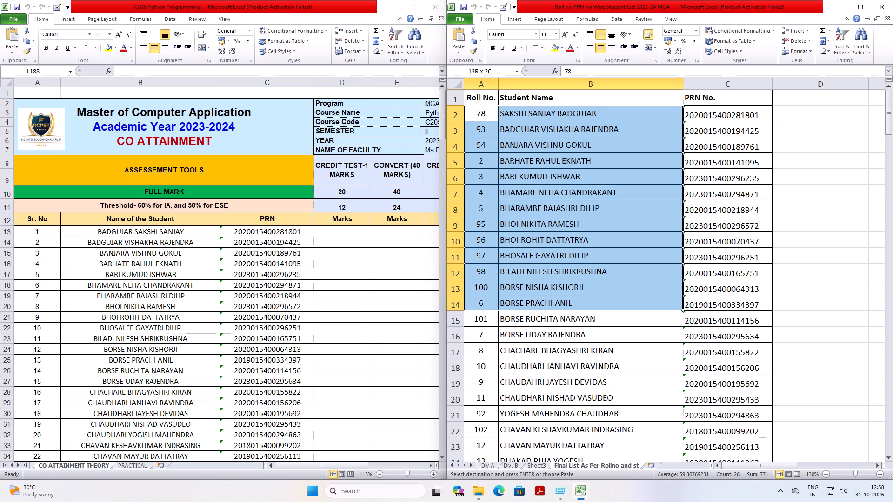
pyautogui.moveTo(553, 297); pyautogui.dragTo(550, 328)
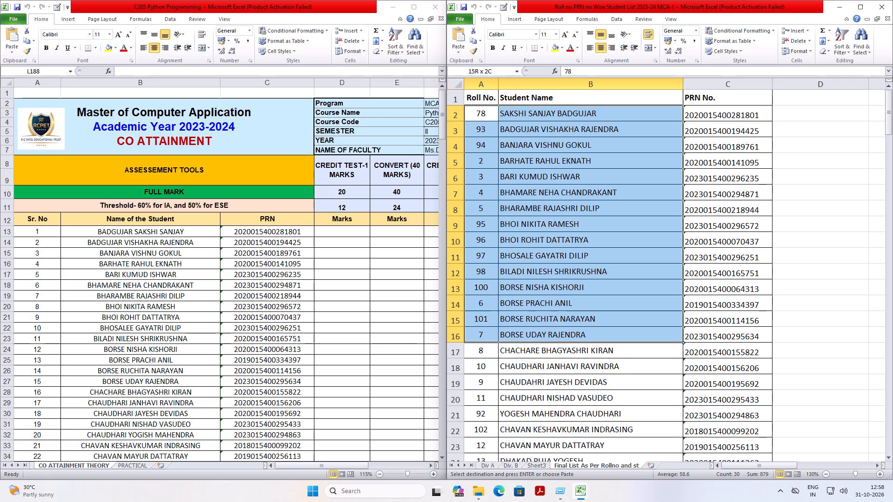
pyautogui.moveTo(550, 328); pyautogui.dragTo(550, 312)
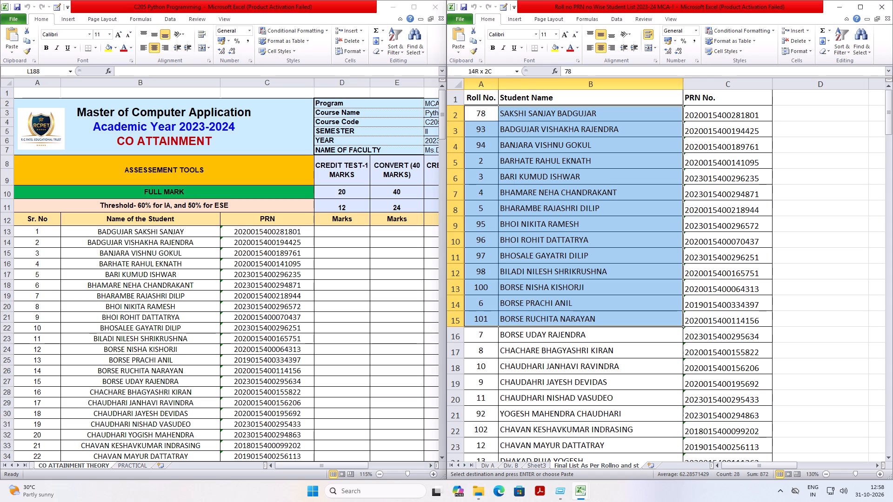
pyautogui.moveTo(550, 312); pyautogui.dragTo(550, 332)
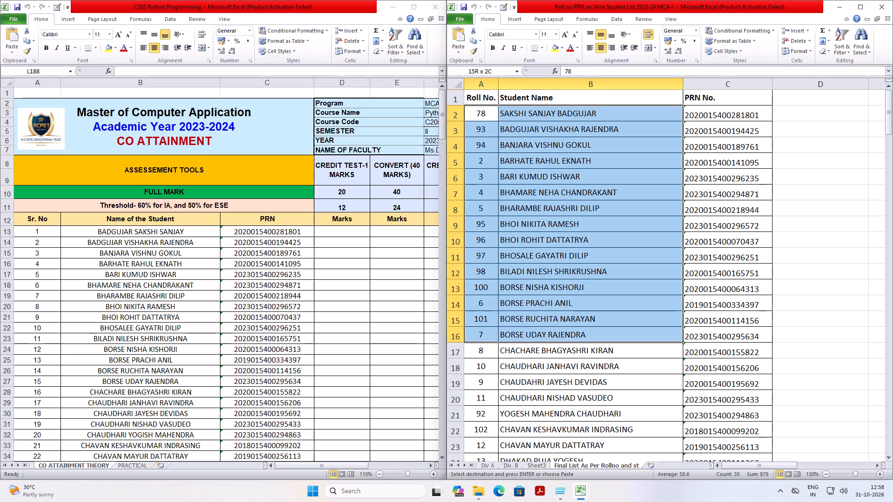
pyautogui.moveTo(550, 332); pyautogui.dragTo(551, 361)
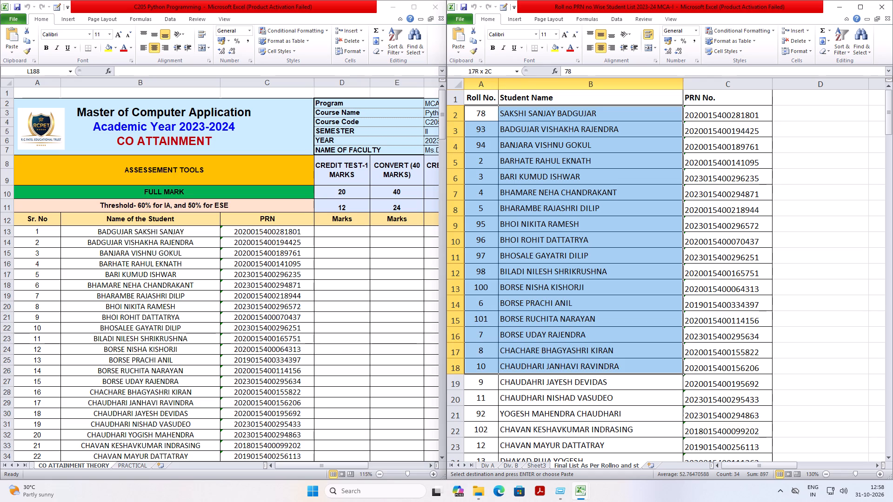
pyautogui.moveTo(551, 361); pyautogui.dragTo(552, 392)
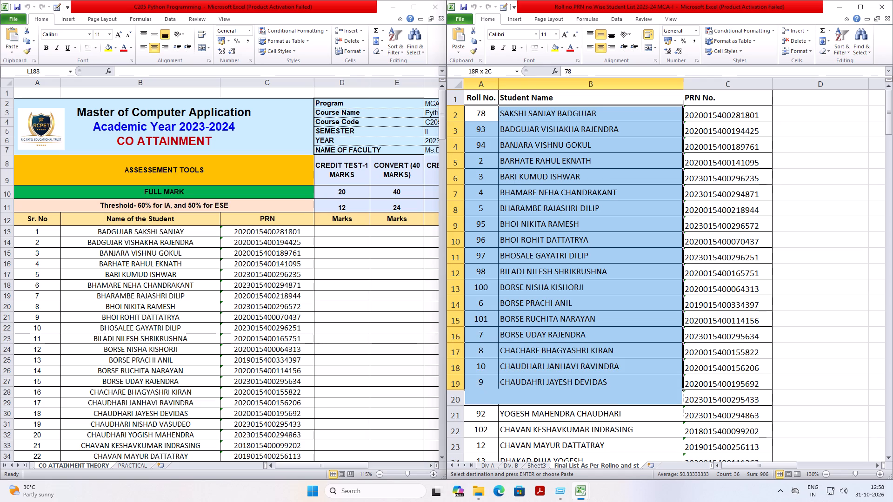
pyautogui.moveTo(552, 392); pyautogui.dragTo(555, 415)
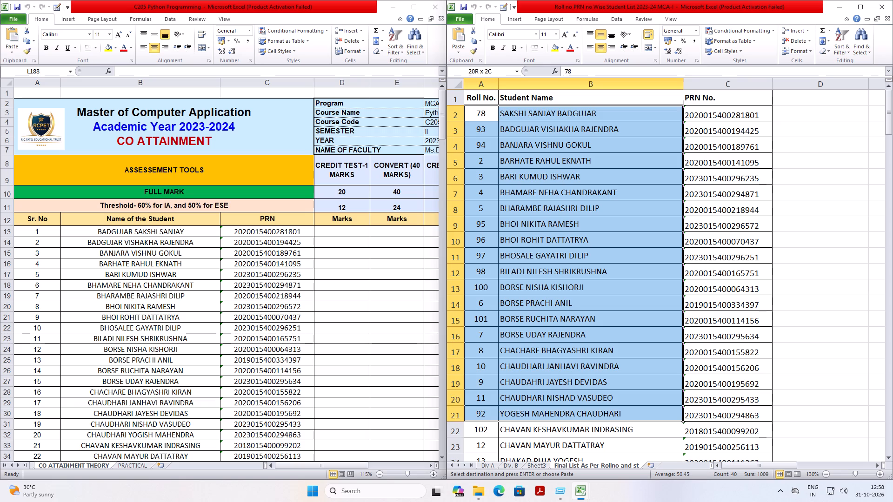
pyautogui.moveTo(555, 415); pyautogui.dragTo(560, 445)
pyautogui.scroll(-1, 81, 368)
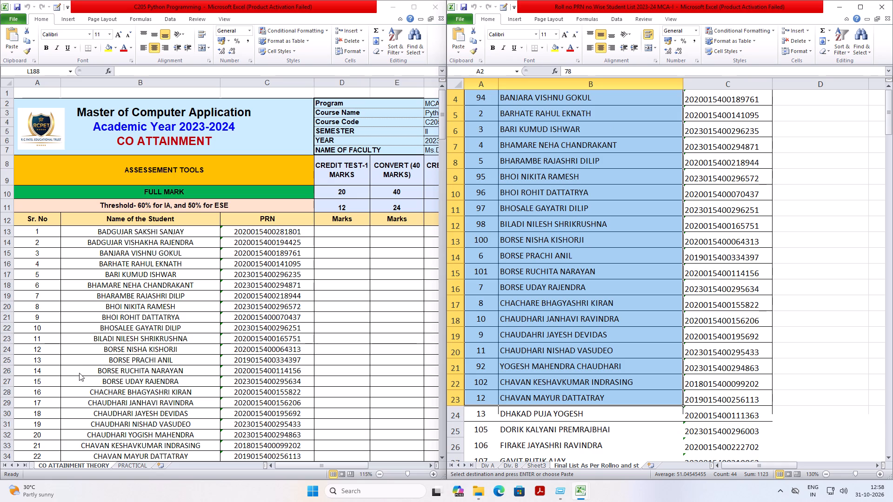
pyautogui.scroll(1, 529, 388)
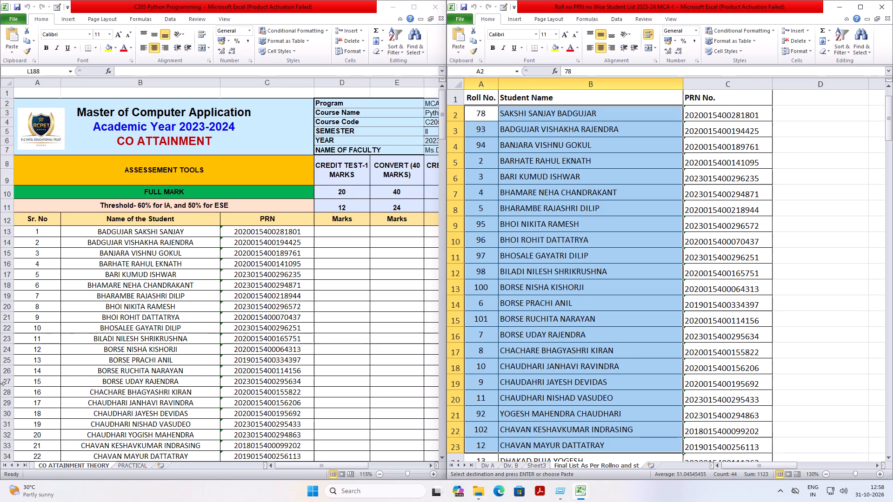
# Look through the student list on the C205 CO ATTAINMENT THEORY sheet, checking its order and names against the Final List.
pyautogui.click(43, 357)
pyautogui.scroll(-3, 44, 357)
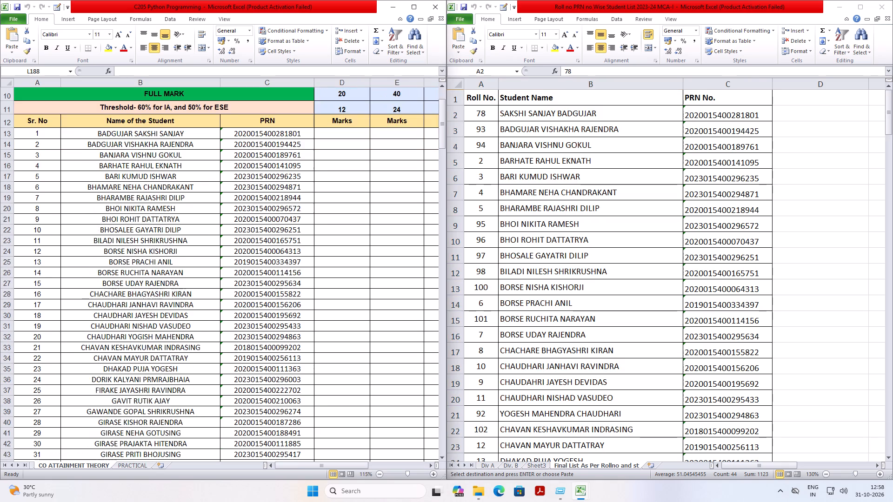
pyautogui.scroll(-1, 44, 357)
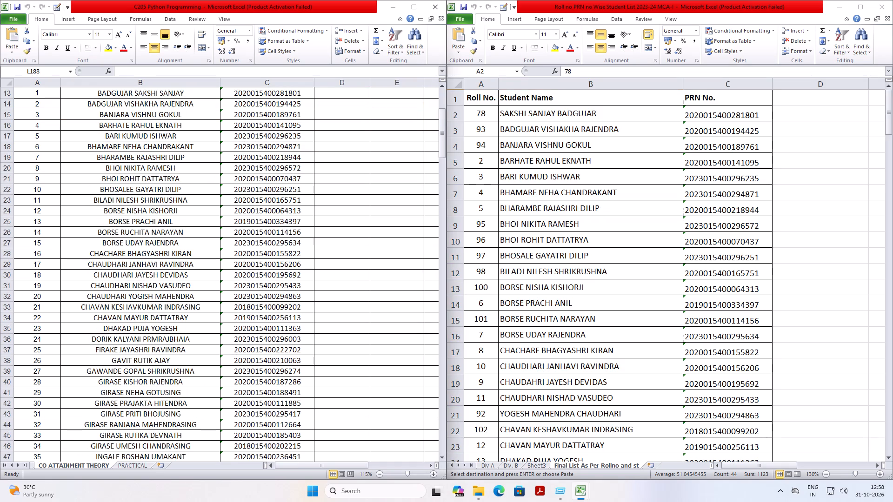
pyautogui.scroll(-2, 100, 317)
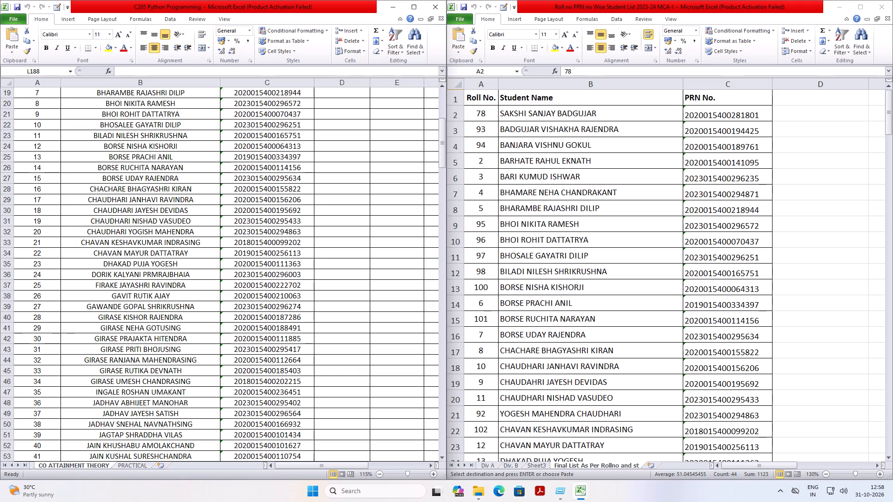
pyautogui.scroll(1, 99, 237)
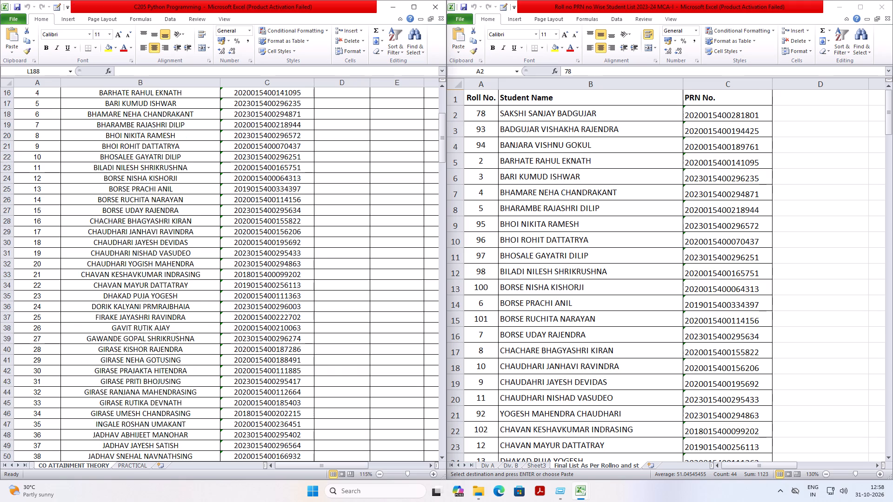
pyautogui.scroll(3, 99, 237)
pyautogui.scroll(-3, 99, 237)
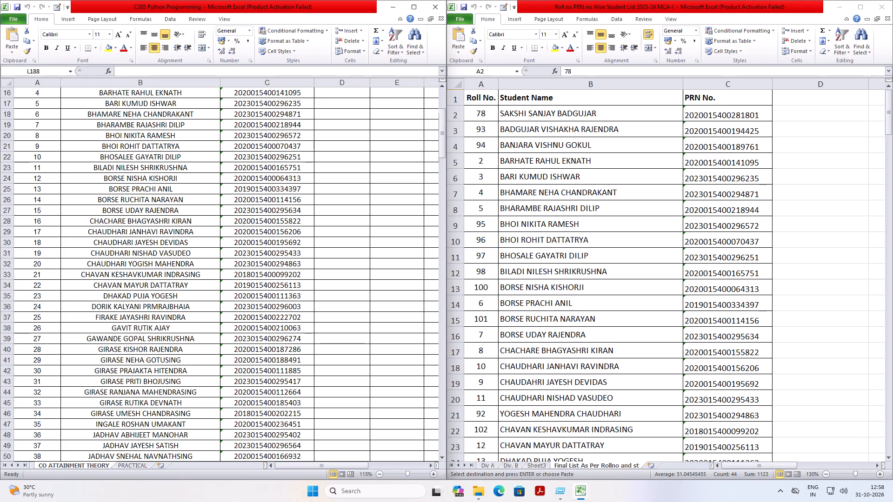
pyautogui.scroll(-3, 119, 289)
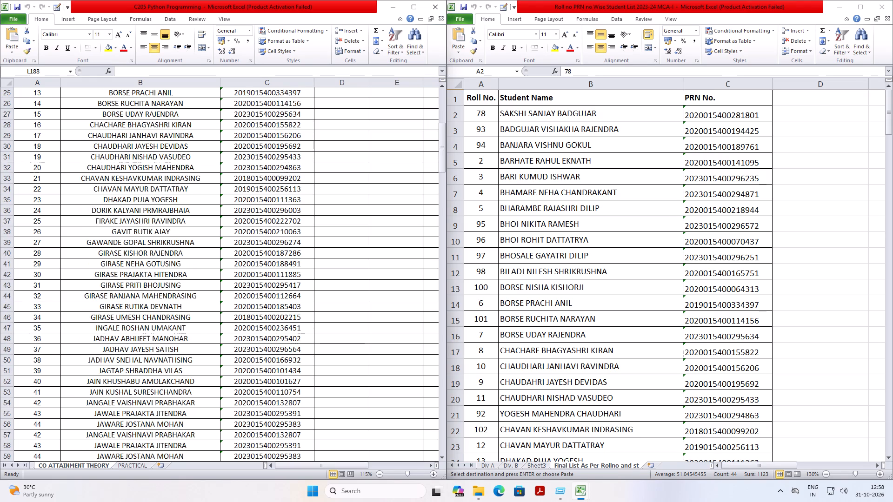
pyautogui.scroll(-2, 118, 244)
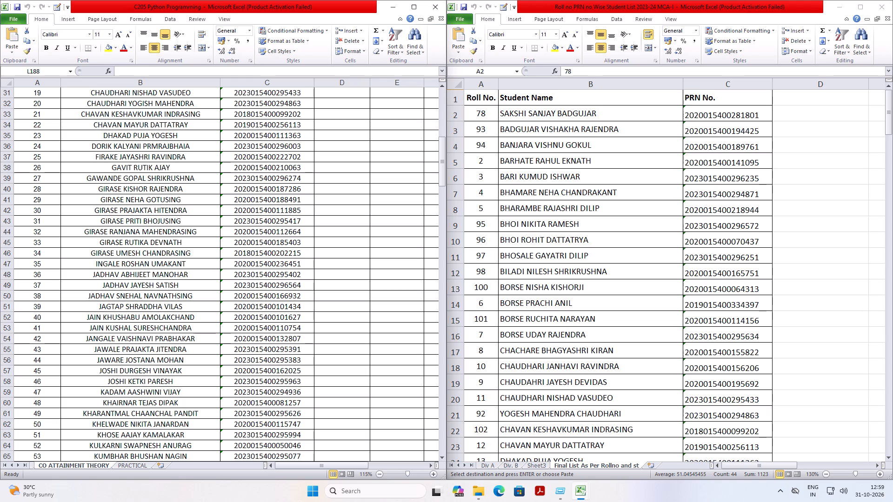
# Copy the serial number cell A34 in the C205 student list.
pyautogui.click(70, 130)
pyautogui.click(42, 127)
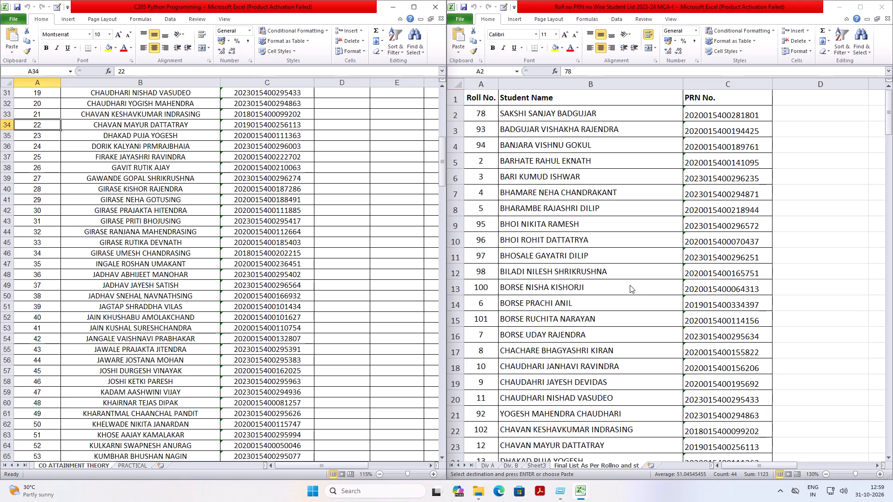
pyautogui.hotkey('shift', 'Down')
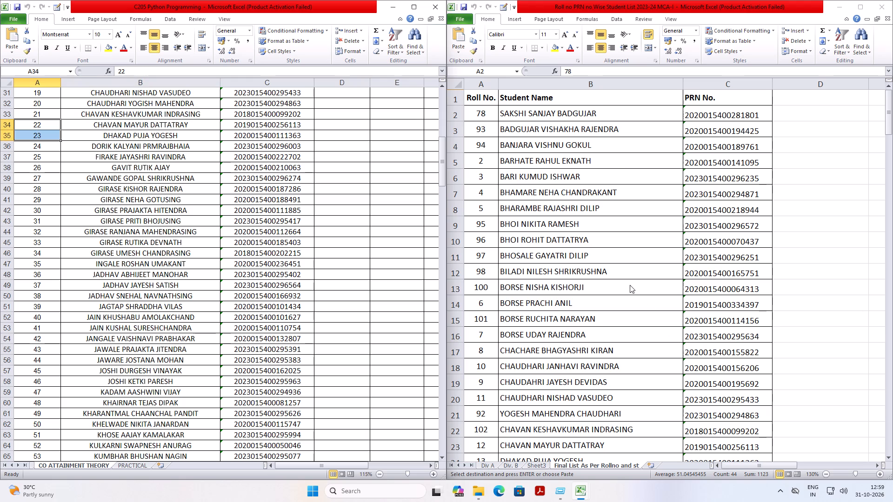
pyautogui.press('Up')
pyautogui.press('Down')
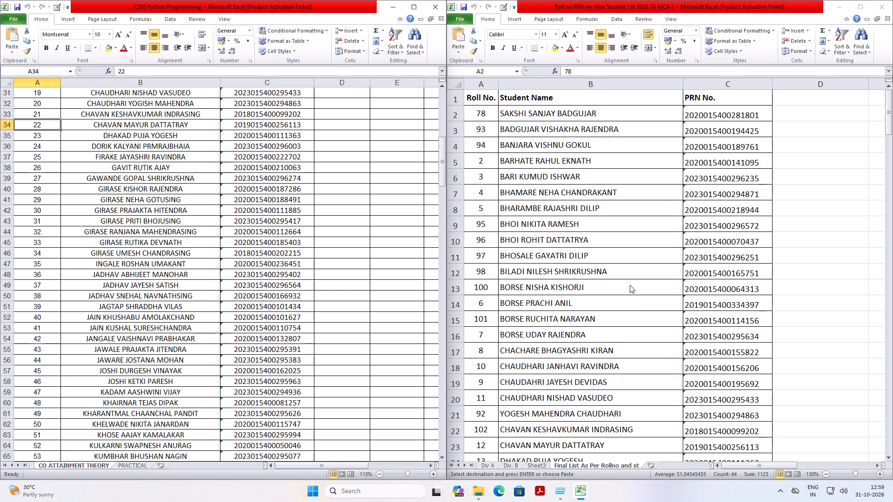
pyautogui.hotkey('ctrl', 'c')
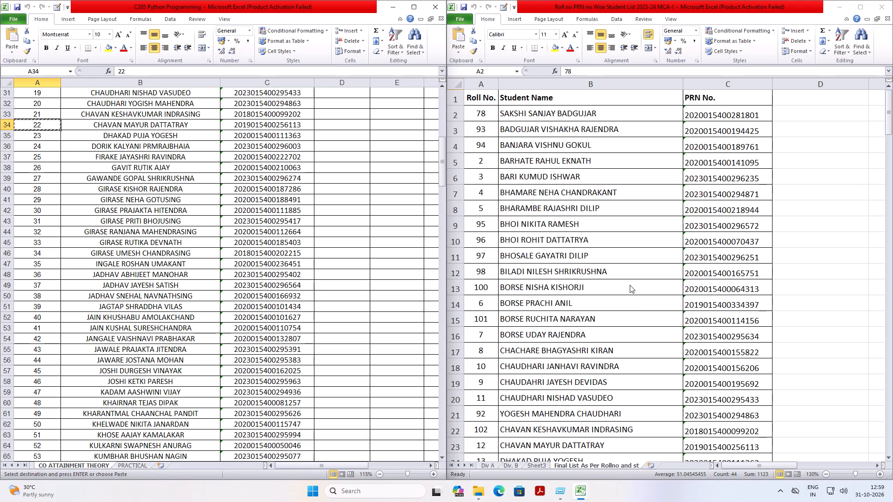
# Extend the Final List selection down to row 54, roll number 30, and copy the roll numbers and names from row 2 on.
pyautogui.click(578, 418)
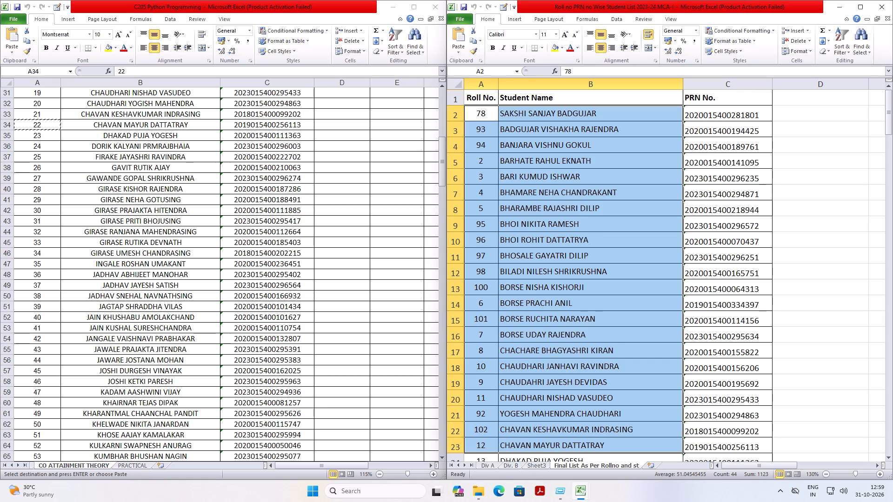
pyautogui.hotkey('shift', 'Down')
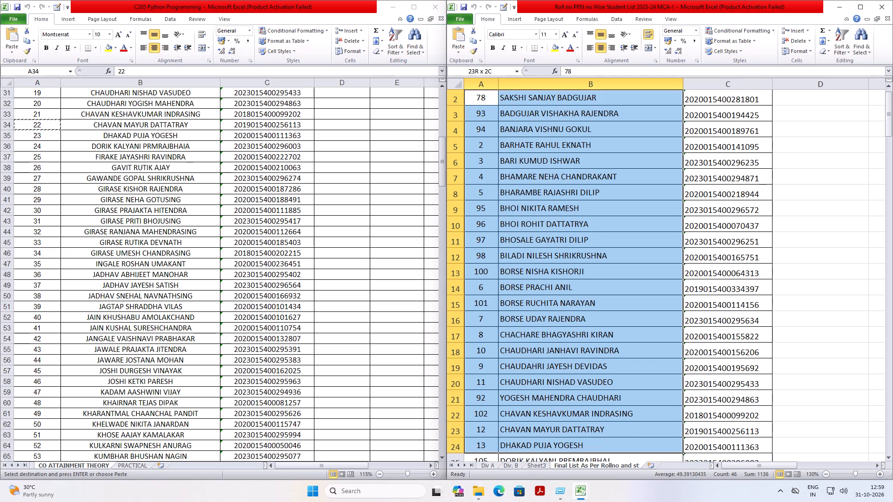
pyautogui.hotkey('shift', 'Down')
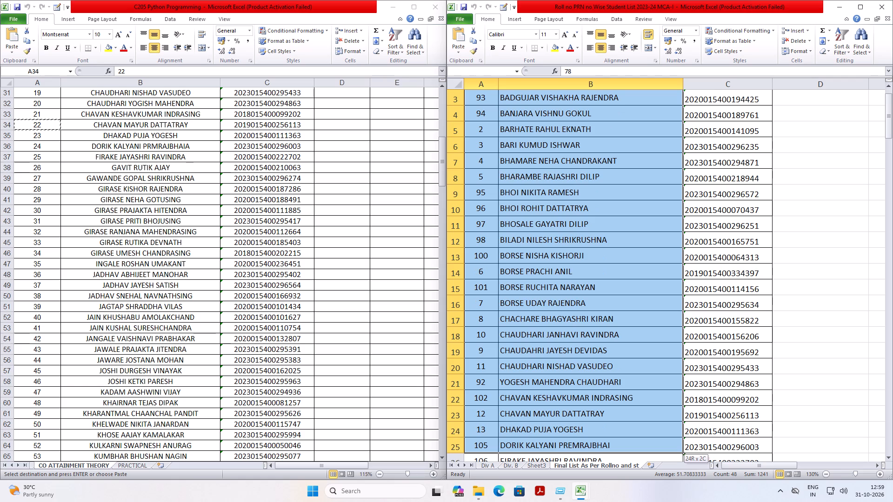
pyautogui.hotkey('shift', 'Down')
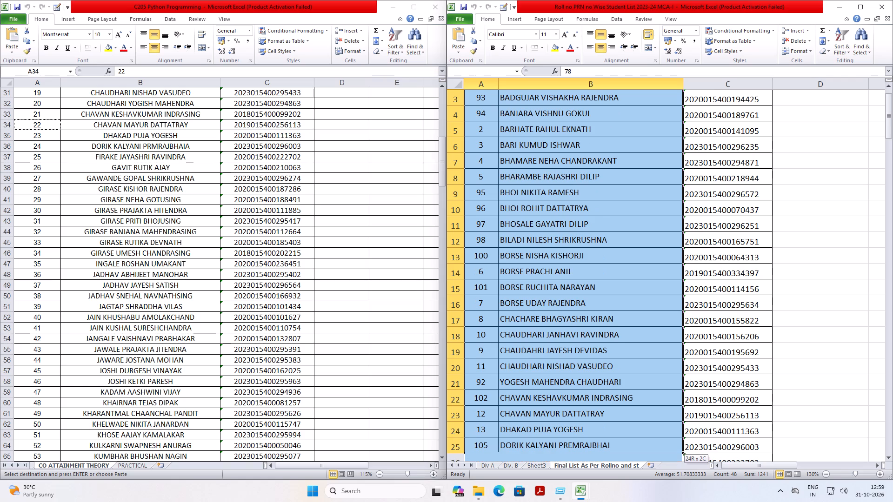
pyautogui.hotkey('shift', 'Down')
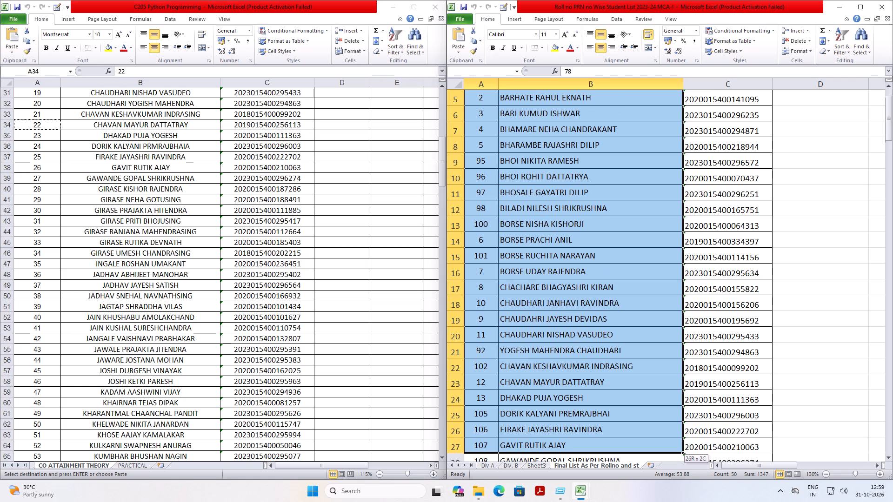
pyautogui.hotkey('shift', 'Down')
pyautogui.hotkey('shift', 'Down')
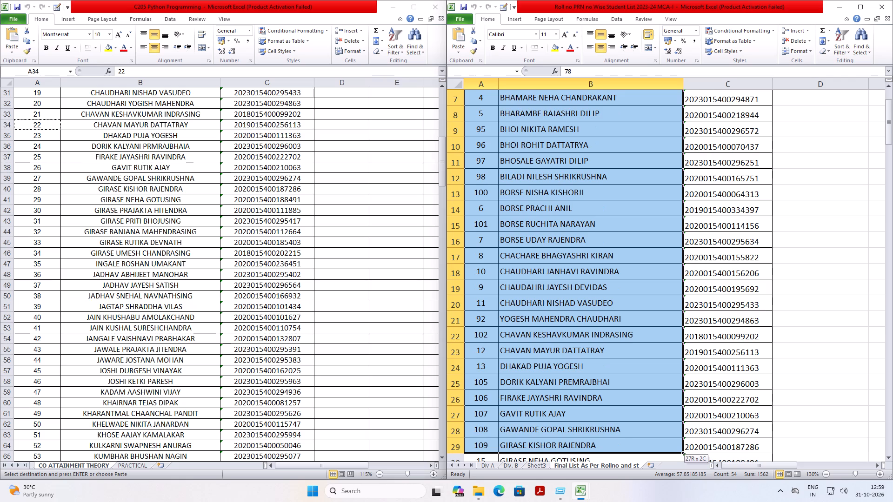
pyautogui.hotkey('shift', 'Down')
pyautogui.hotkey('shift', 'Down')
pyautogui.hotkey('shift', 'Down')
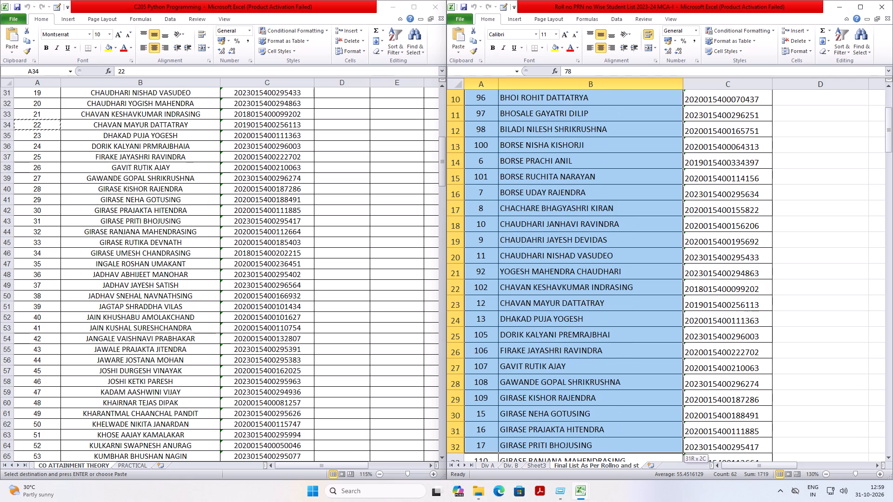
pyautogui.hotkey('shift', 'Down')
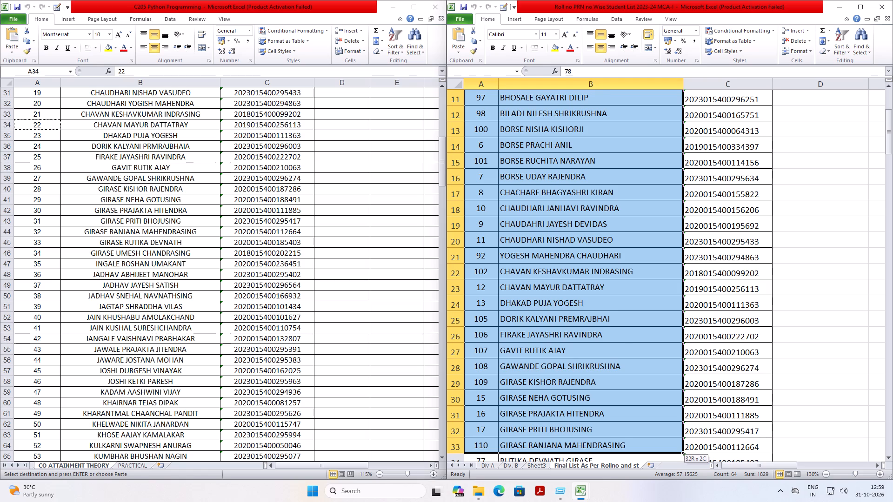
pyautogui.hotkey('shift', 'Down')
pyautogui.hotkey('shift', 'Down')
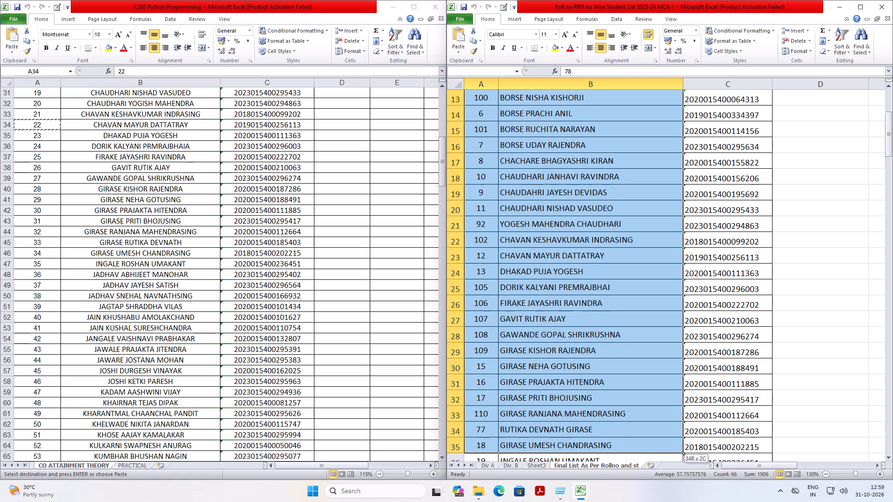
pyautogui.hotkey('shift', 'Down')
pyautogui.hotkey('shift', 'Down')
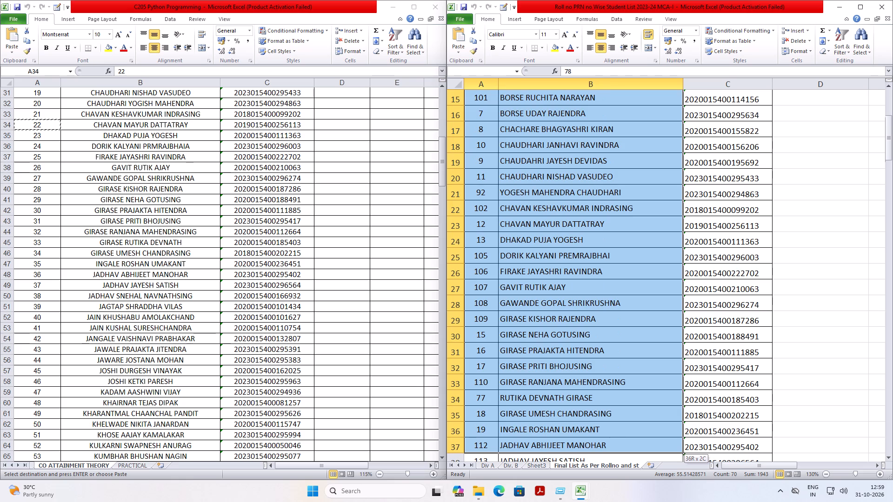
pyautogui.hotkey('shift', 'Down')
pyautogui.hotkey('shift', 'Down')
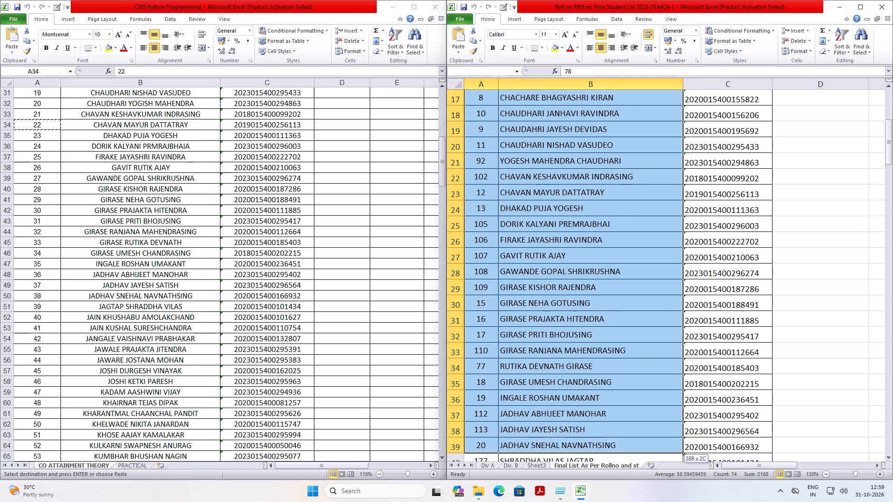
pyautogui.hotkey('shift', 'Down')
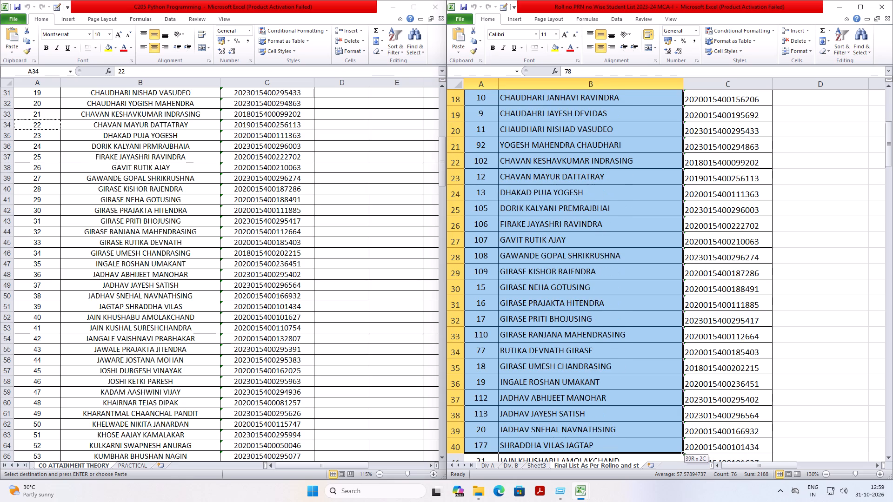
pyautogui.hotkey('shift', 'Down')
pyautogui.hotkey('shift', 'Down')
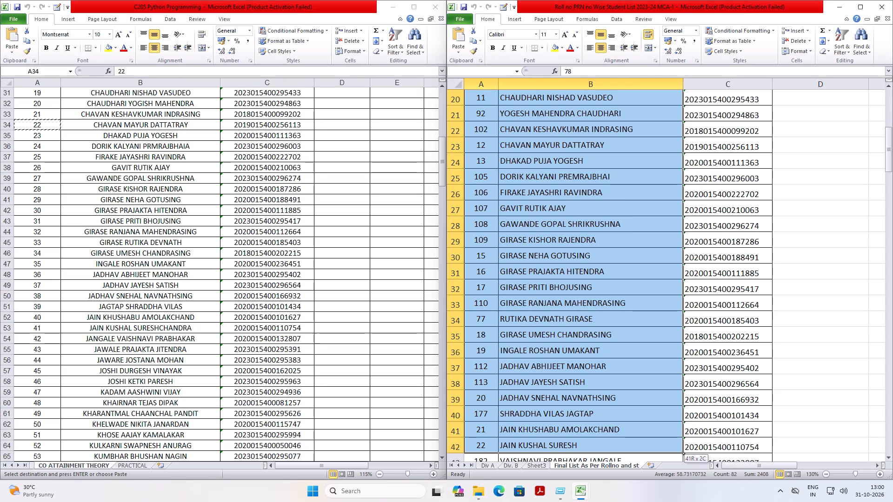
pyautogui.hotkey('shift', 'Down')
pyautogui.hotkey('shift', 'Down')
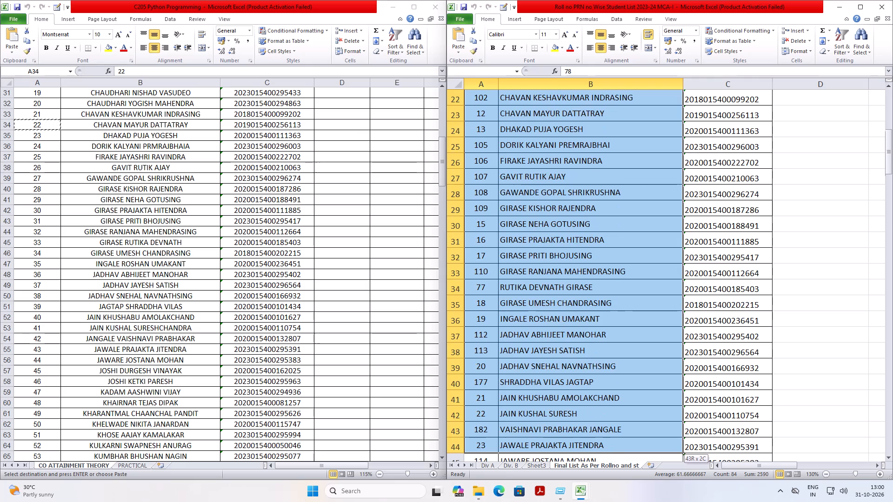
pyautogui.hotkey('shift', 'Down')
pyautogui.hotkey('shift', 'Down')
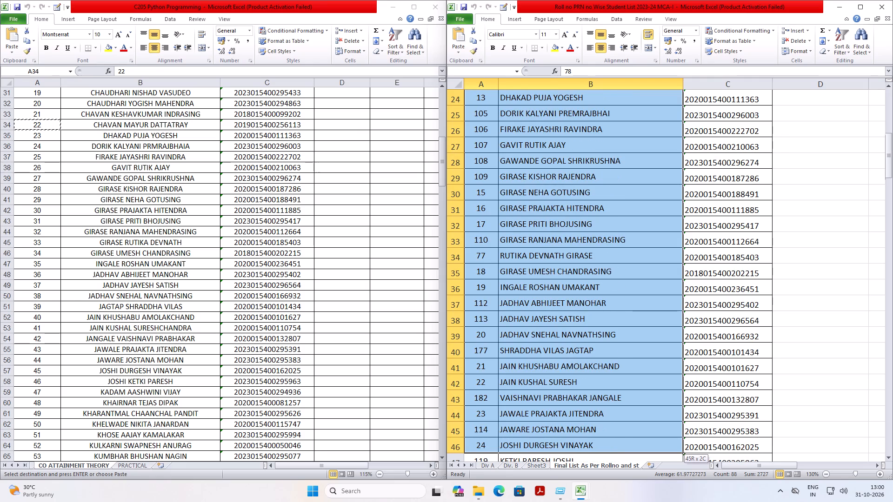
pyautogui.hotkey('shift', 'Down')
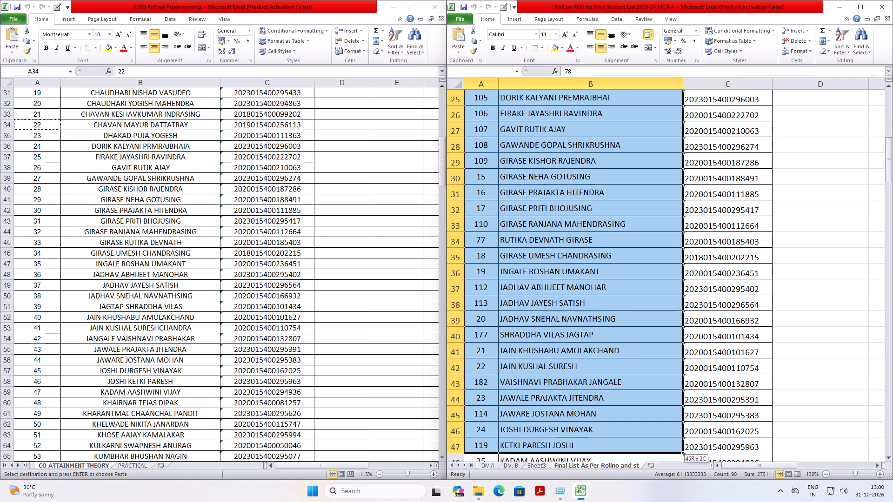
pyautogui.hotkey('shift', 'Down')
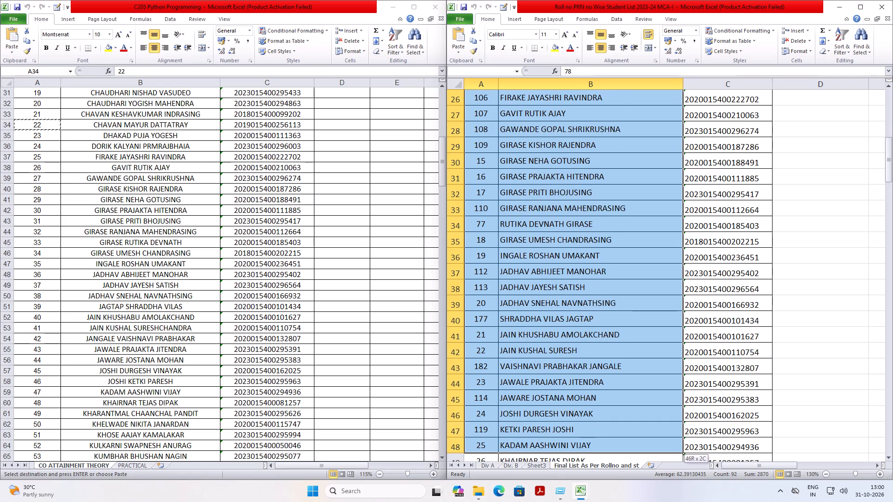
pyautogui.hotkey('shift', 'Down')
pyautogui.hotkey('shift', 'Down')
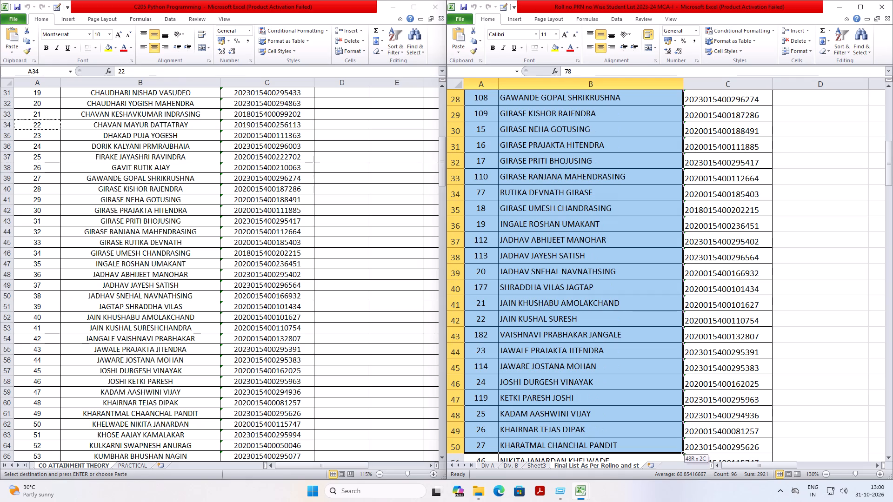
pyautogui.hotkey('shift', 'Down')
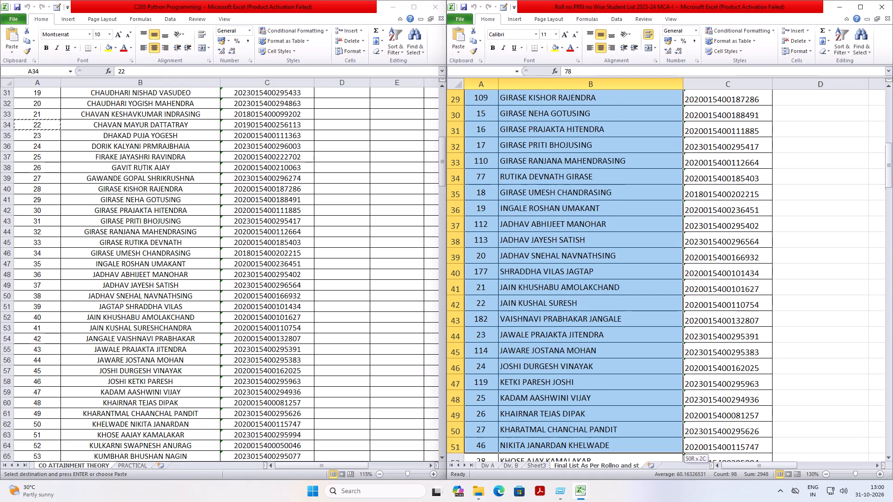
pyautogui.hotkey('shift', 'Down')
pyautogui.hotkey('shift', 'Down')
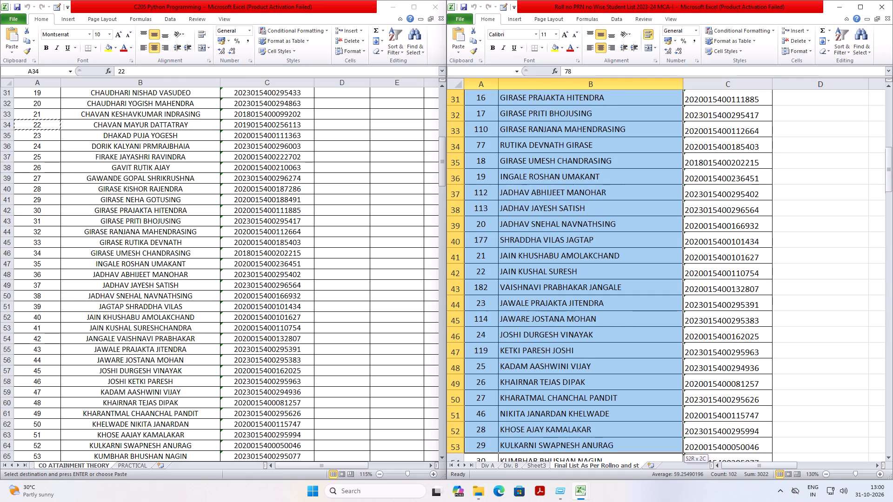
pyautogui.hotkey('shift', 'Down')
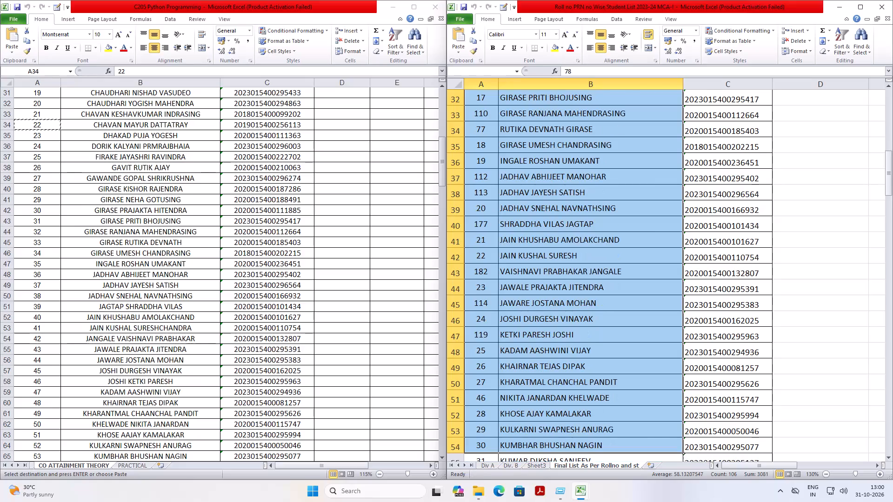
pyautogui.hotkey('ctrl', 'c')
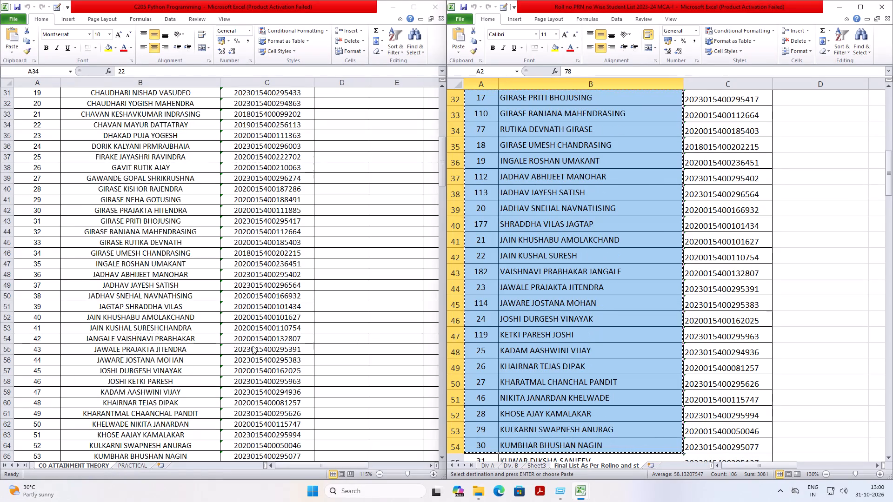
# Paste the copied roll numbers and names over the C205 CO ATTAINMENT THEORY list, starting at cell A13.
pyautogui.scroll(20, 770, 295)
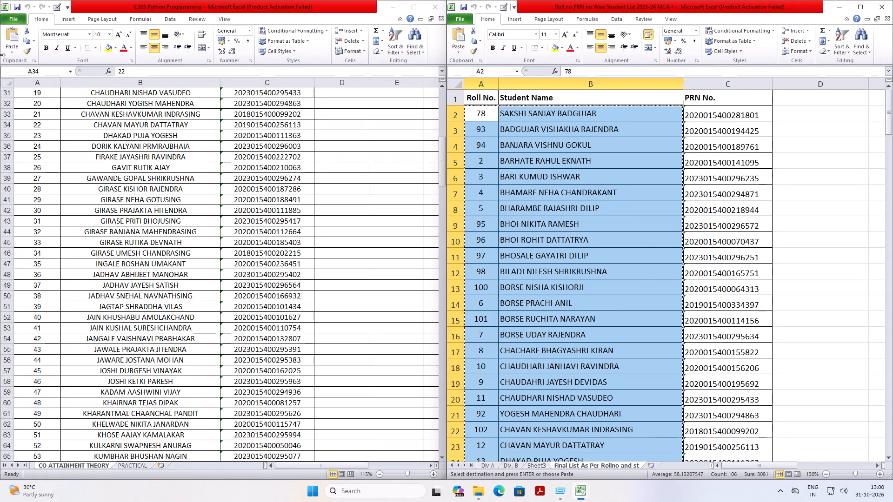
pyautogui.scroll(7, 30, 207)
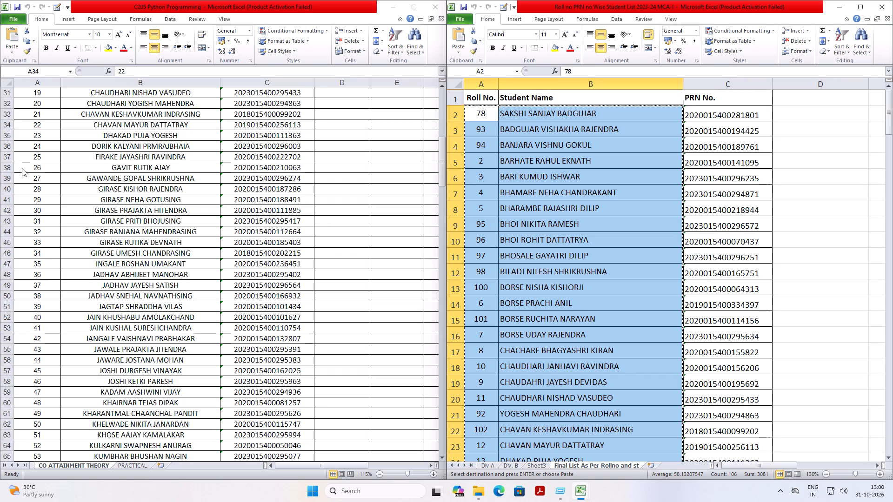
pyautogui.click(22, 168)
pyautogui.scroll(15, 22, 168)
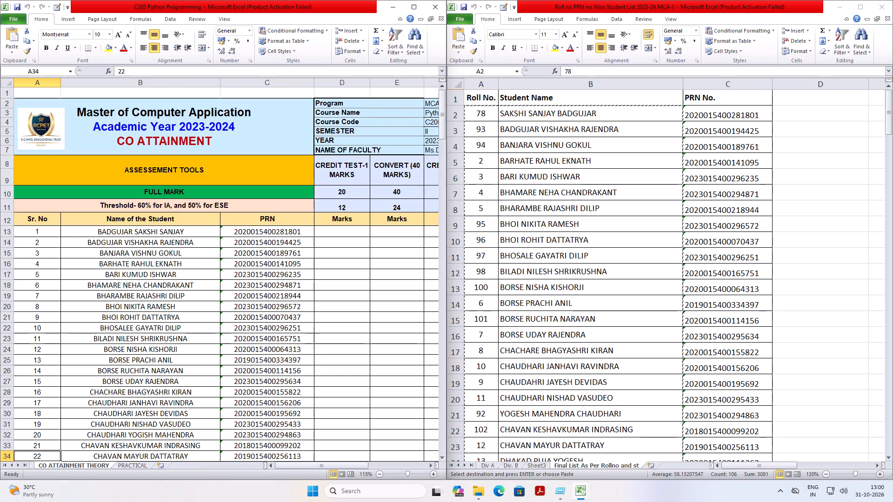
pyautogui.click(42, 229)
pyautogui.hotkey('ctrl', 'v')
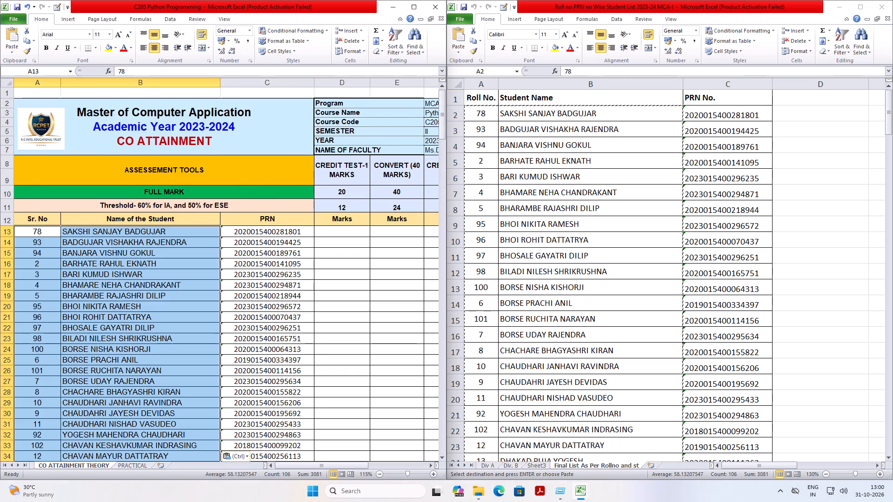
# Select cell A66, just below the pasted block in the C205 list, and save the C205 workbook.
pyautogui.scroll(-15, 204, 283)
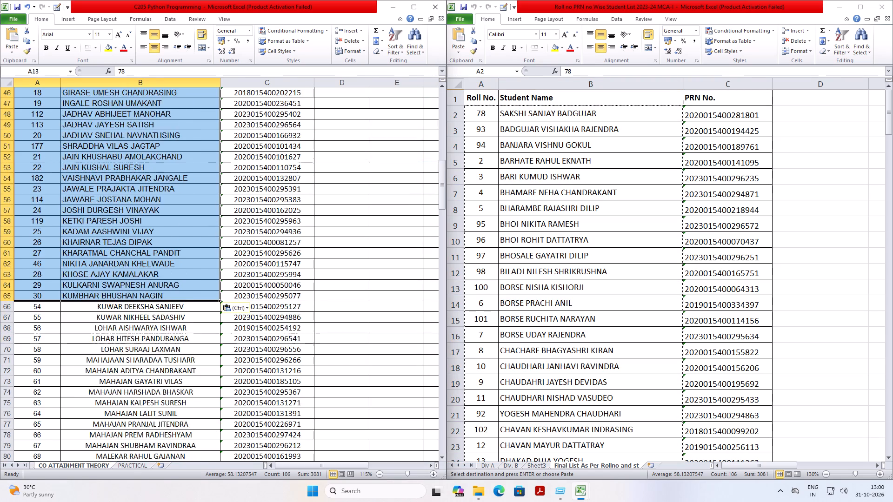
pyautogui.scroll(-4, 204, 283)
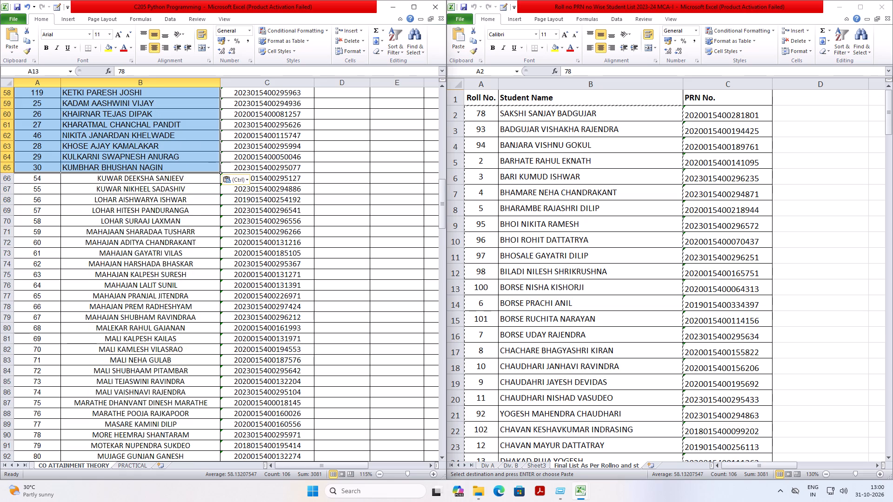
pyautogui.scroll(-2, 50, 190)
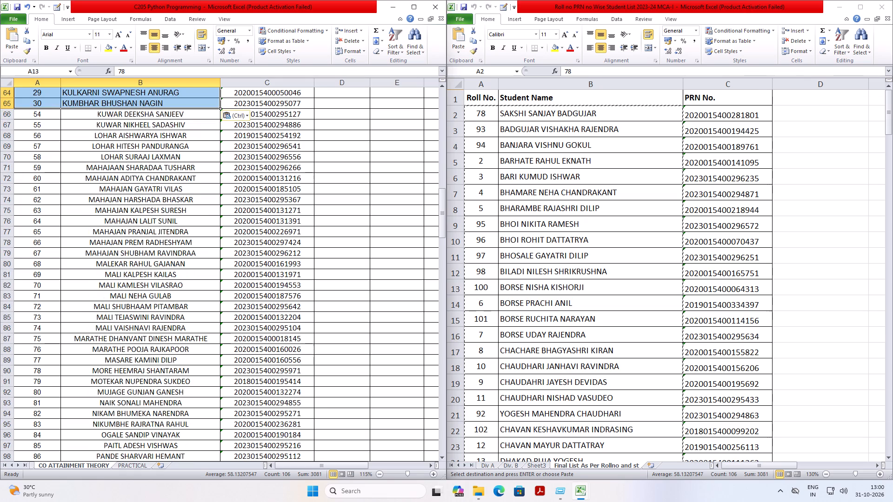
pyautogui.click(47, 118)
pyautogui.hotkey('ctrl', 's')
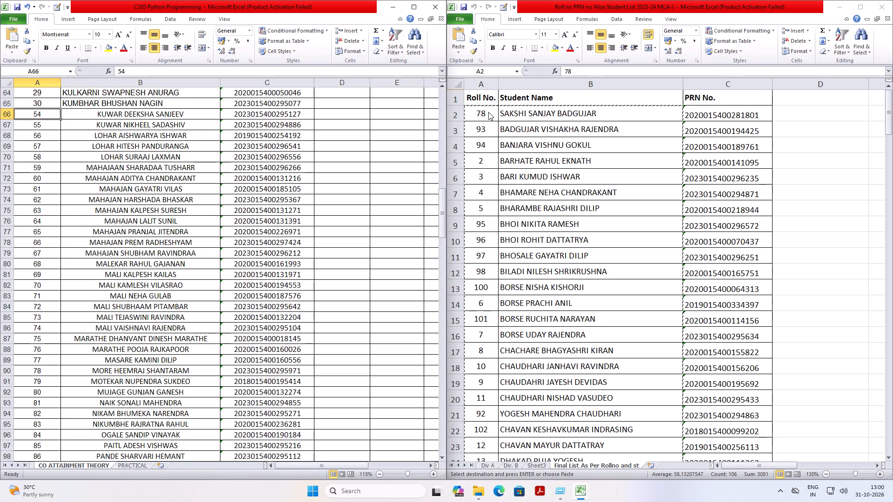
# Select the roll numbers and names in the Final List from row 55 down to row 71.
pyautogui.scroll(1, 523, 136)
pyautogui.scroll(-1, 523, 136)
pyautogui.click(523, 136)
pyautogui.scroll(-2, 523, 136)
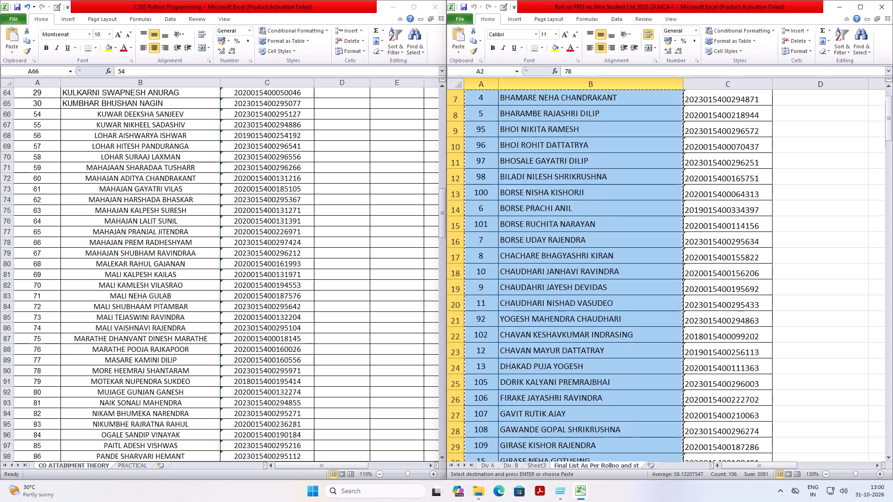
pyautogui.scroll(-18, 523, 136)
pyautogui.scroll(1, 523, 136)
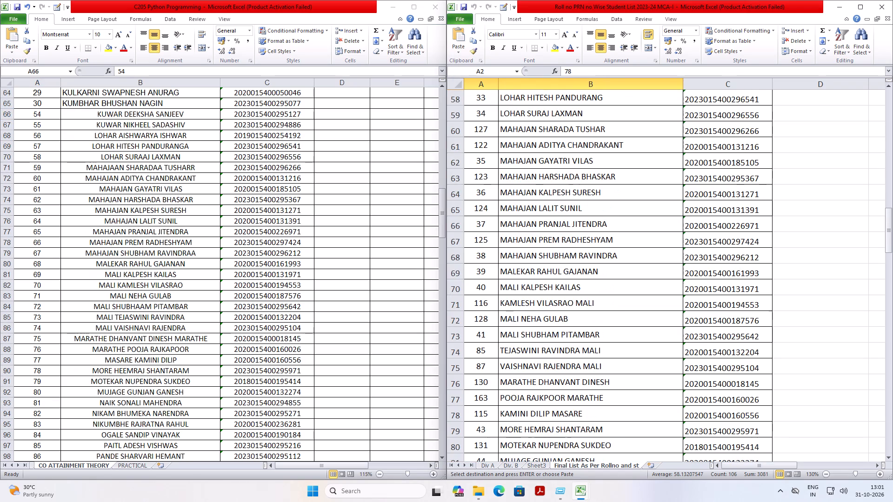
pyautogui.scroll(3, 523, 136)
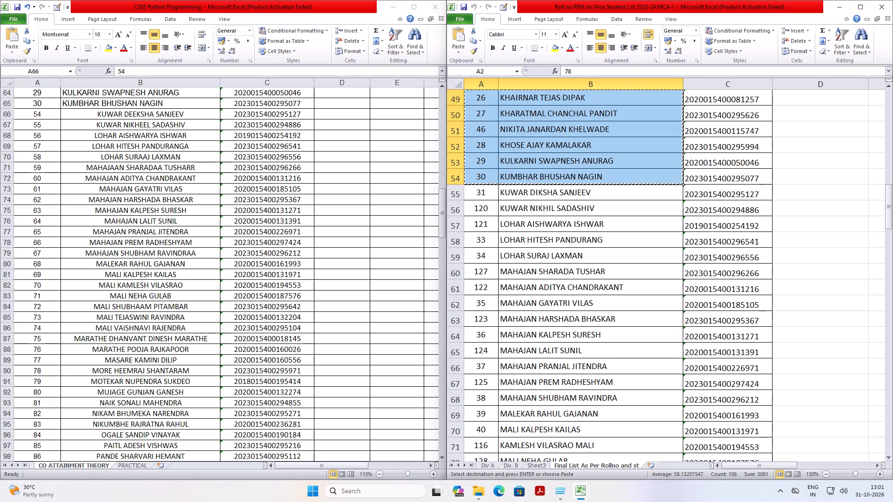
pyautogui.moveTo(480, 192); pyautogui.dragTo(534, 440)
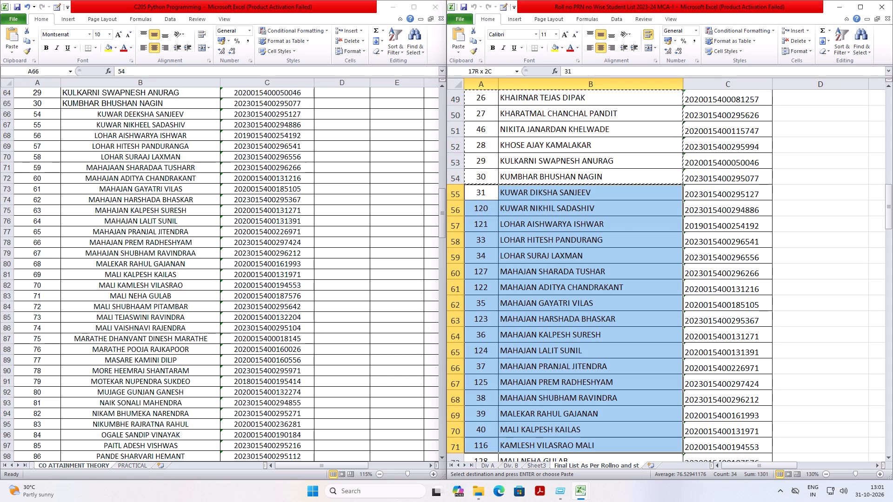
pyautogui.moveTo(534, 440); pyautogui.dragTo(533, 442)
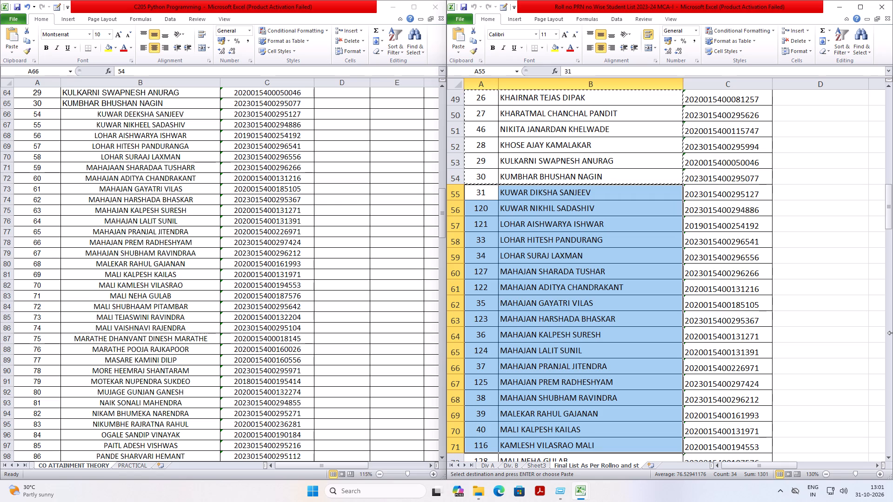
# Extend the Final List selection down to row 87 and copy the roll numbers and names from row 55 on.
pyautogui.hotkey('shift', 'Down')
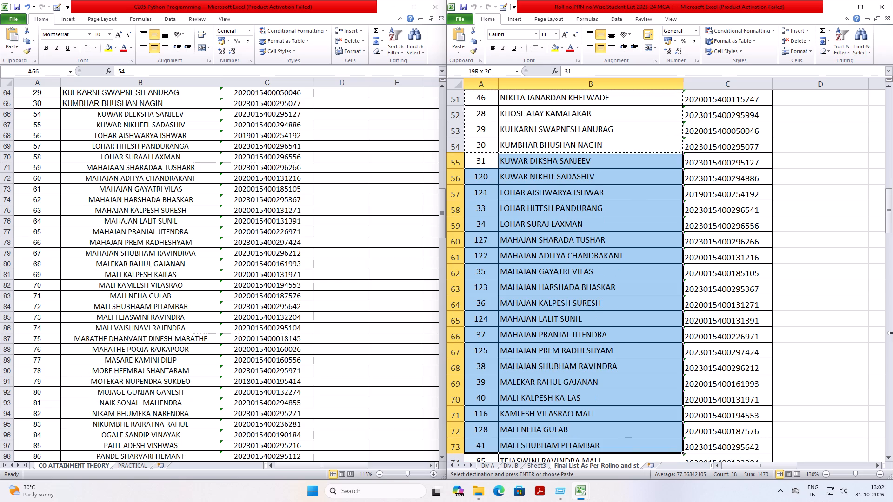
pyautogui.hotkey('shift', 'Down')
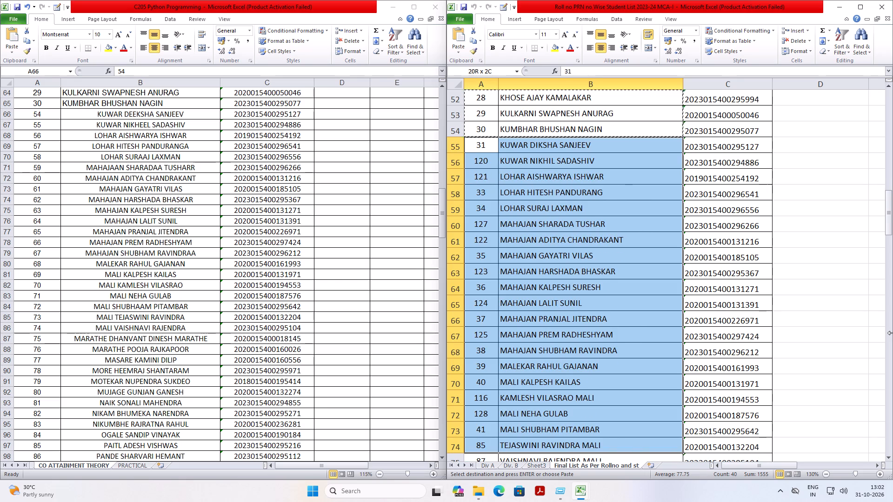
pyautogui.hotkey('shift', 'Down')
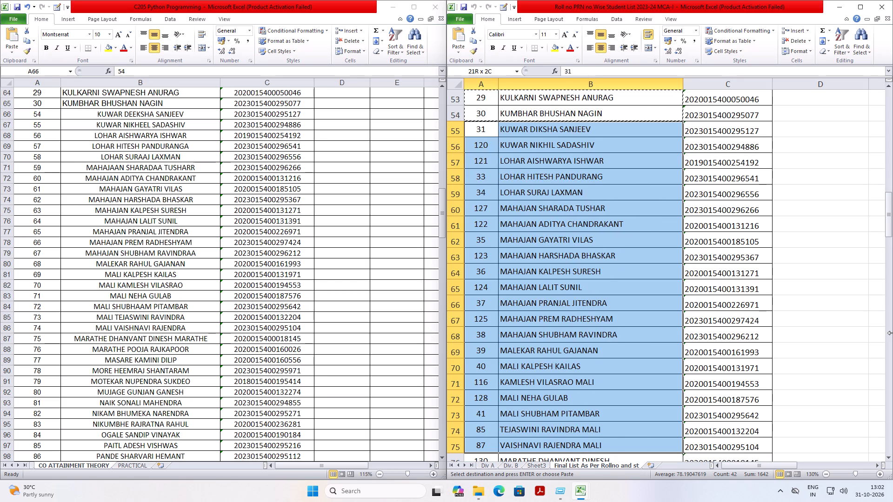
pyautogui.hotkey('shift', 'Down')
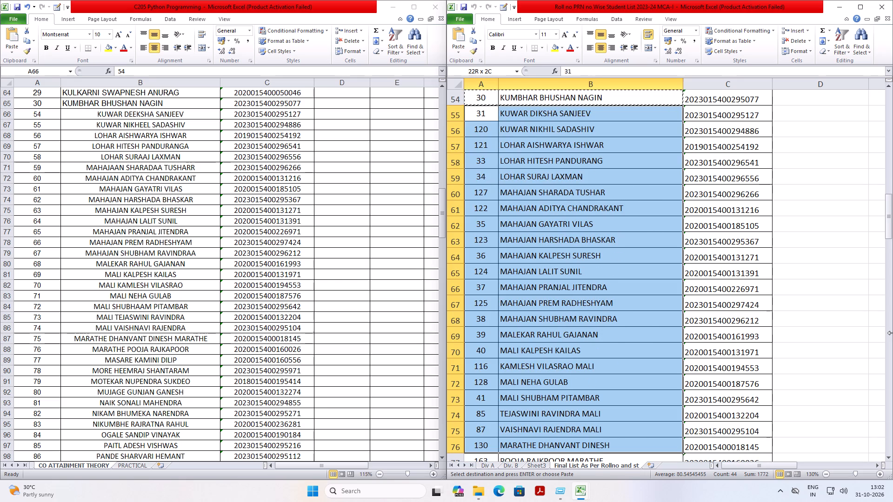
pyautogui.hotkey('shift', 'Down')
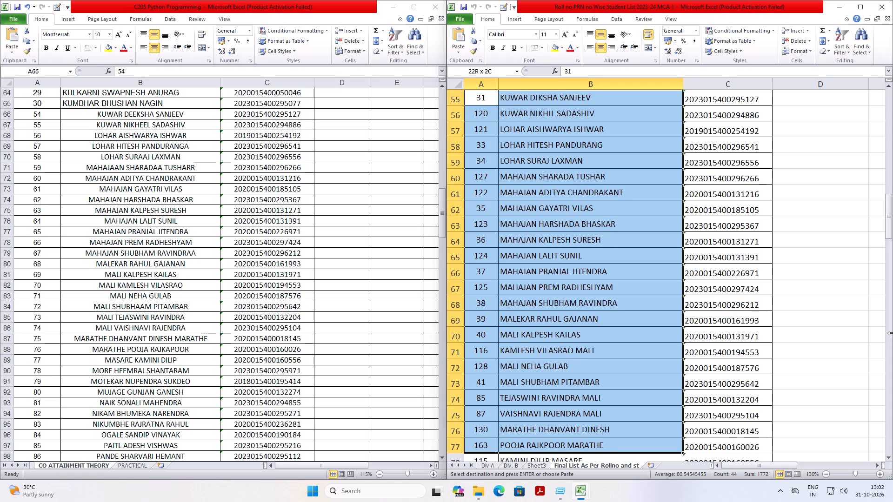
pyautogui.hotkey('shift', 'Down')
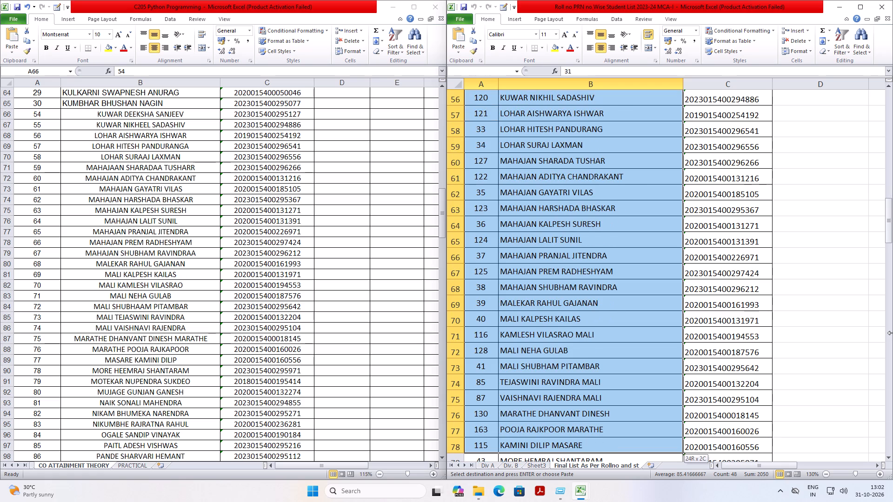
pyautogui.hotkey('shift', 'Down')
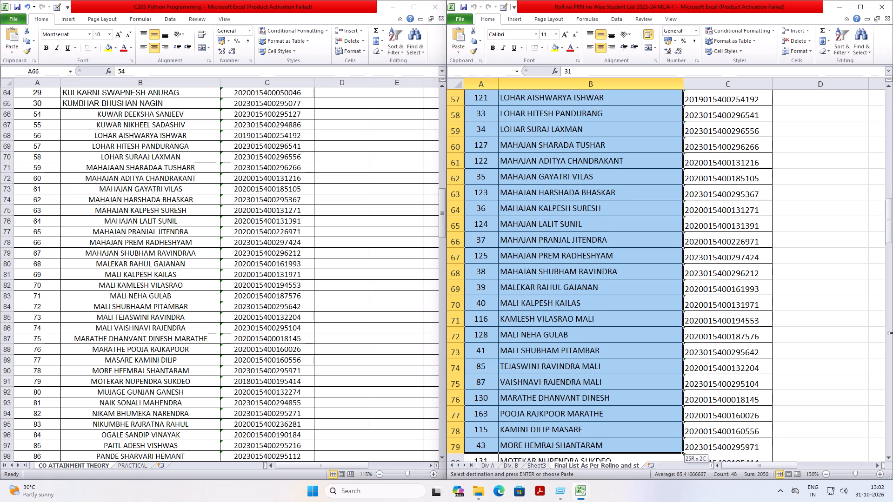
pyautogui.hotkey('shift', 'Down')
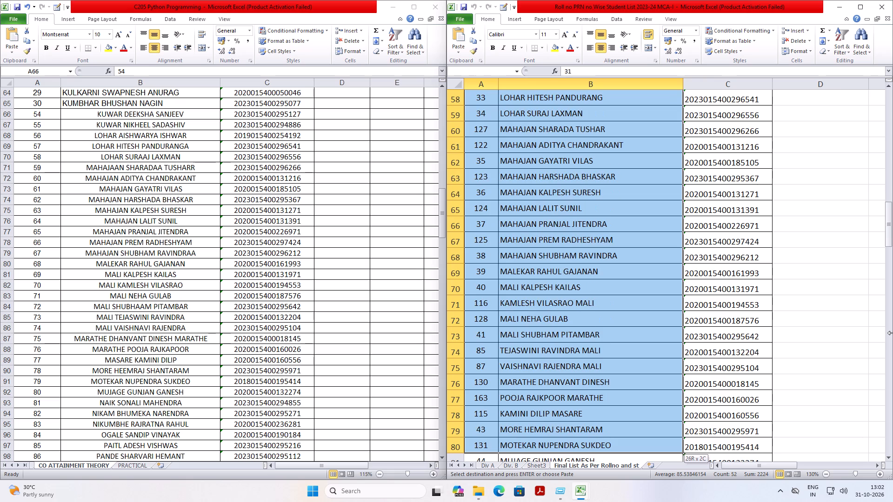
pyautogui.hotkey('shift', 'Down')
pyautogui.hotkey('shift', 'Down')
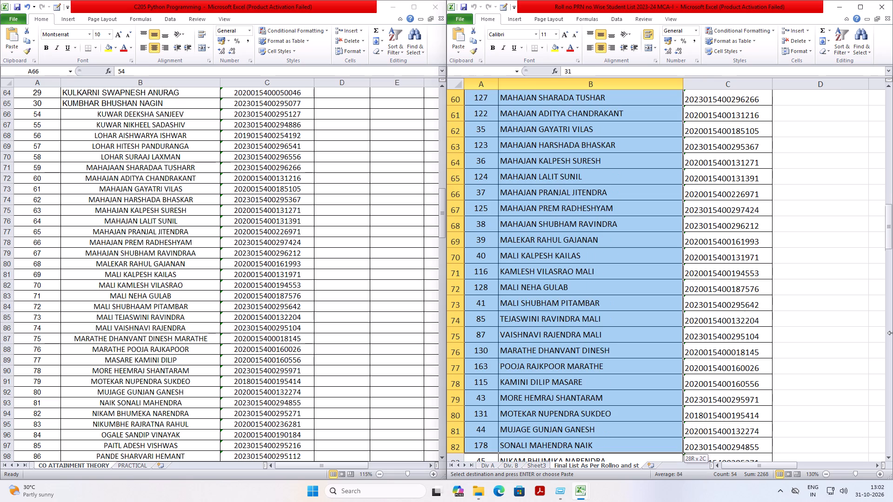
pyautogui.hotkey('shift', 'Down')
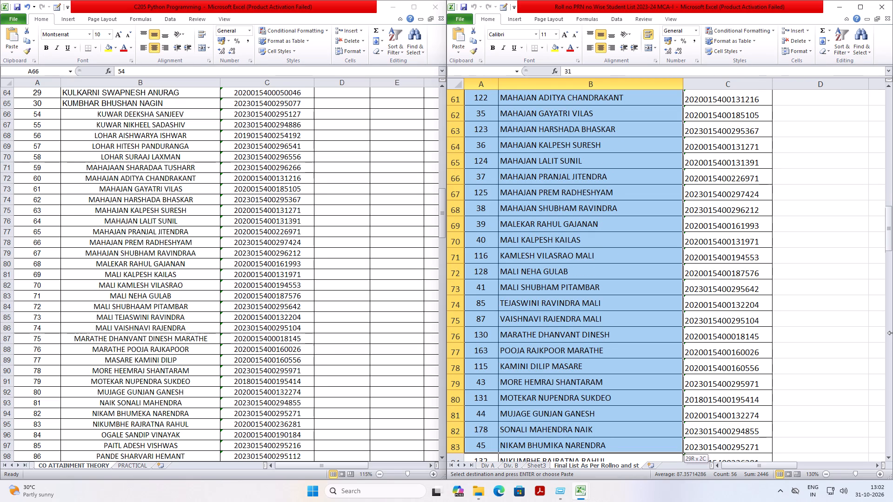
pyautogui.hotkey('shift', 'Down')
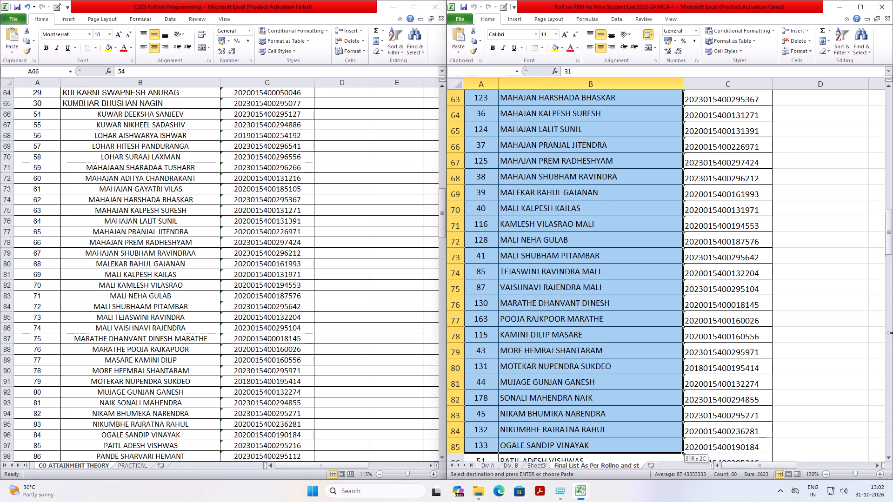
pyautogui.hotkey('shift', 'Down')
pyautogui.hotkey('shift', 'Down')
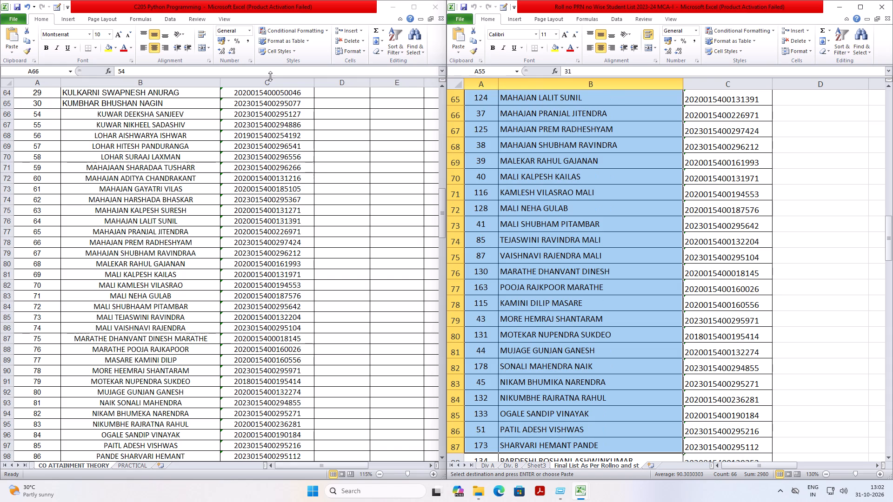
pyautogui.click(87, 319)
pyautogui.scroll(-6, 87, 319)
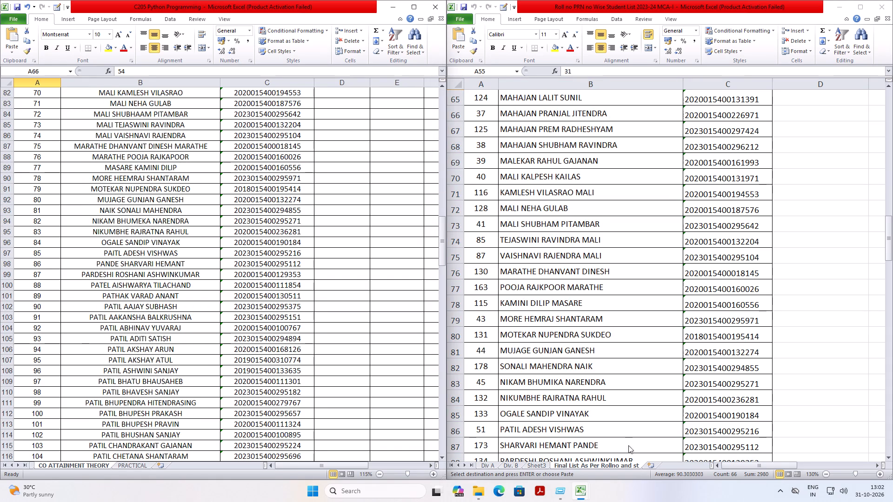
pyautogui.click(598, 456)
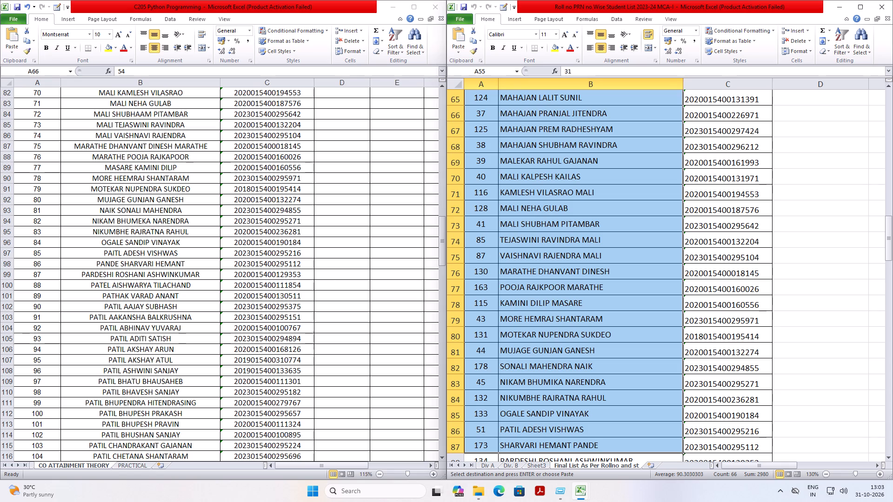
pyautogui.hotkey('ctrl', 'c')
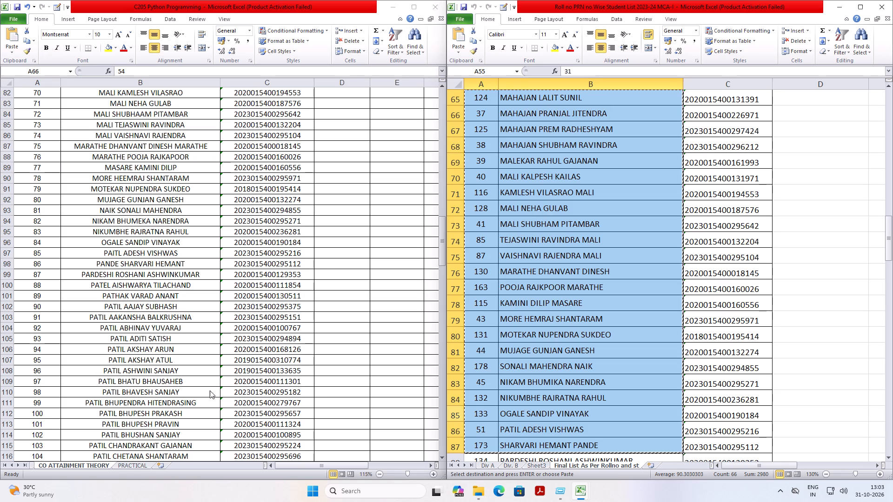
# Paste the copied roll numbers and names over the C205 CO ATTAINMENT THEORY list, starting at cell A66.
pyautogui.scroll(6, 568, 271)
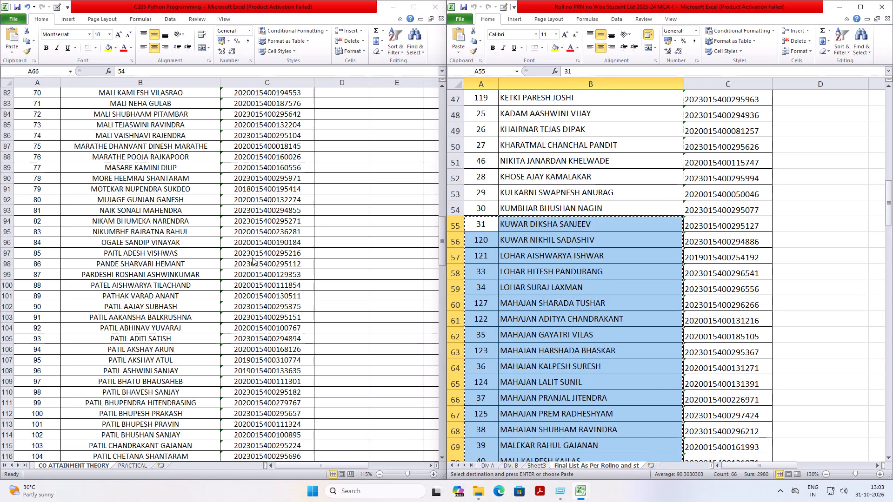
pyautogui.click(165, 234)
pyautogui.scroll(6, 165, 234)
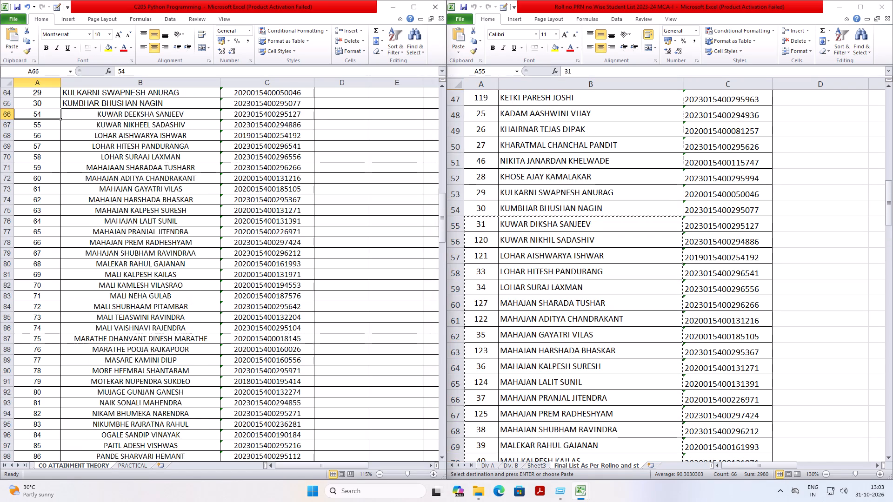
pyautogui.hotkey('ctrl', 'v')
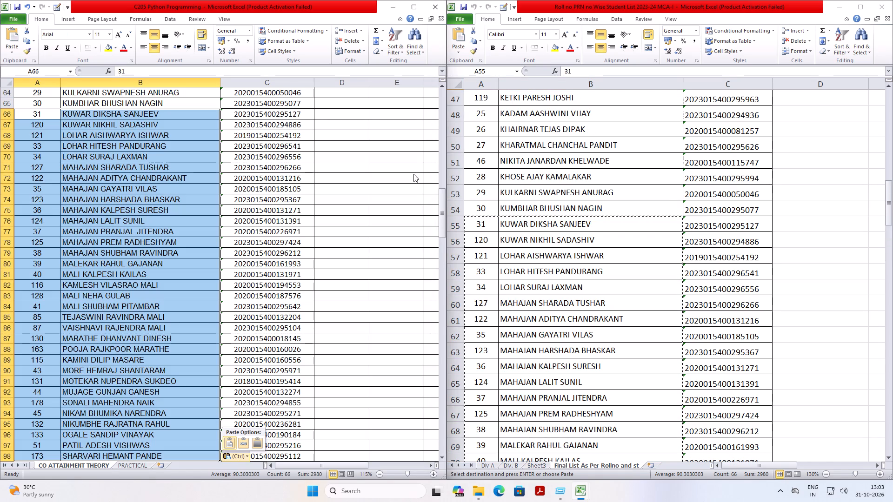
# Select the roll numbers and names in the Final List from row 88 down to row 102.
pyautogui.click(69, 158)
pyautogui.scroll(-2, 69, 158)
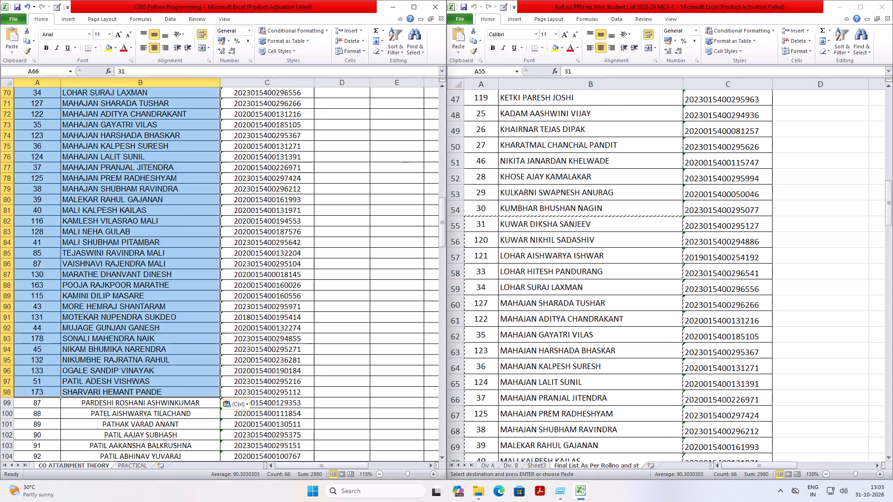
pyautogui.scroll(-8, 69, 158)
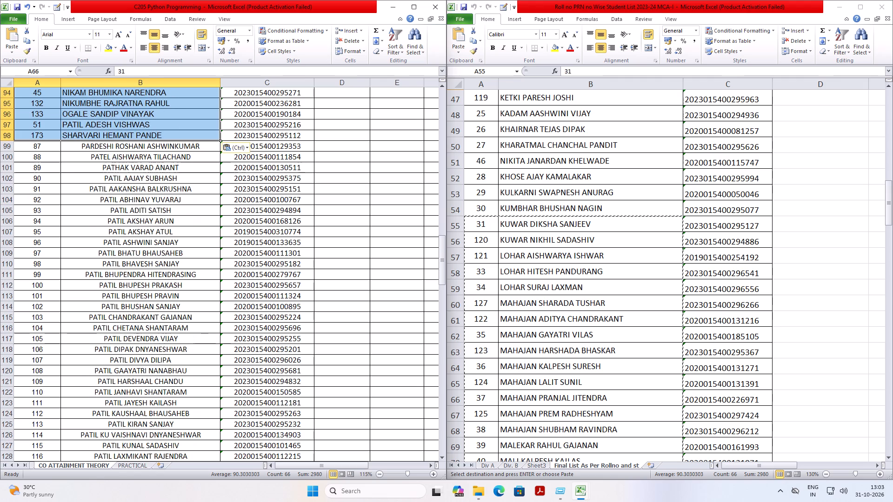
pyautogui.click(524, 209)
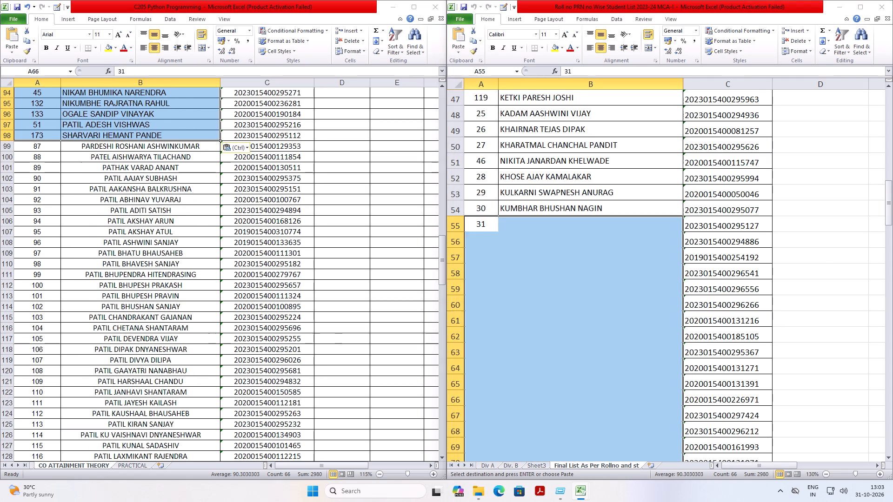
pyautogui.scroll(-12, 524, 209)
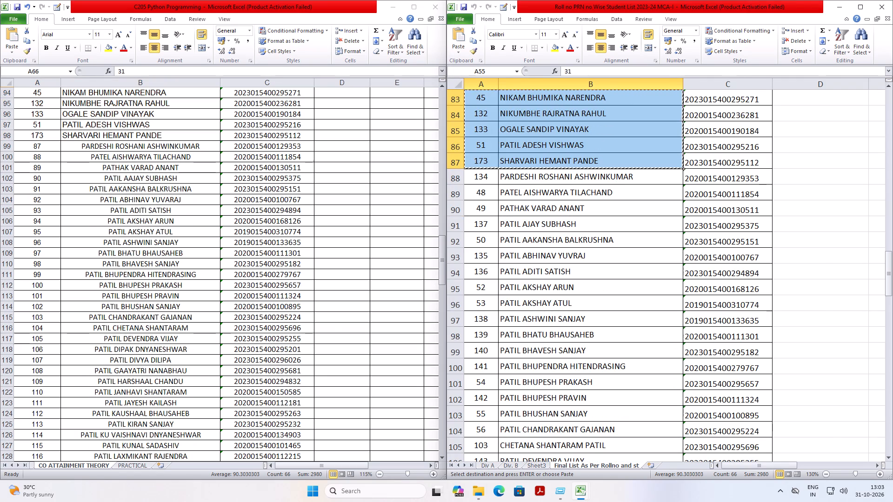
pyautogui.scroll(-1, 518, 174)
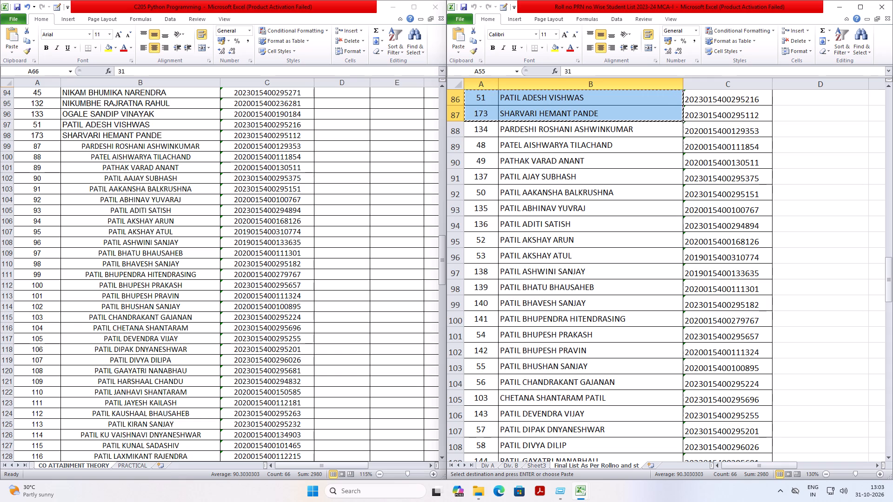
pyautogui.moveTo(485, 124); pyautogui.dragTo(517, 138)
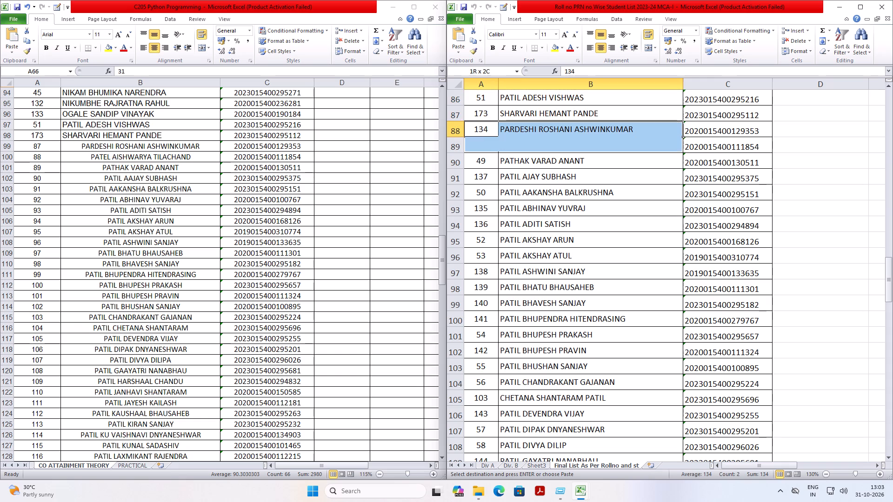
pyautogui.moveTo(517, 138); pyautogui.dragTo(527, 144)
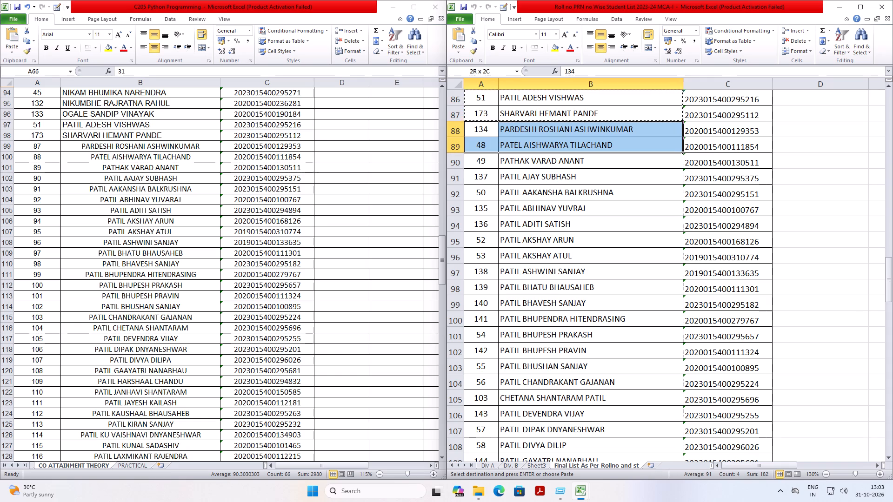
pyautogui.moveTo(527, 144); pyautogui.dragTo(527, 153)
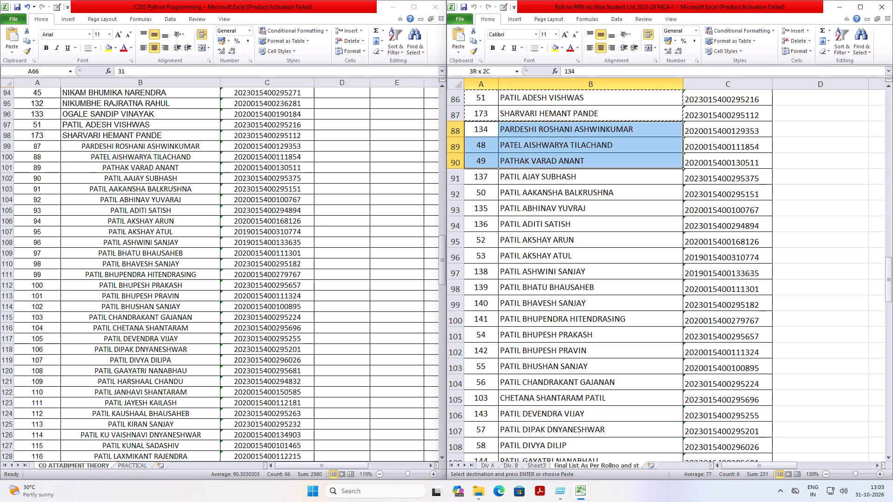
pyautogui.moveTo(527, 153); pyautogui.dragTo(536, 199)
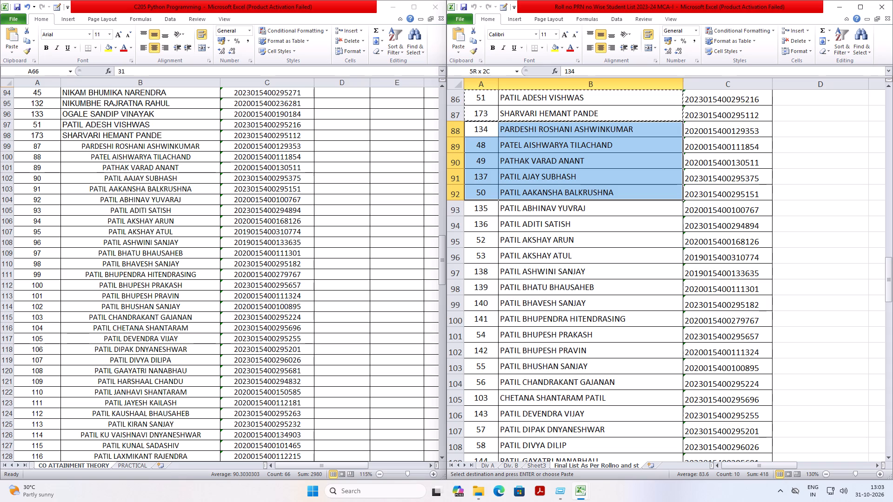
pyautogui.moveTo(536, 199); pyautogui.dragTo(540, 229)
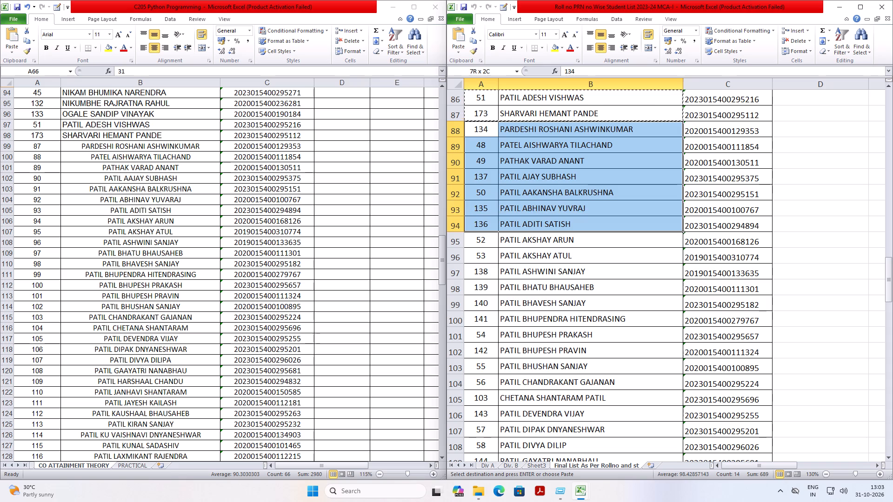
pyautogui.moveTo(540, 229); pyautogui.dragTo(542, 238)
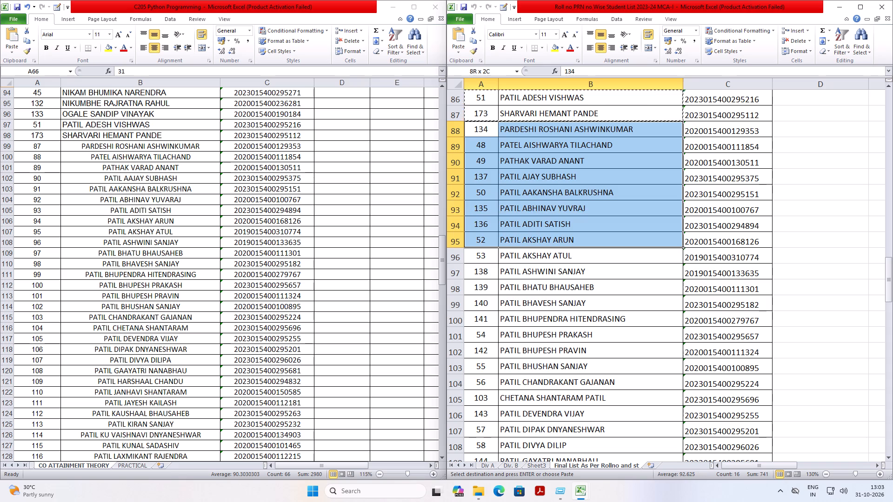
pyautogui.moveTo(542, 238); pyautogui.dragTo(545, 260)
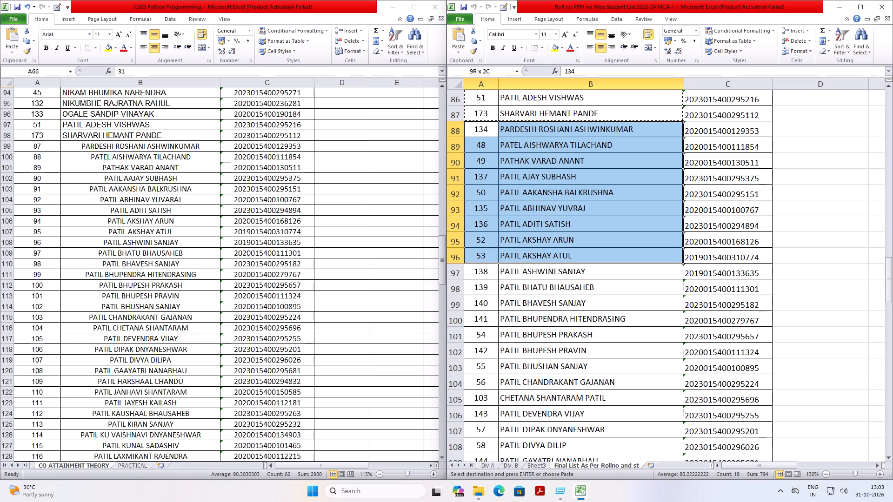
pyautogui.moveTo(545, 260); pyautogui.dragTo(548, 313)
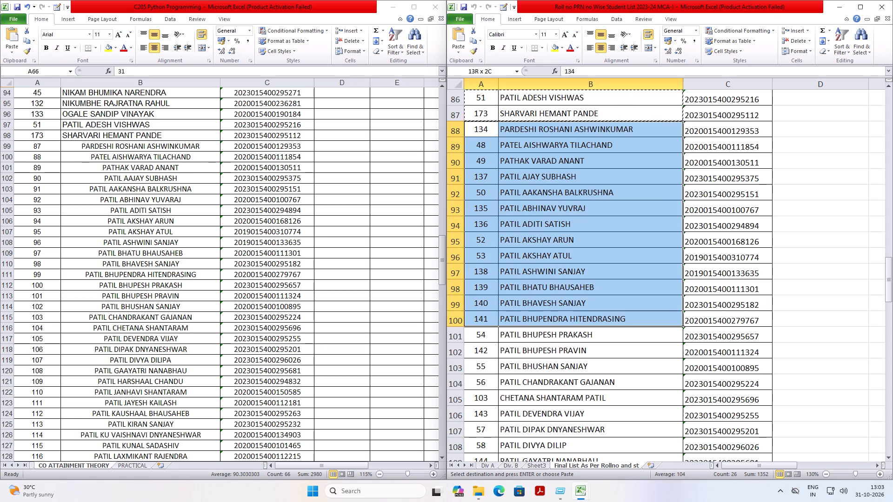
pyautogui.moveTo(548, 313); pyautogui.dragTo(550, 354)
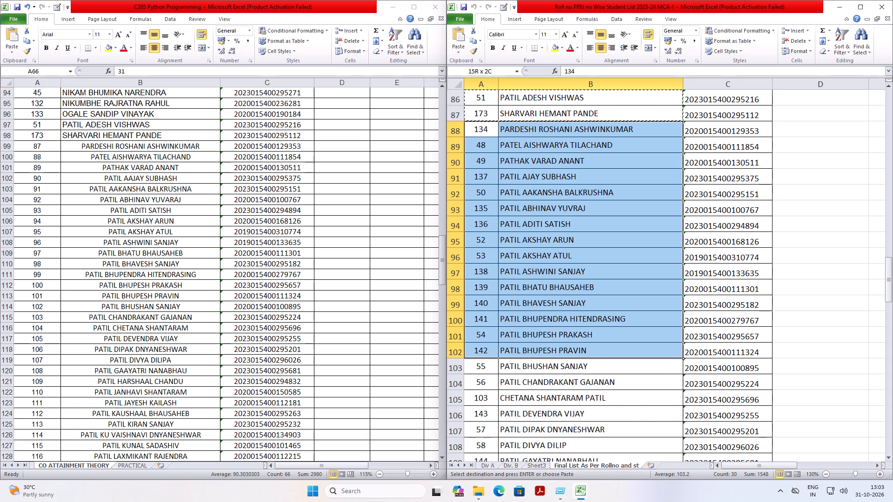
# Extend the Final List selection down to row 117 and copy the roll numbers and names from row 88 on.
pyautogui.moveTo(550, 354); pyautogui.dragTo(551, 379)
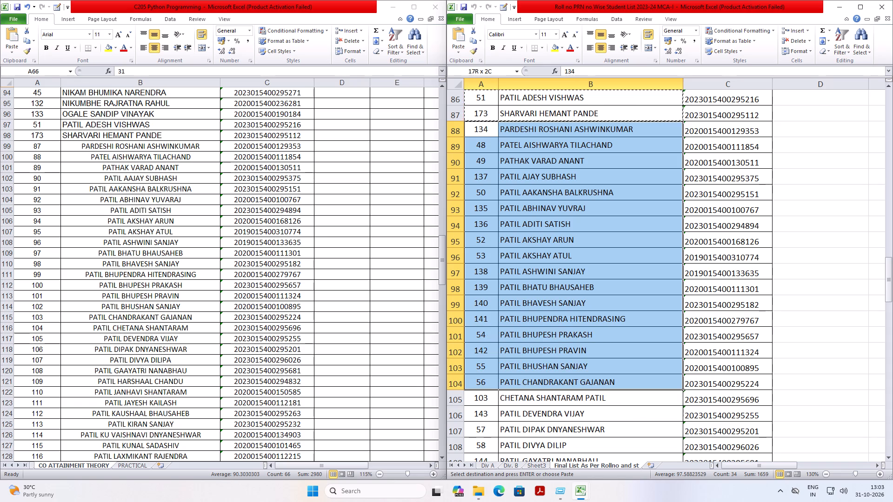
pyautogui.moveTo(551, 379); pyautogui.dragTo(551, 400)
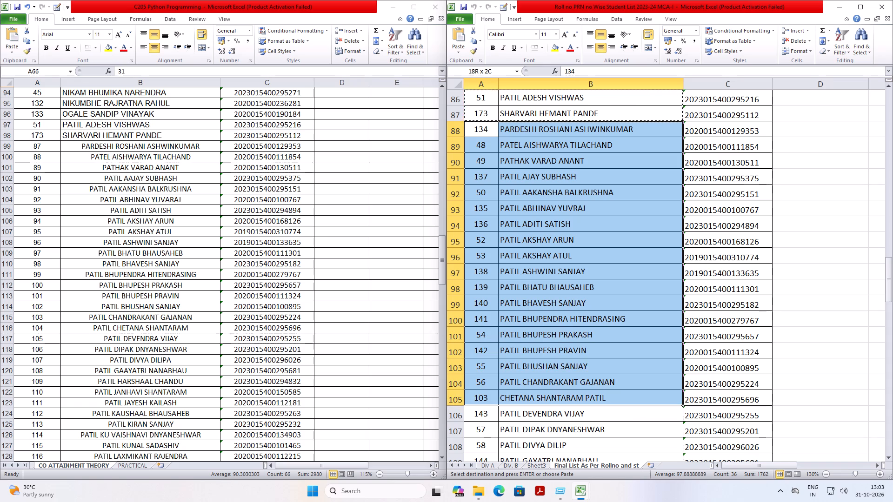
pyautogui.moveTo(551, 400); pyautogui.dragTo(551, 410)
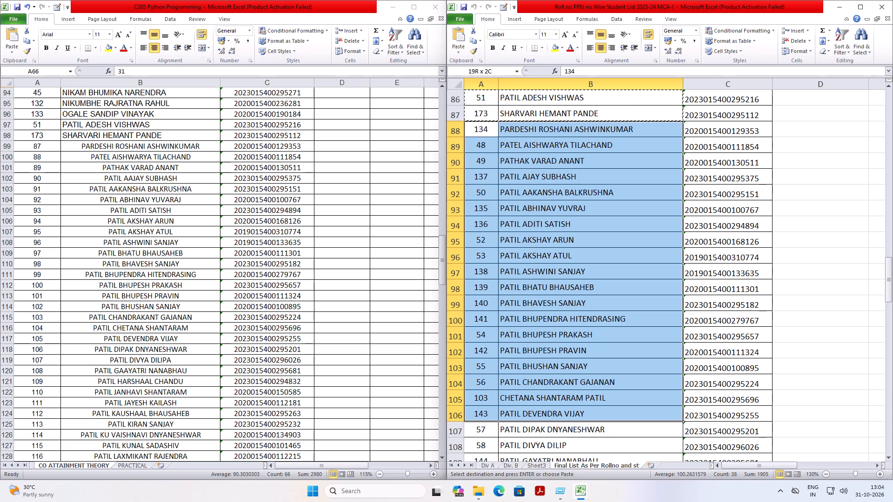
pyautogui.moveTo(551, 410); pyautogui.dragTo(551, 430)
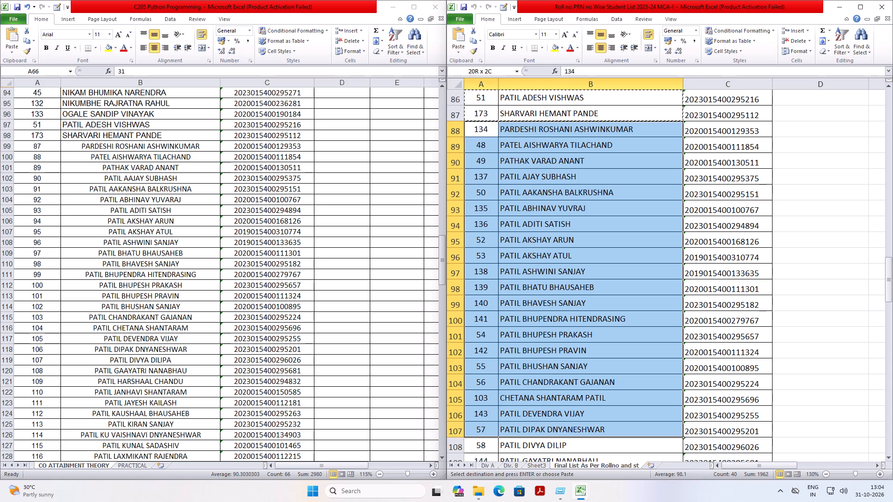
pyautogui.moveTo(551, 430); pyautogui.dragTo(551, 452)
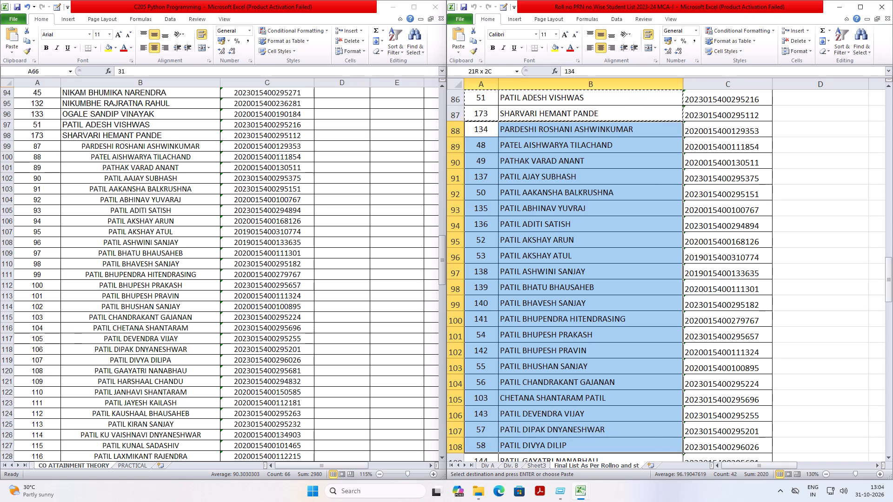
pyautogui.moveTo(551, 452); pyautogui.dragTo(552, 466)
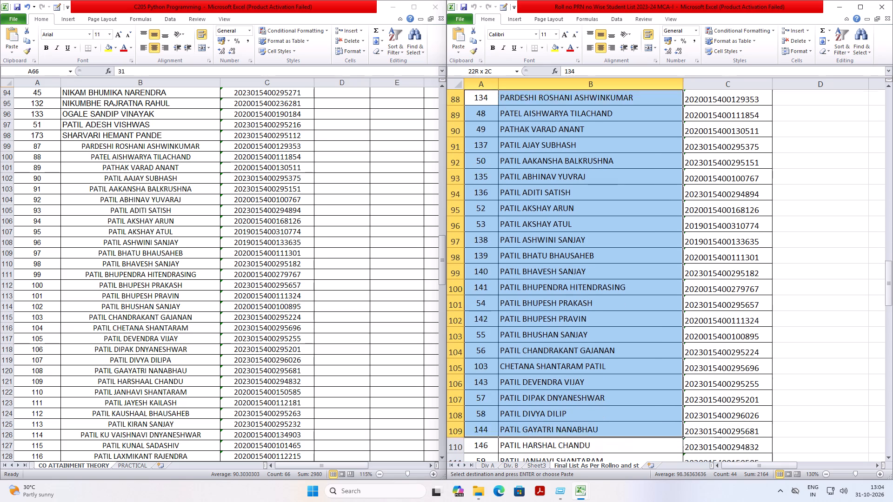
pyautogui.moveTo(552, 466); pyautogui.dragTo(547, 401)
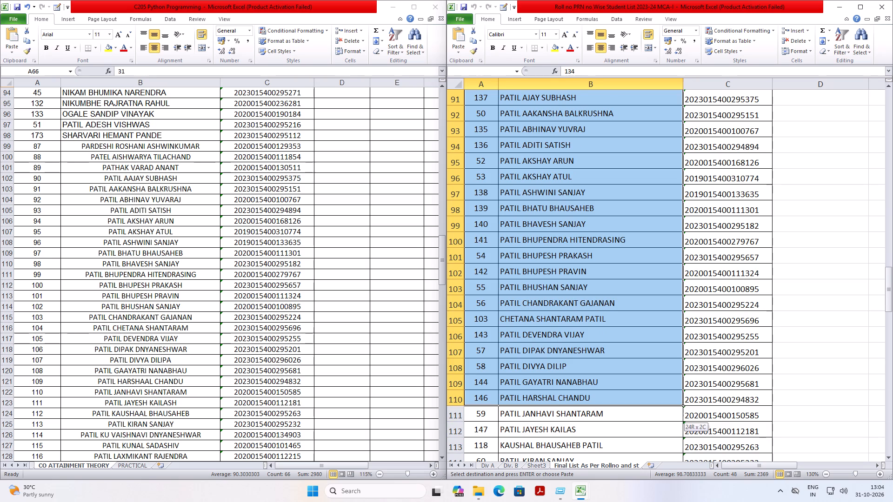
pyautogui.moveTo(547, 401); pyautogui.dragTo(551, 418)
pyautogui.moveTo(551, 418); pyautogui.dragTo(554, 455)
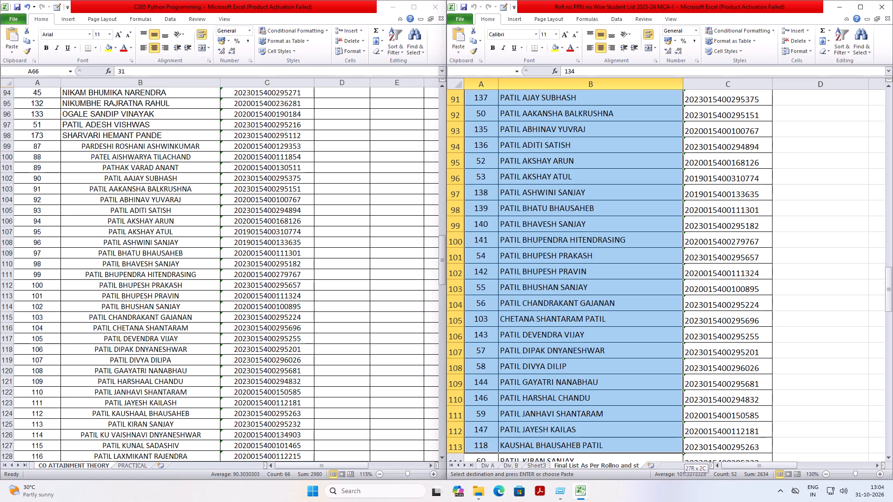
pyautogui.moveTo(554, 455); pyautogui.dragTo(543, 382)
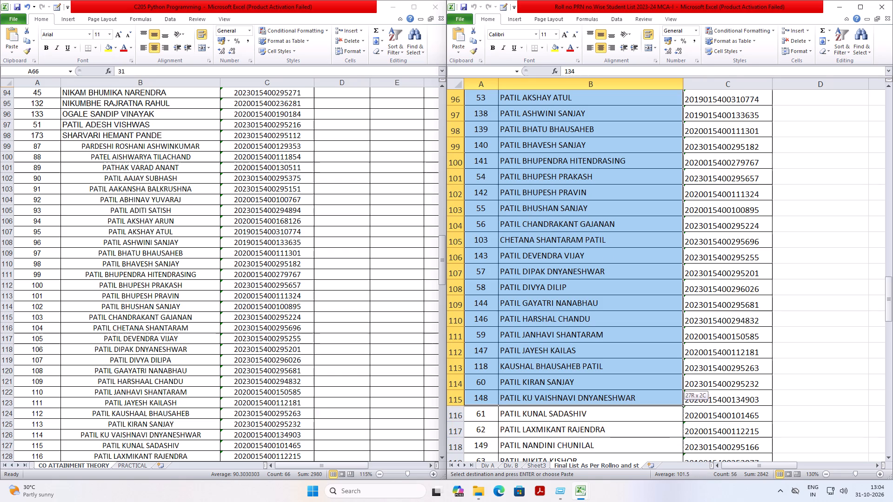
pyautogui.moveTo(543, 382); pyautogui.dragTo(550, 395)
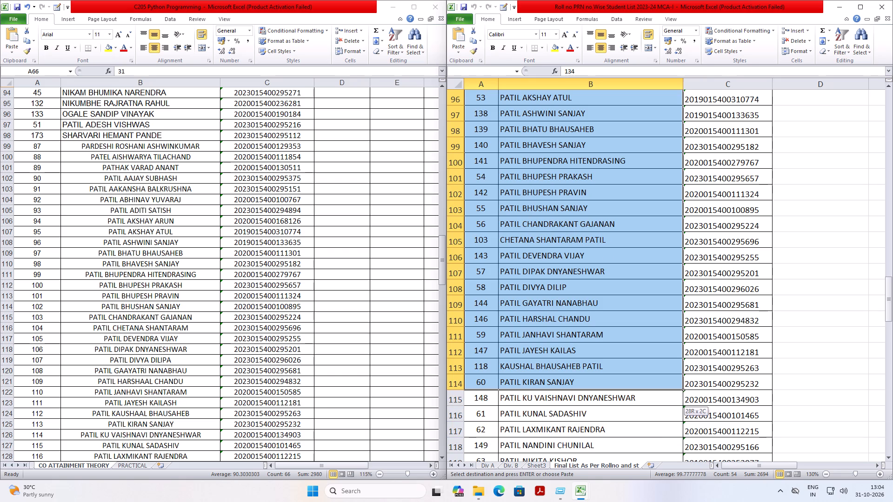
pyautogui.moveTo(550, 395); pyautogui.dragTo(552, 401)
pyautogui.moveTo(552, 401); pyautogui.dragTo(554, 421)
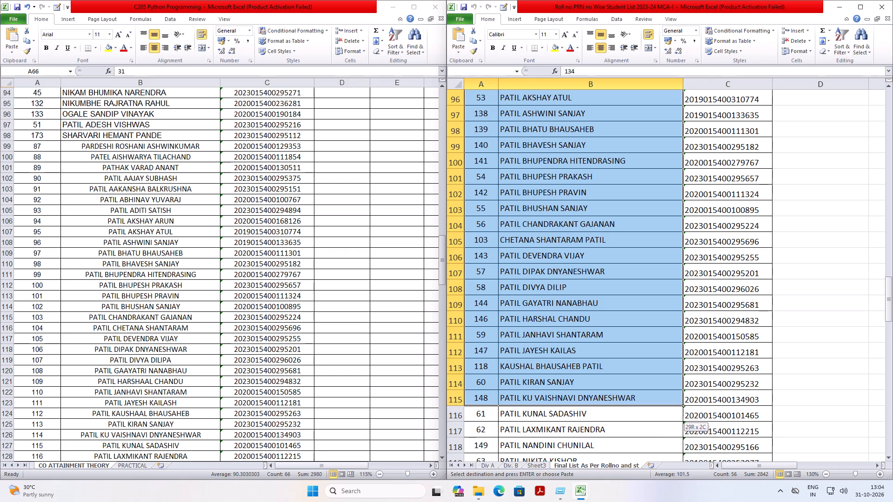
pyautogui.moveTo(554, 421); pyautogui.dragTo(555, 425)
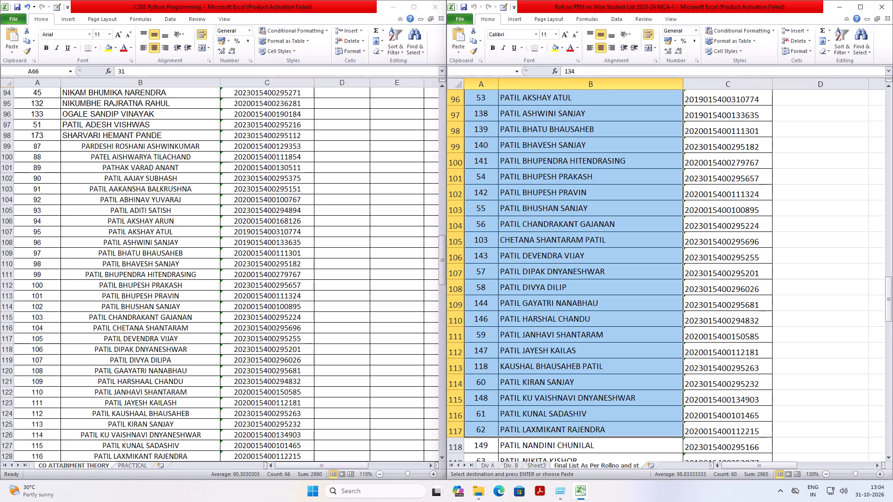
pyautogui.hotkey('ctrl', 'c')
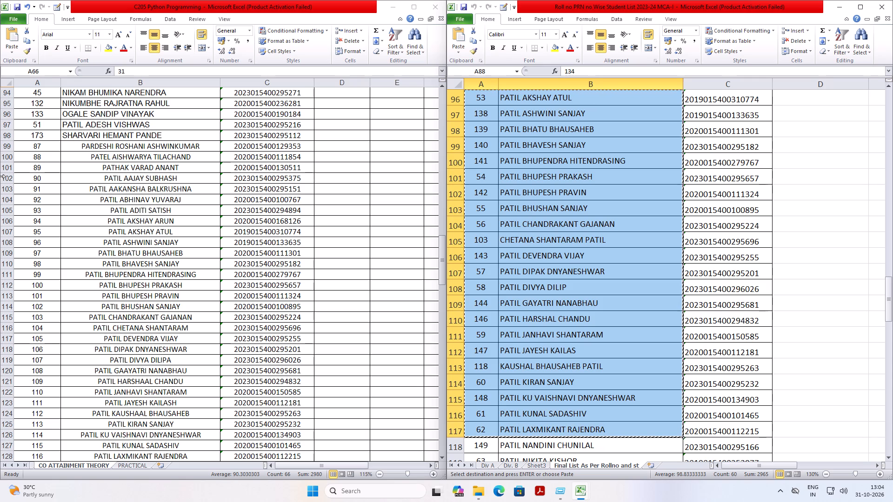
# Paste the copied roll numbers and names over the C205 CO ATTAINMENT THEORY list, starting at cell A99.
pyautogui.doubleClick(46, 146)
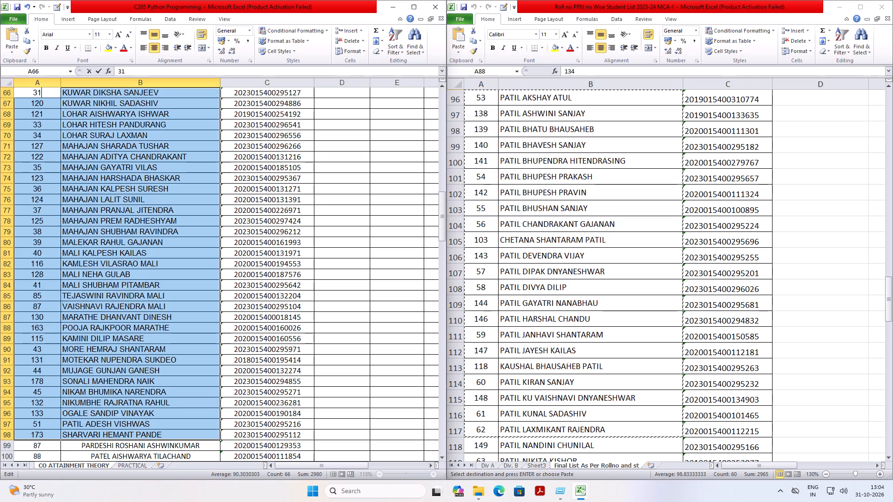
pyautogui.scroll(3, 188, 180)
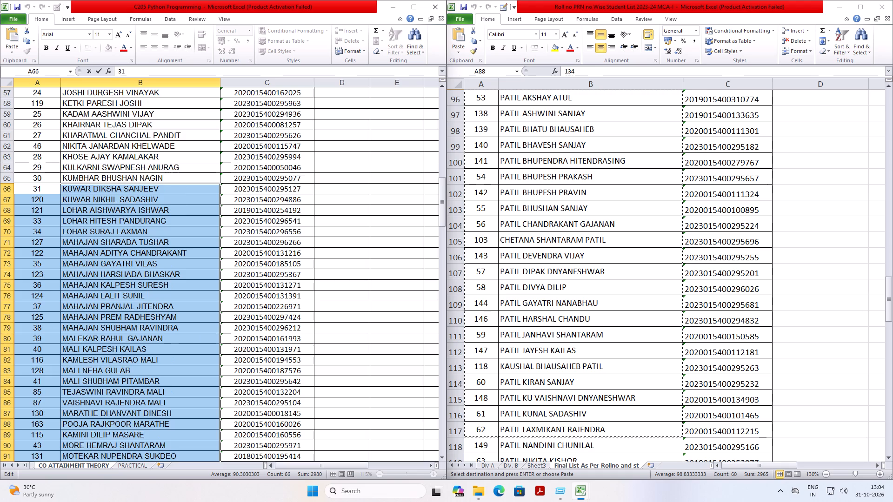
pyautogui.scroll(-9, 188, 180)
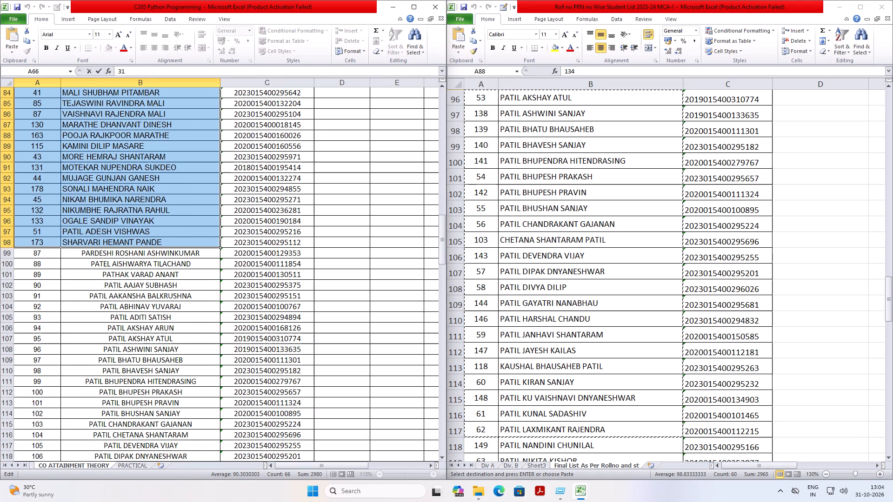
pyautogui.click(54, 255)
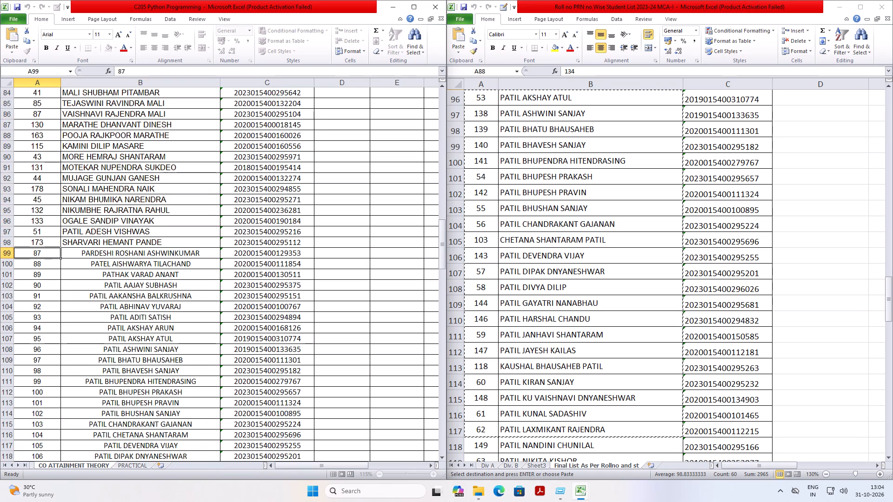
pyautogui.scroll(2, 624, 196)
pyautogui.click(623, 192)
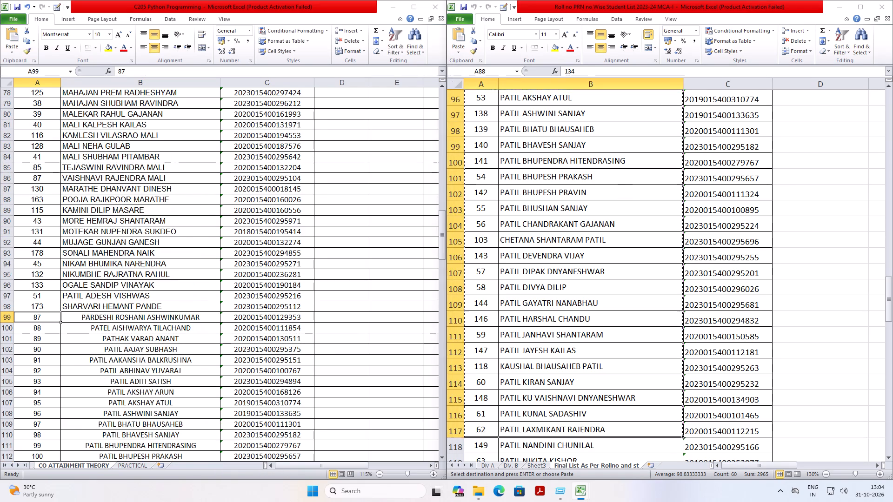
pyautogui.scroll(6, 623, 192)
pyautogui.scroll(-4, 626, 186)
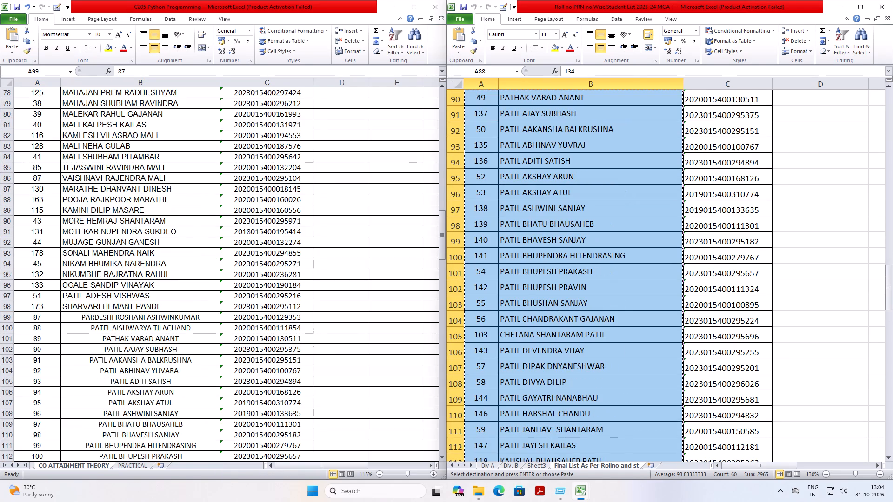
pyautogui.click(43, 322)
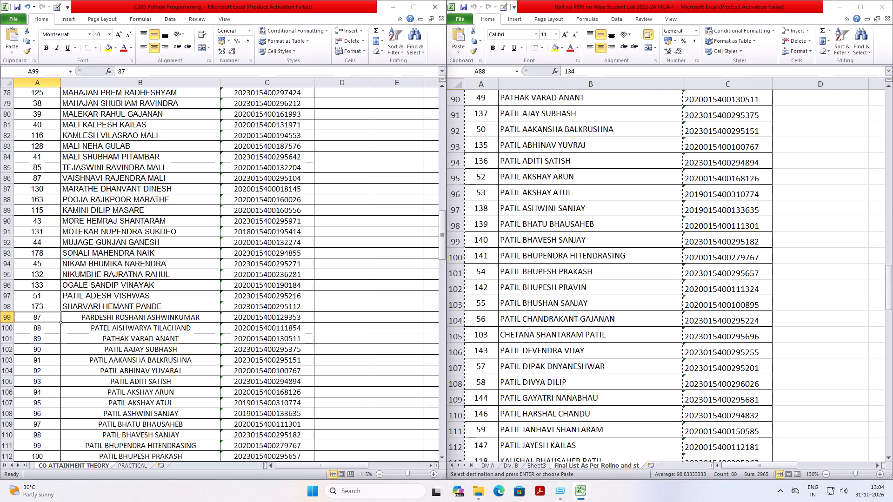
pyautogui.hotkey('ctrl', 'v')
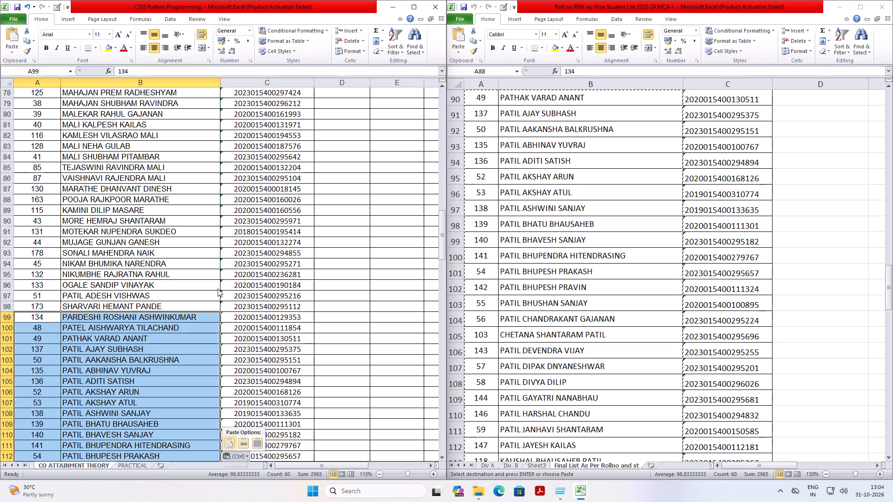
# Select the roll numbers and names in the Final List from row 118 down to row 139 and copy them.
pyautogui.scroll(-6, 218, 289)
pyautogui.click(168, 295)
pyautogui.scroll(-13, 168, 295)
pyautogui.scroll(-3, 167, 253)
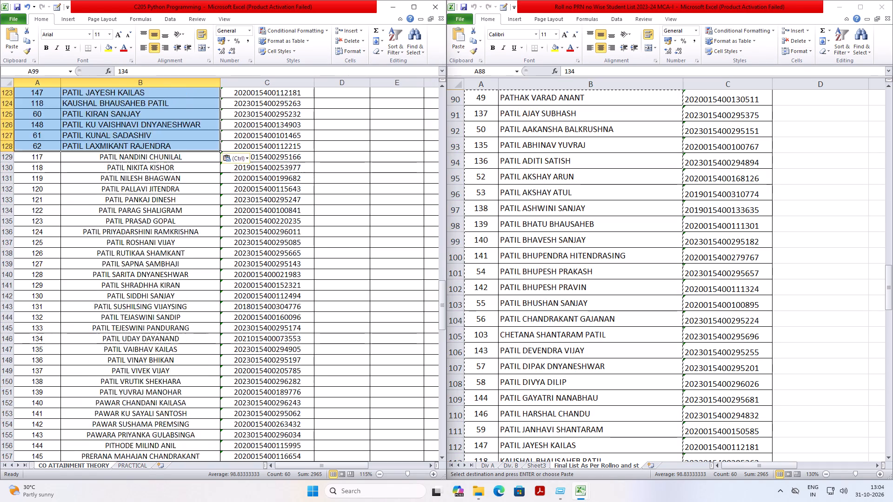
pyautogui.scroll(-1, 167, 253)
pyautogui.scroll(1, 167, 249)
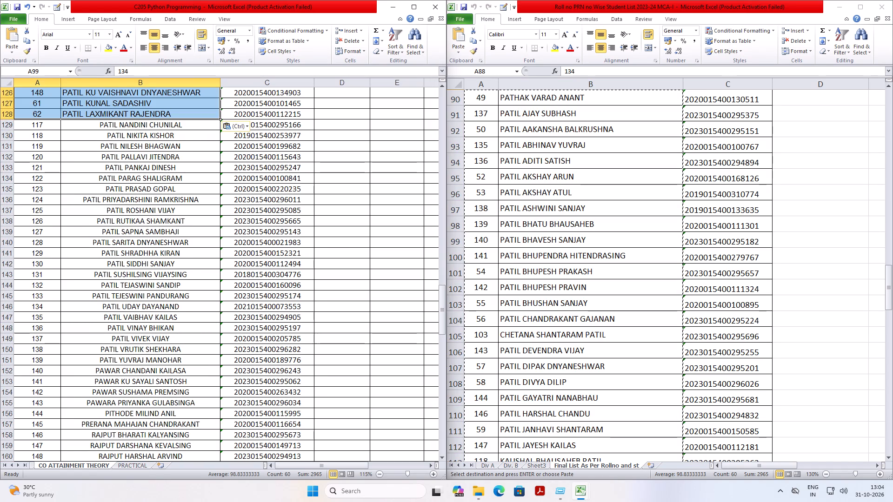
pyautogui.scroll(1, 544, 164)
pyautogui.click(544, 164)
pyautogui.scroll(-9, 544, 164)
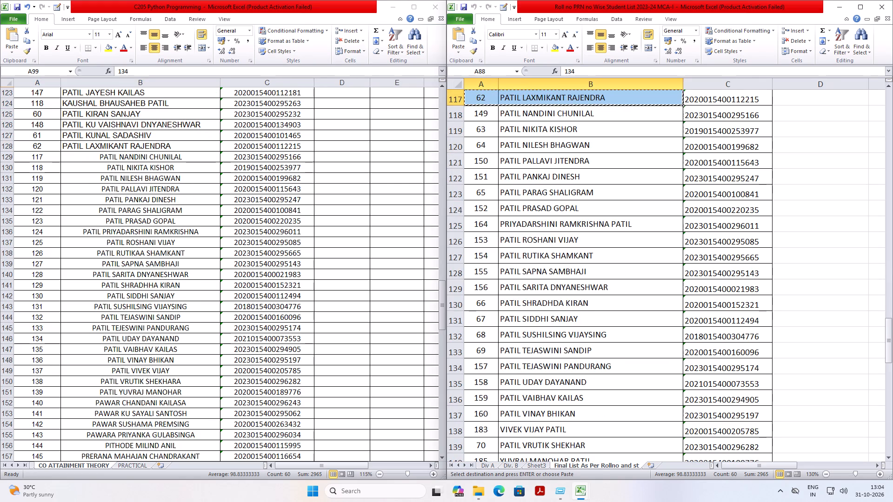
pyautogui.moveTo(475, 120); pyautogui.dragTo(492, 125)
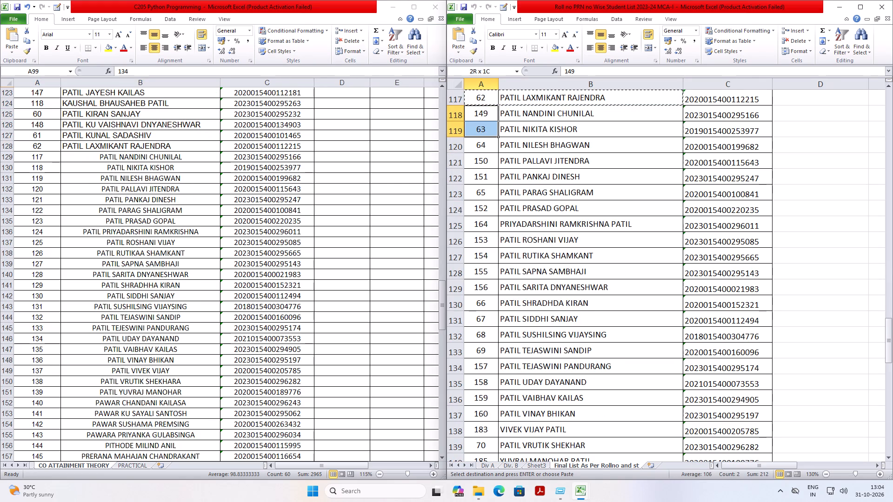
pyautogui.moveTo(492, 125); pyautogui.dragTo(551, 156)
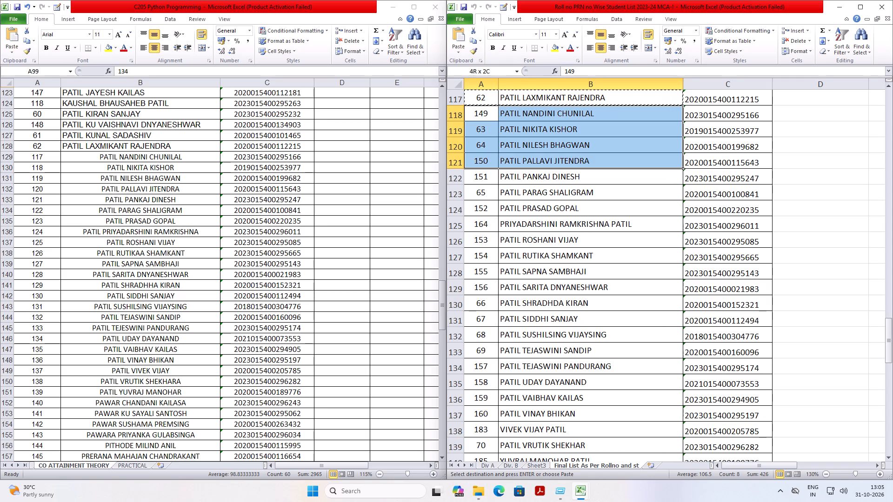
pyautogui.moveTo(551, 156); pyautogui.dragTo(551, 157)
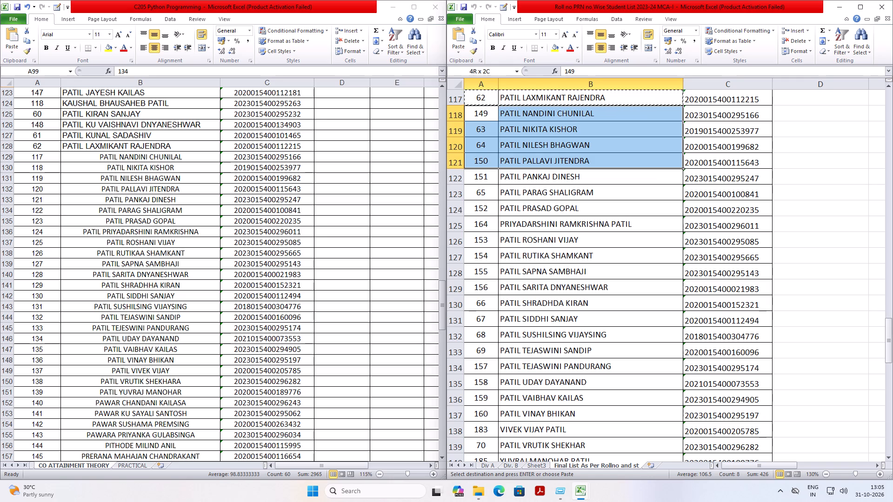
pyautogui.moveTo(551, 157); pyautogui.dragTo(551, 157)
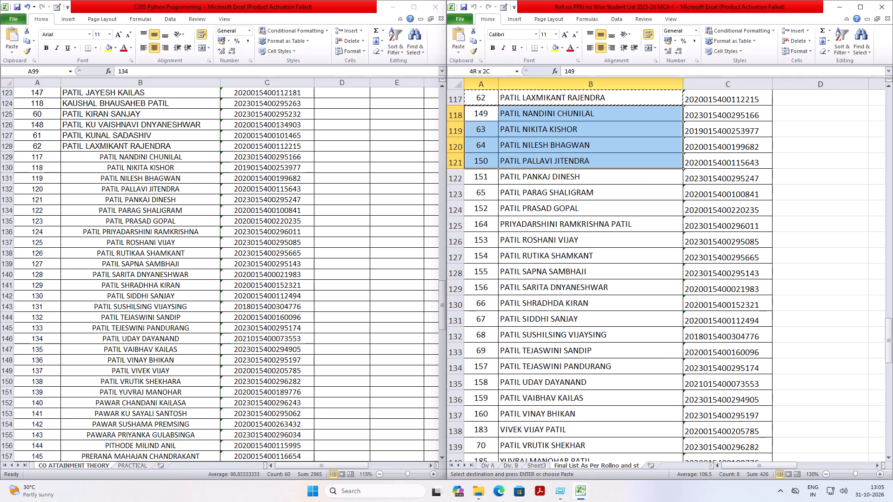
pyautogui.moveTo(551, 157); pyautogui.dragTo(554, 217)
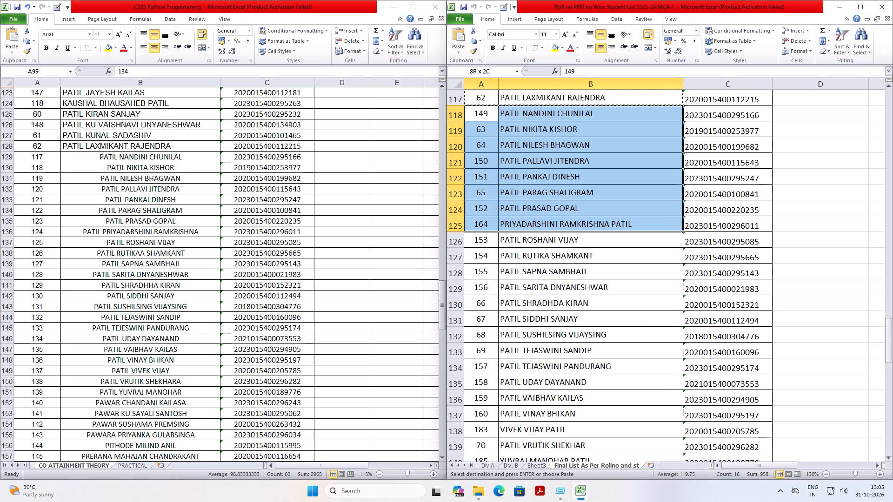
pyautogui.moveTo(554, 217); pyautogui.dragTo(554, 217)
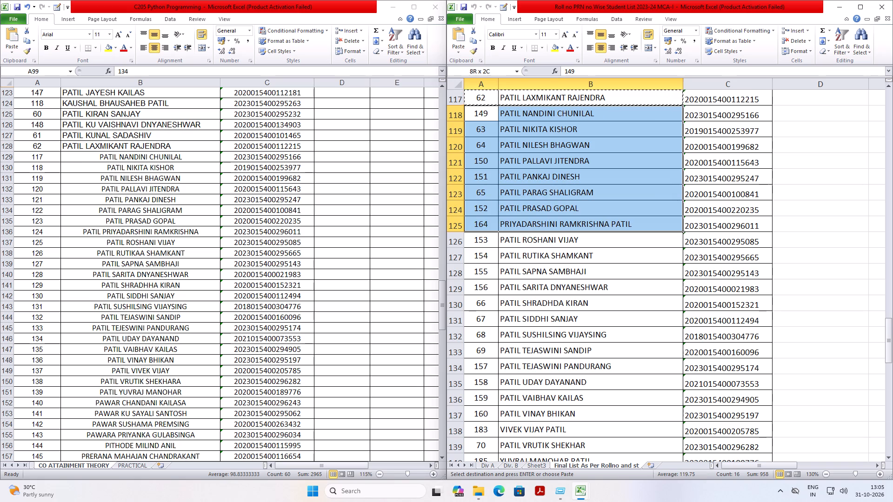
pyautogui.moveTo(554, 217); pyautogui.dragTo(554, 254)
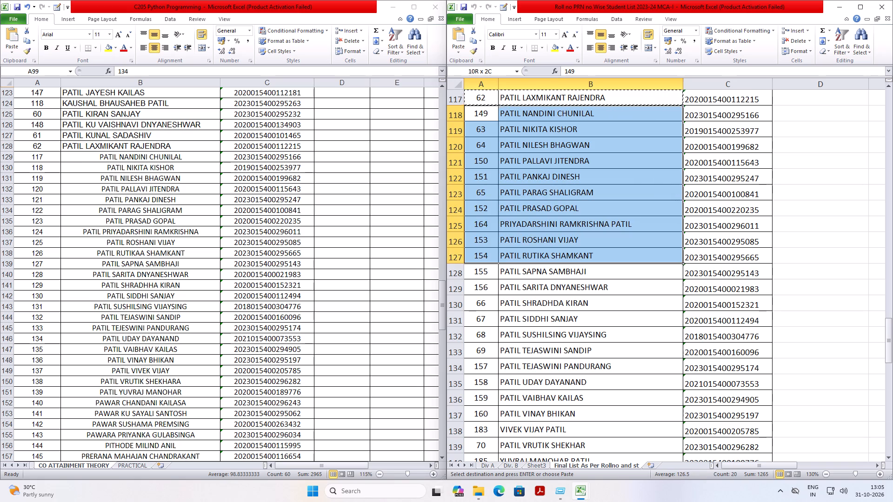
pyautogui.moveTo(554, 254); pyautogui.dragTo(556, 288)
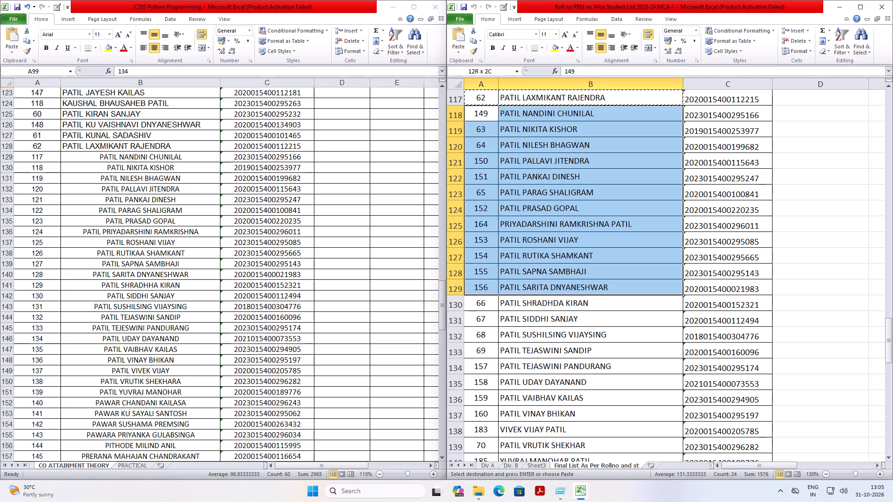
pyautogui.moveTo(556, 288); pyautogui.dragTo(553, 349)
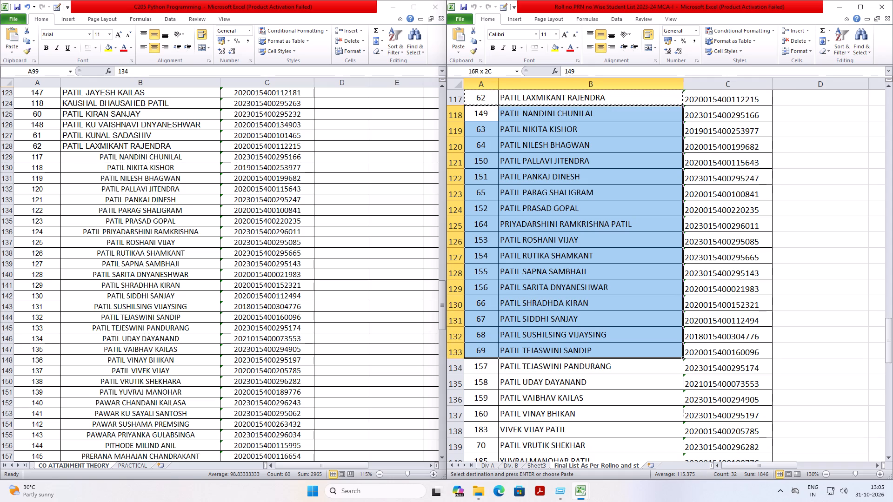
pyautogui.moveTo(553, 349); pyautogui.dragTo(552, 359)
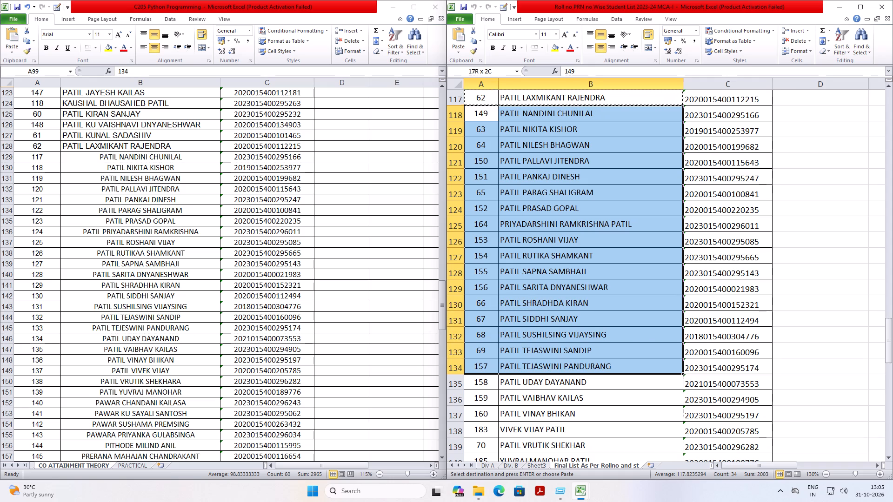
pyautogui.moveTo(552, 359); pyautogui.dragTo(552, 364)
pyautogui.moveTo(552, 364); pyautogui.dragTo(551, 392)
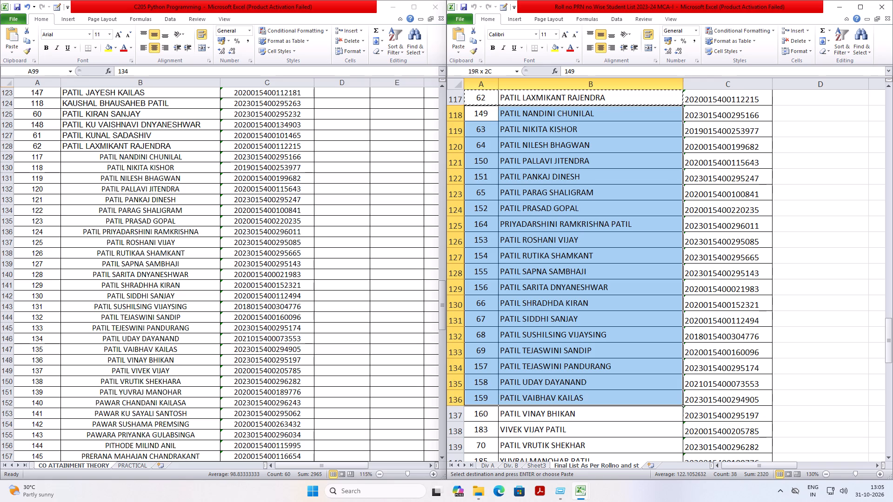
pyautogui.moveTo(551, 392); pyautogui.dragTo(546, 418)
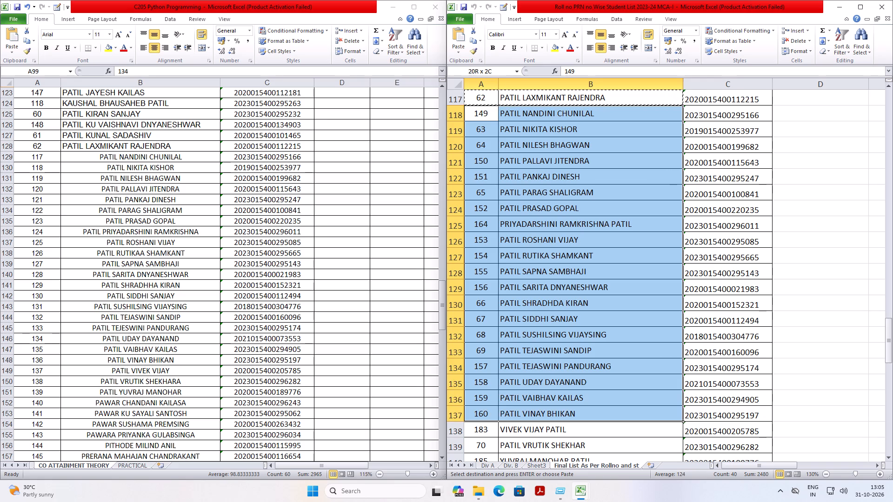
pyautogui.moveTo(546, 418); pyautogui.dragTo(546, 436)
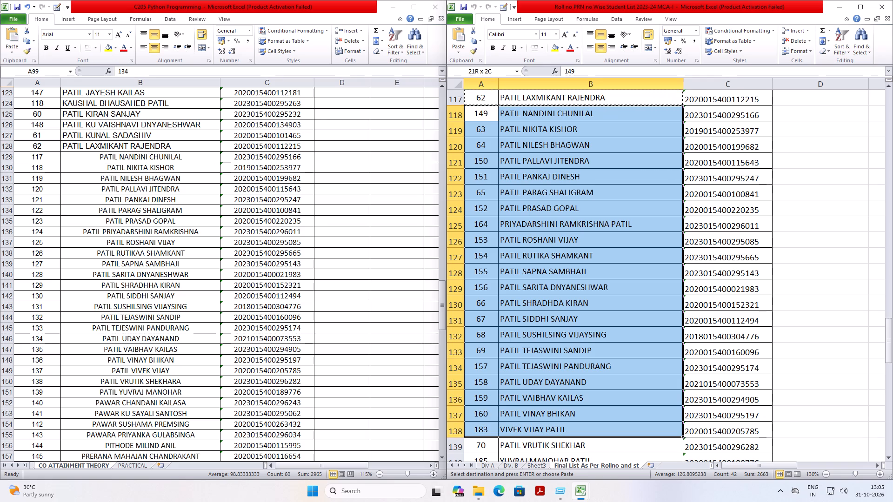
pyautogui.moveTo(546, 436); pyautogui.dragTo(546, 441)
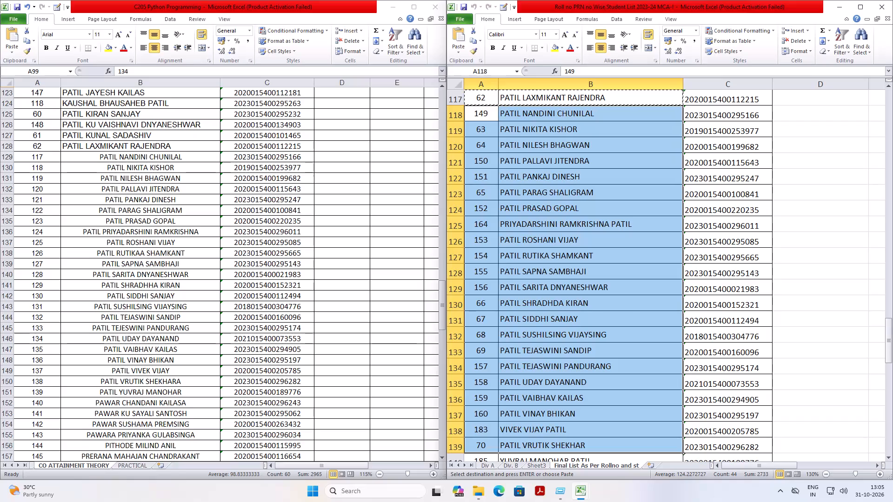
pyautogui.hotkey('ctrl', 'c')
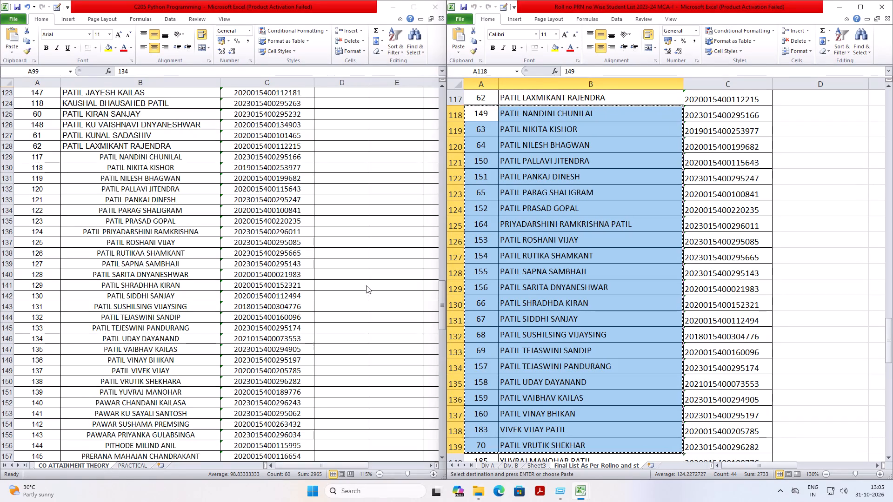
# Paste the copied roll numbers and names over the C205 CO ATTAINMENT THEORY list, starting at cell A129.
pyautogui.click(57, 153)
pyautogui.click(58, 153)
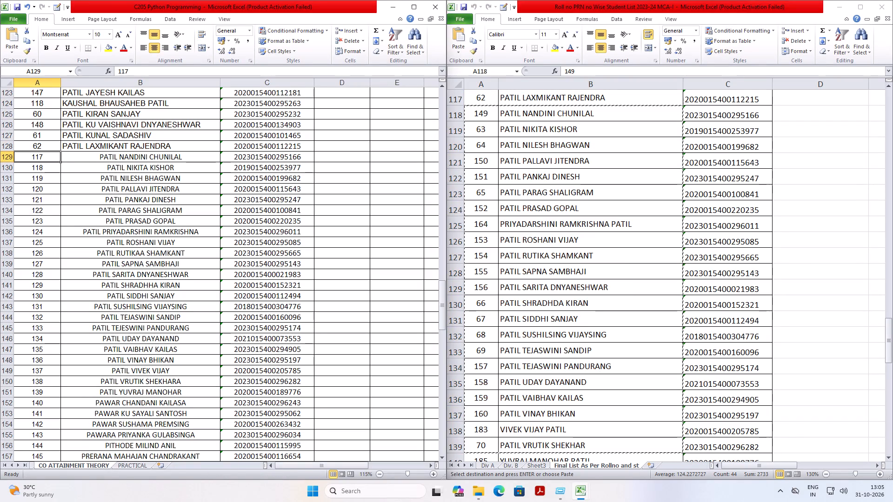
pyautogui.hotkey('ctrl', 'v')
# Select the roll numbers and names in the Final List from row 140 down to row 185 and copy them.
pyautogui.scroll(-2, 61, 213)
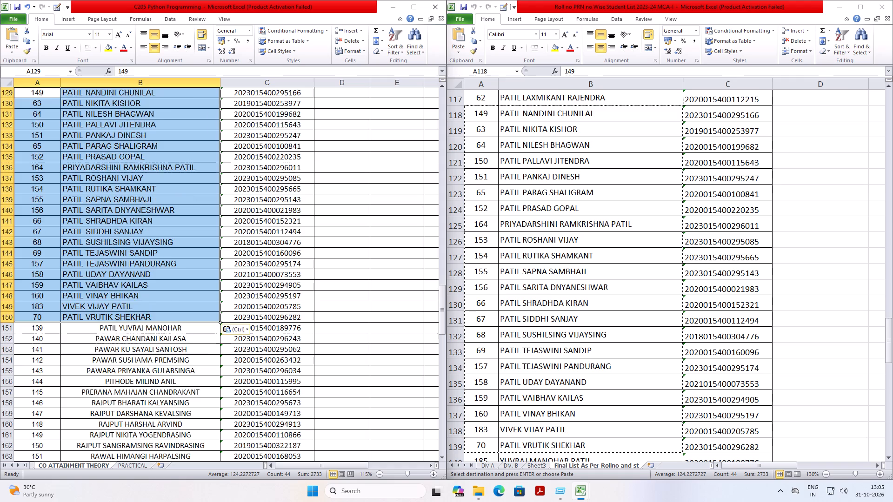
pyautogui.scroll(-6, 61, 213)
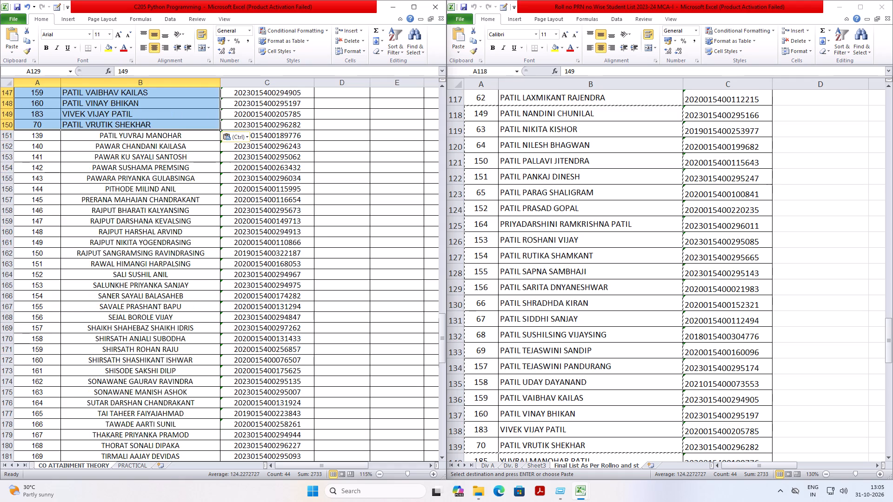
pyautogui.click(543, 147)
pyautogui.scroll(-7, 543, 147)
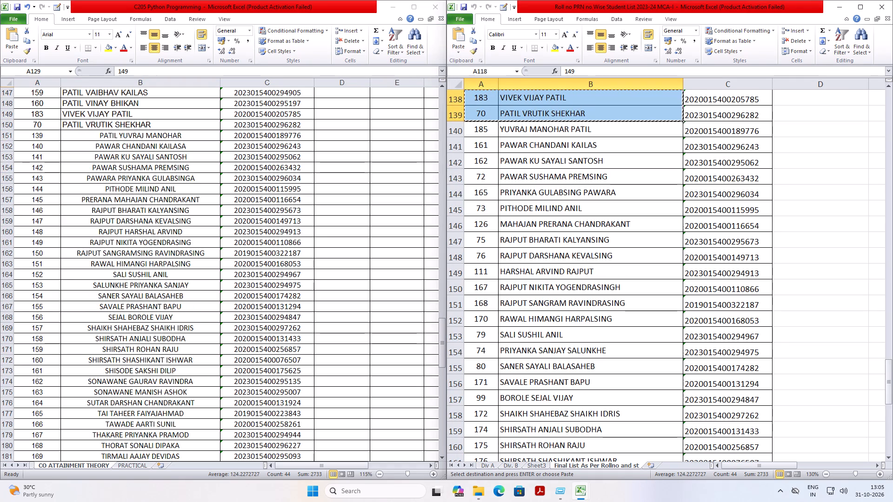
pyautogui.moveTo(478, 134); pyautogui.dragTo(526, 154)
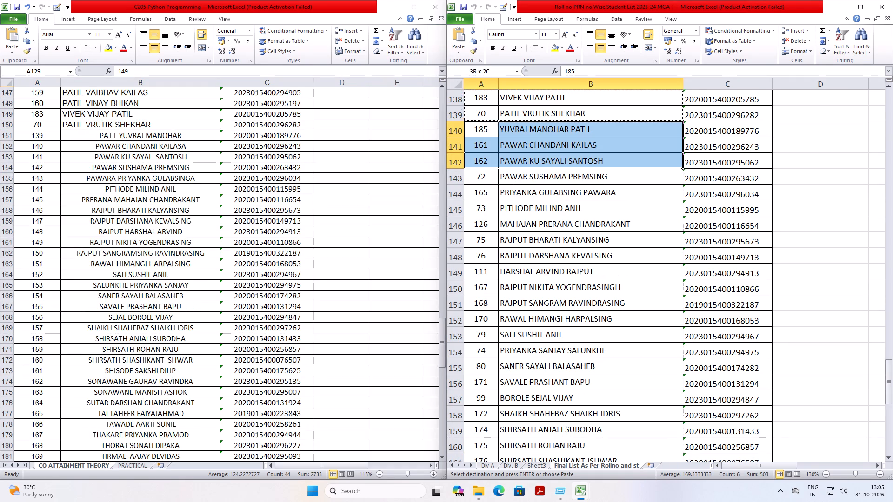
pyautogui.moveTo(526, 154); pyautogui.dragTo(529, 178)
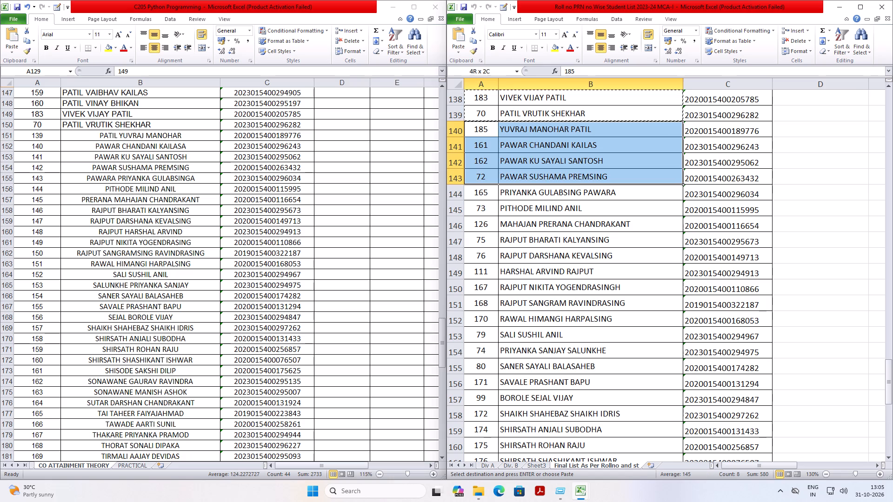
pyautogui.moveTo(529, 178); pyautogui.dragTo(529, 179)
pyautogui.moveTo(529, 179); pyautogui.dragTo(533, 199)
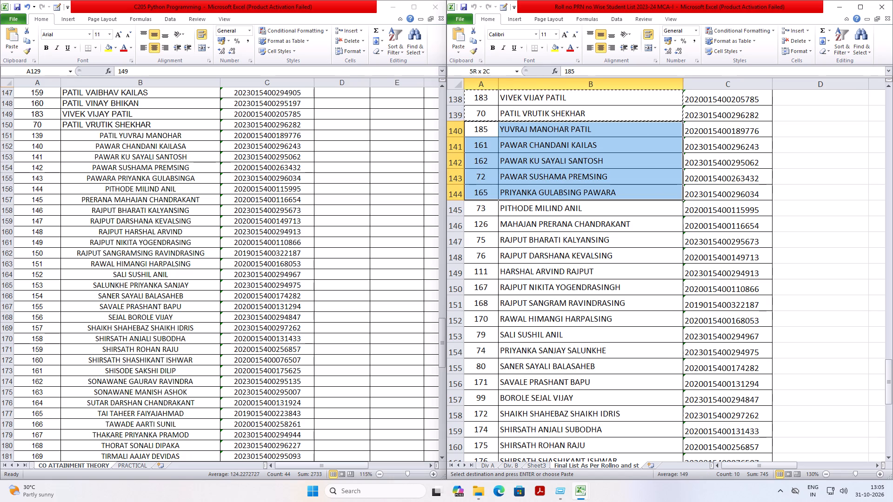
pyautogui.moveTo(533, 199); pyautogui.dragTo(536, 223)
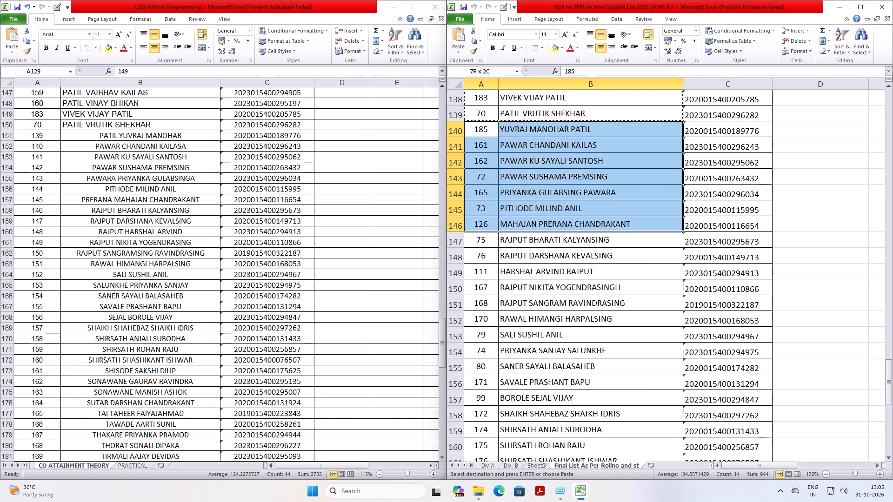
pyautogui.moveTo(536, 223); pyautogui.dragTo(539, 238)
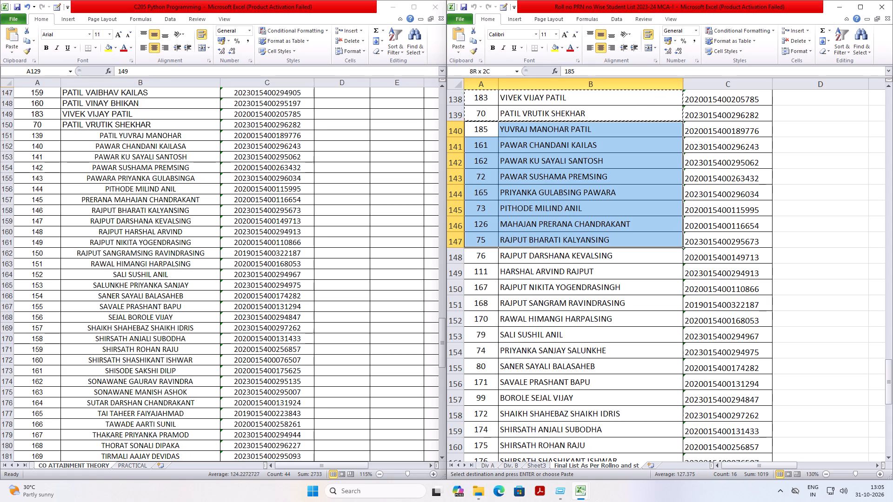
pyautogui.moveTo(539, 238); pyautogui.dragTo(540, 258)
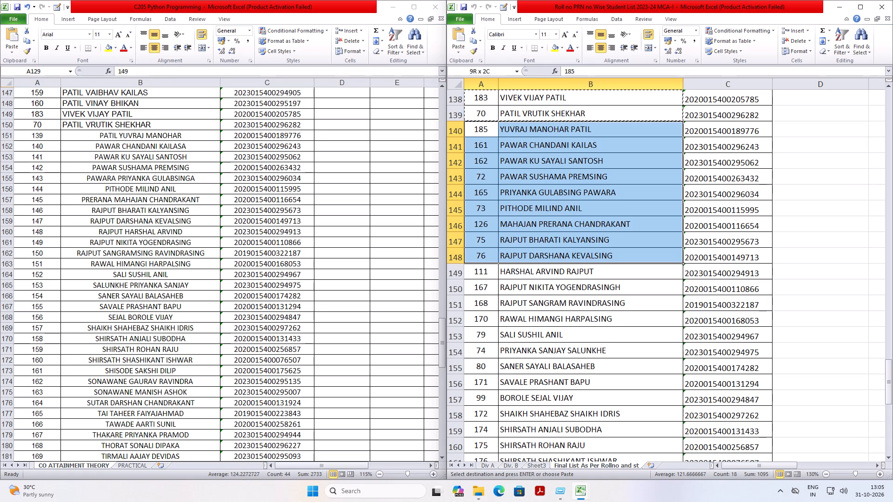
pyautogui.moveTo(540, 258); pyautogui.dragTo(543, 276)
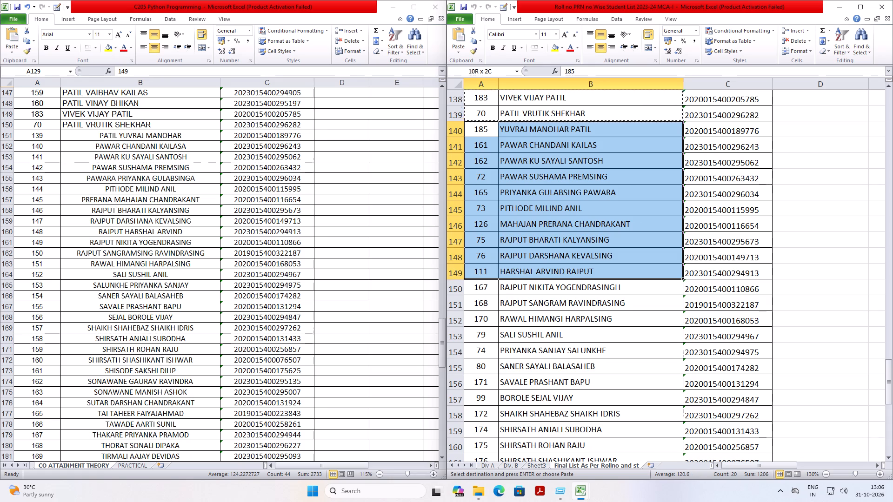
pyautogui.moveTo(543, 276); pyautogui.dragTo(549, 243)
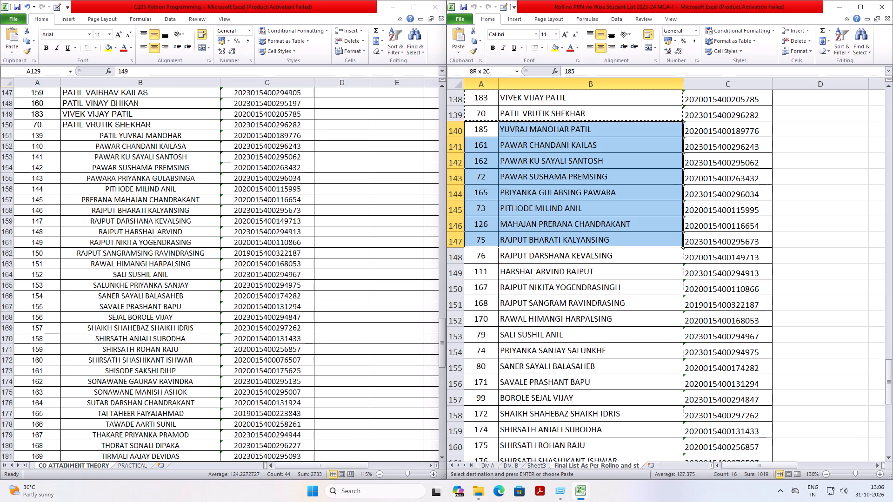
pyautogui.moveTo(549, 243); pyautogui.dragTo(550, 242)
pyautogui.moveTo(550, 242); pyautogui.dragTo(560, 262)
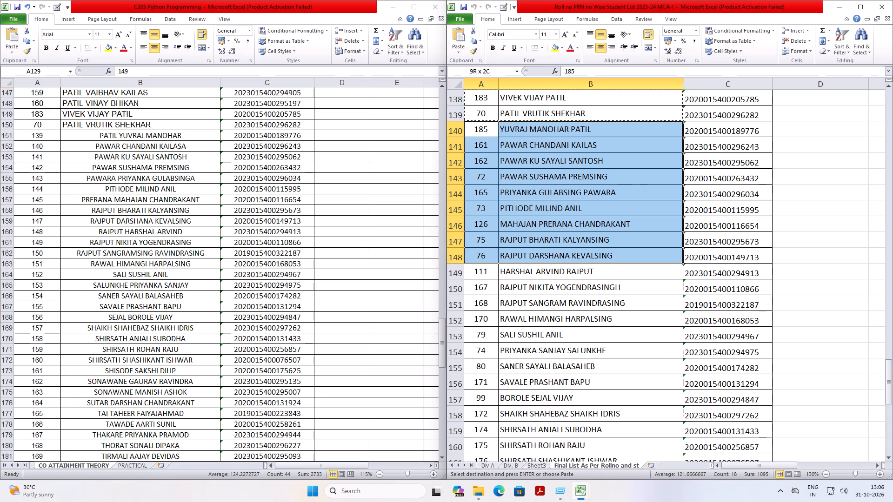
pyautogui.moveTo(560, 262); pyautogui.dragTo(560, 271)
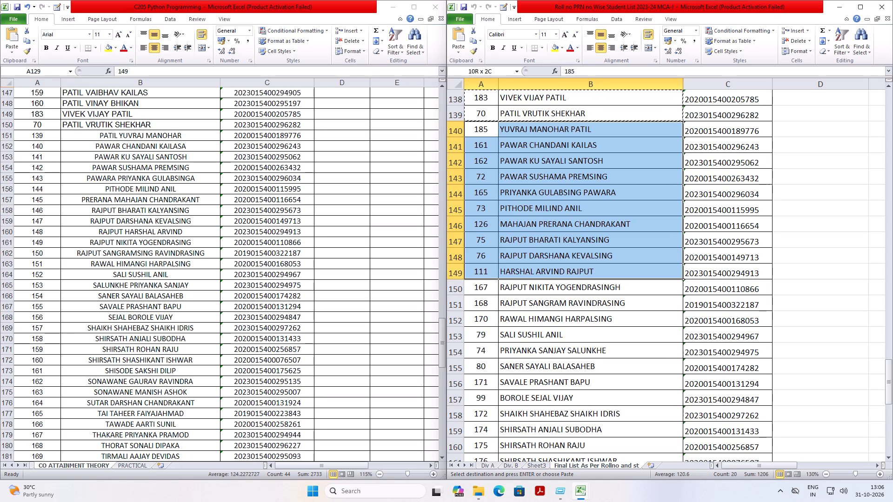
pyautogui.moveTo(560, 271); pyautogui.dragTo(561, 281)
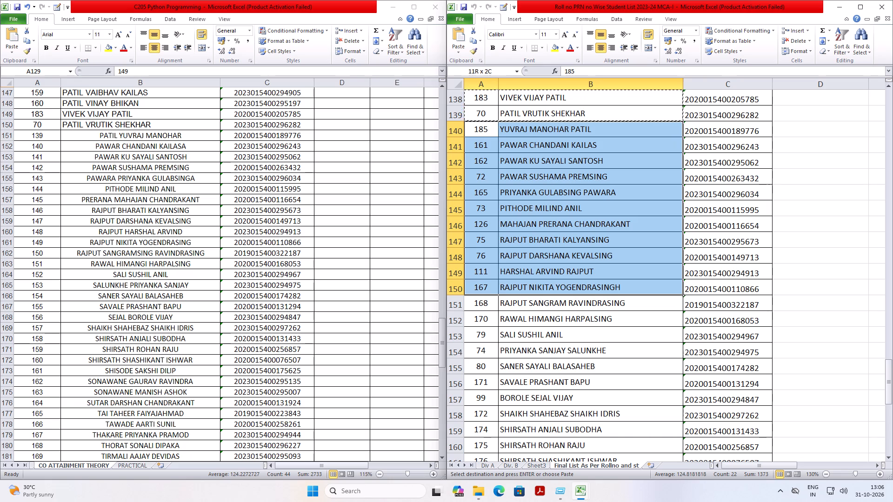
pyautogui.moveTo(561, 281); pyautogui.dragTo(566, 317)
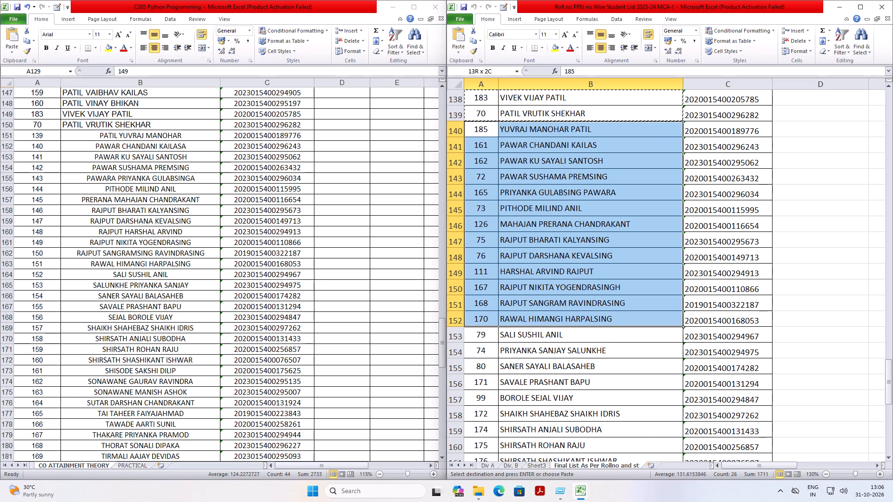
pyautogui.moveTo(566, 317); pyautogui.dragTo(569, 327)
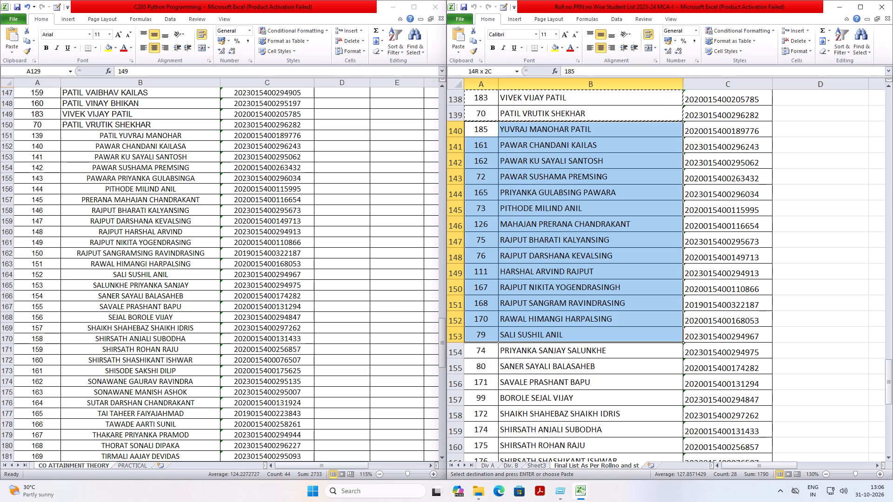
pyautogui.moveTo(569, 327); pyautogui.dragTo(571, 357)
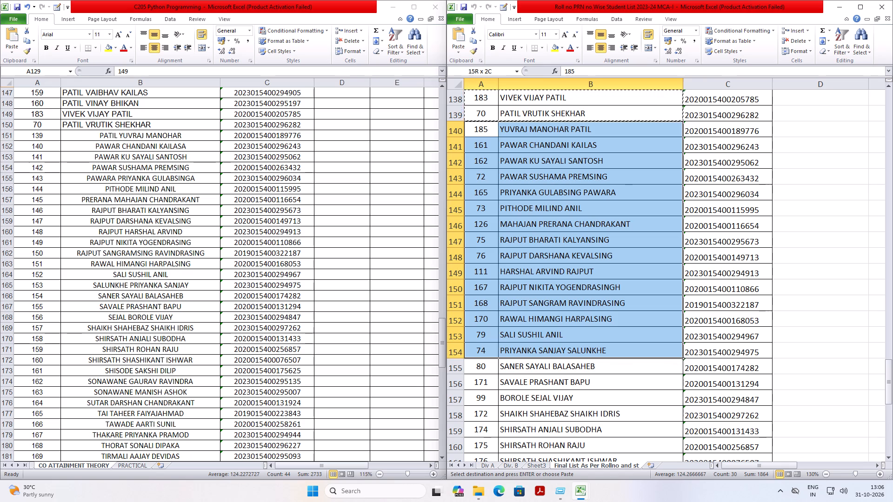
pyautogui.moveTo(571, 357); pyautogui.dragTo(572, 364)
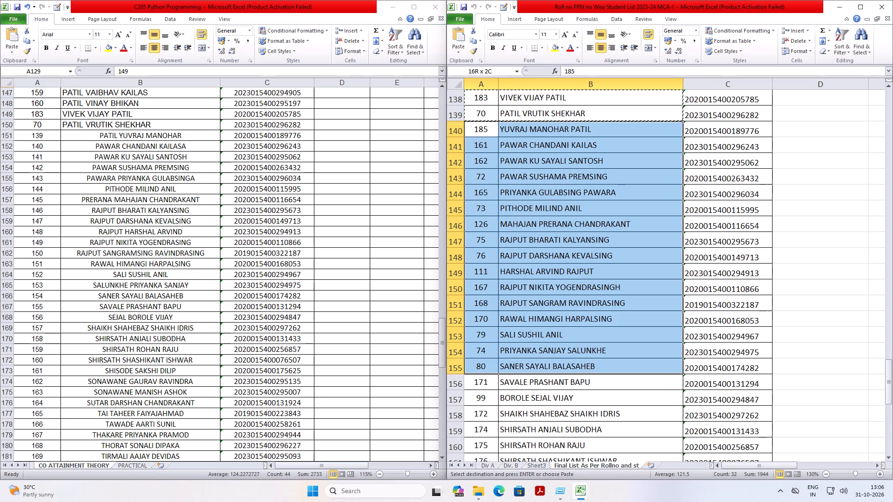
pyautogui.moveTo(572, 364); pyautogui.dragTo(573, 383)
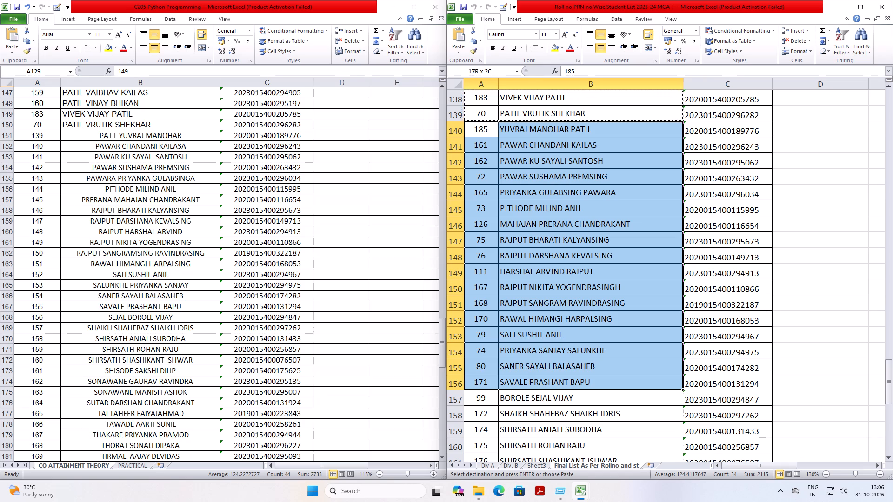
pyautogui.moveTo(573, 383); pyautogui.dragTo(575, 401)
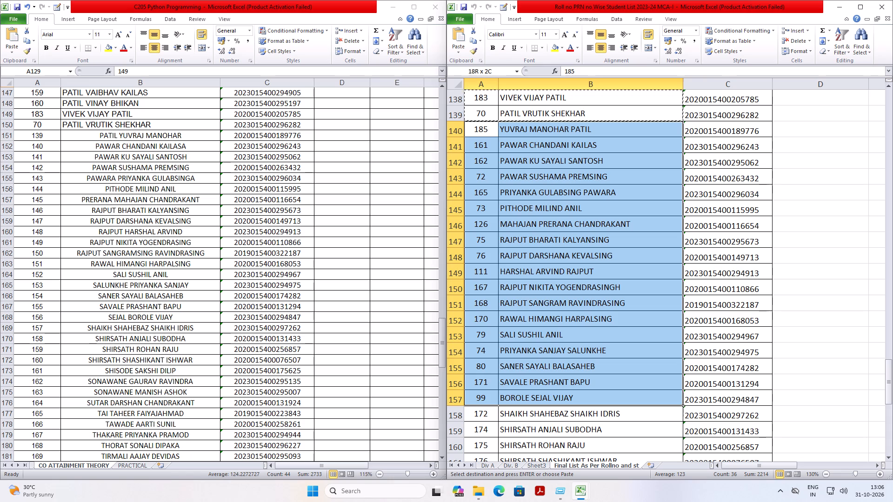
pyautogui.moveTo(575, 401); pyautogui.dragTo(578, 423)
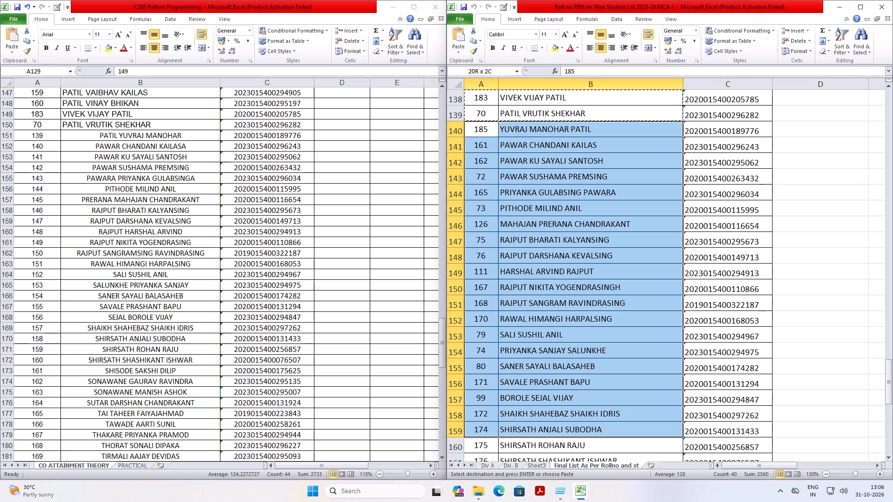
pyautogui.moveTo(578, 423); pyautogui.dragTo(581, 441)
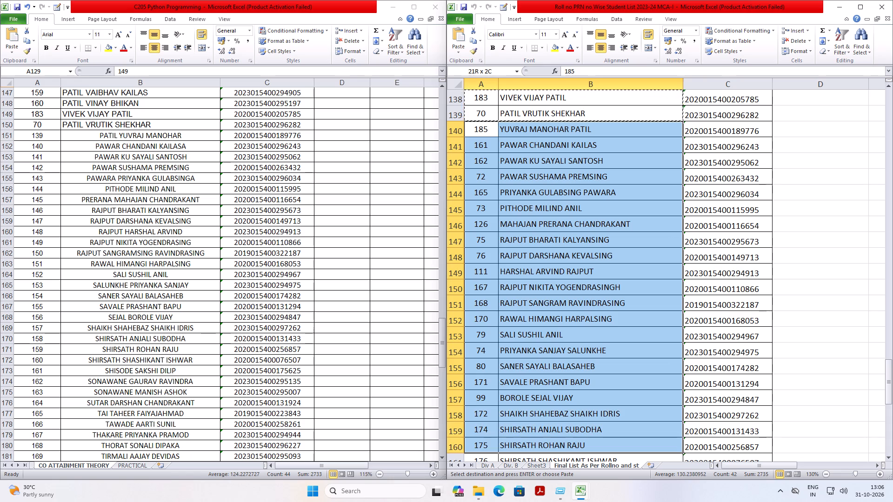
pyautogui.moveTo(581, 441); pyautogui.dragTo(585, 464)
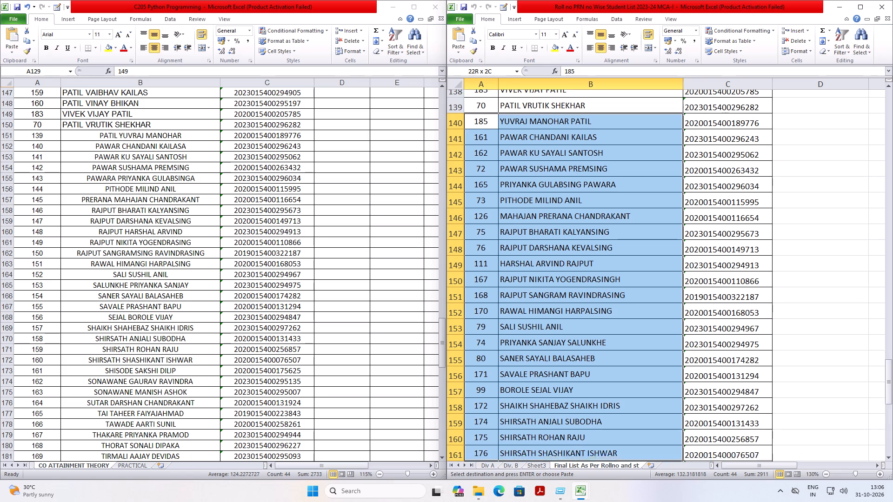
pyautogui.moveTo(585, 464); pyautogui.dragTo(581, 445)
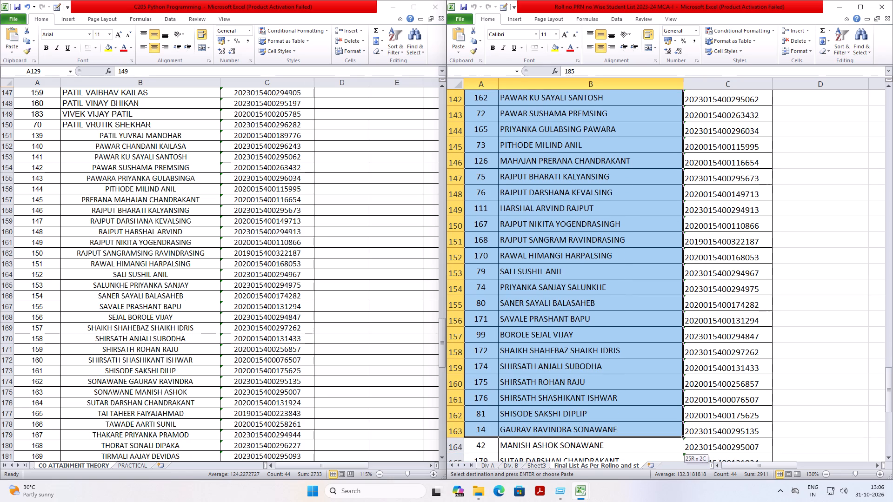
pyautogui.moveTo(581, 445); pyautogui.dragTo(582, 407)
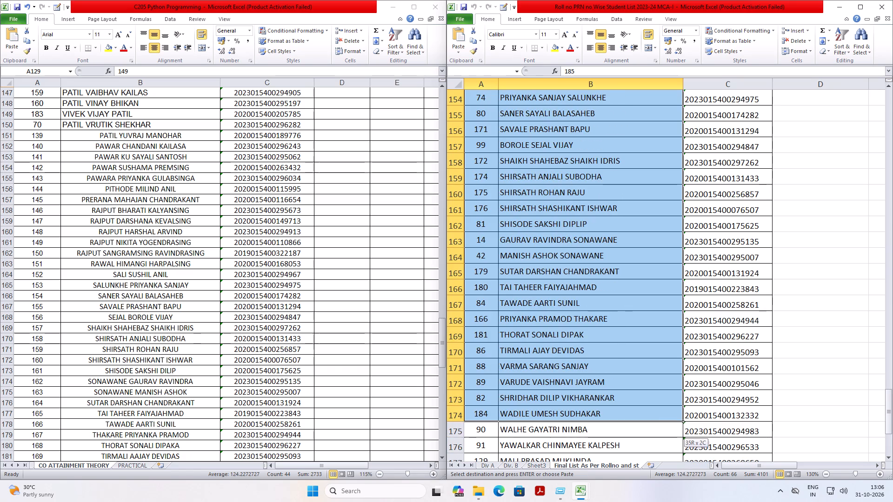
pyautogui.moveTo(582, 407); pyautogui.dragTo(583, 339)
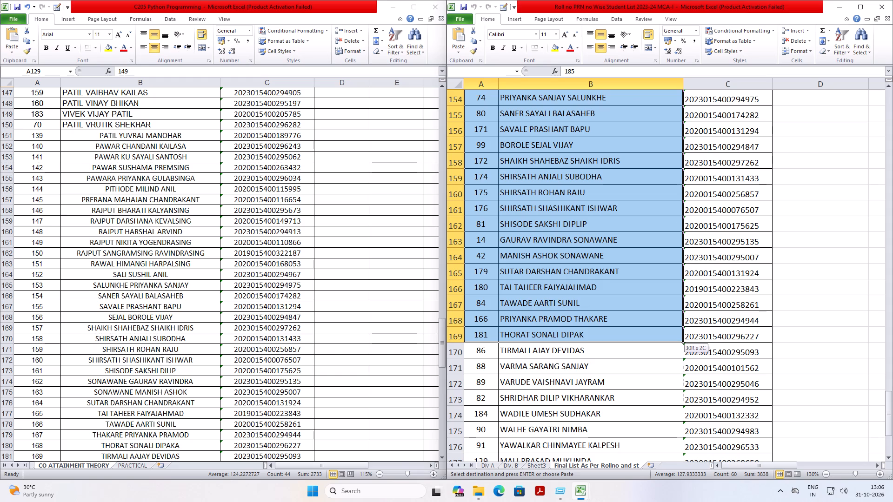
pyautogui.moveTo(583, 339); pyautogui.dragTo(599, 473)
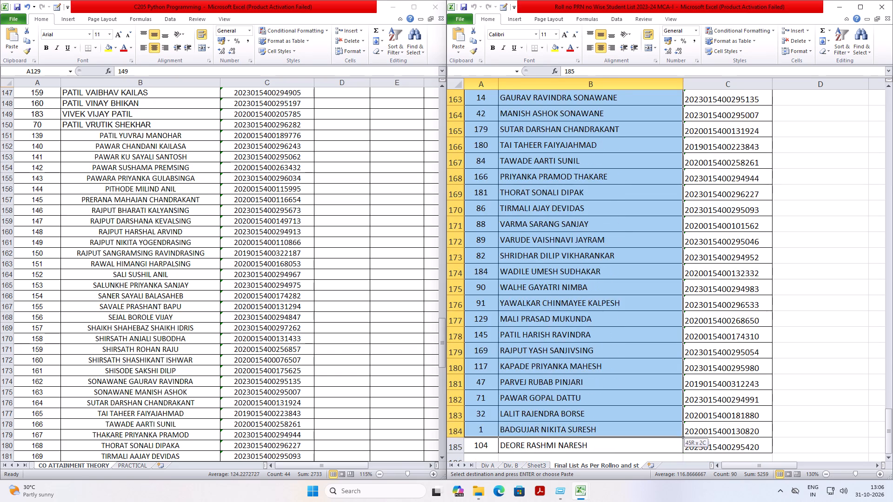
pyautogui.moveTo(599, 473); pyautogui.dragTo(593, 430)
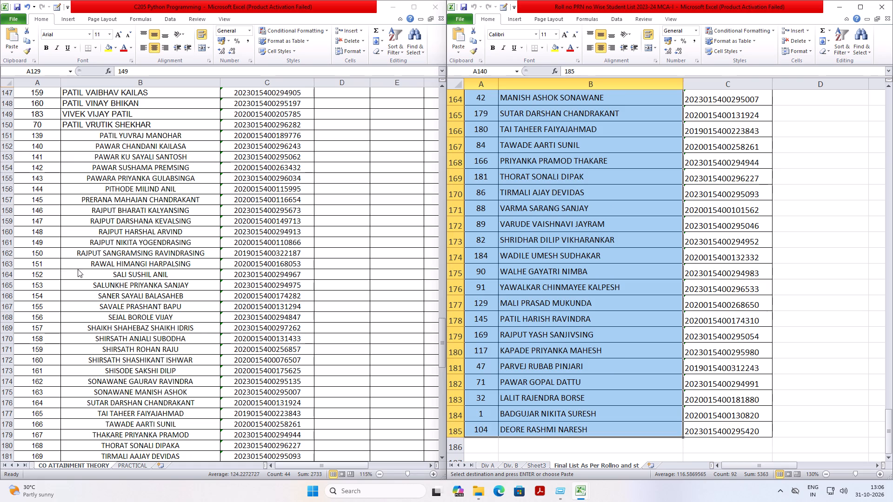
pyautogui.hotkey('ctrl', 'c')
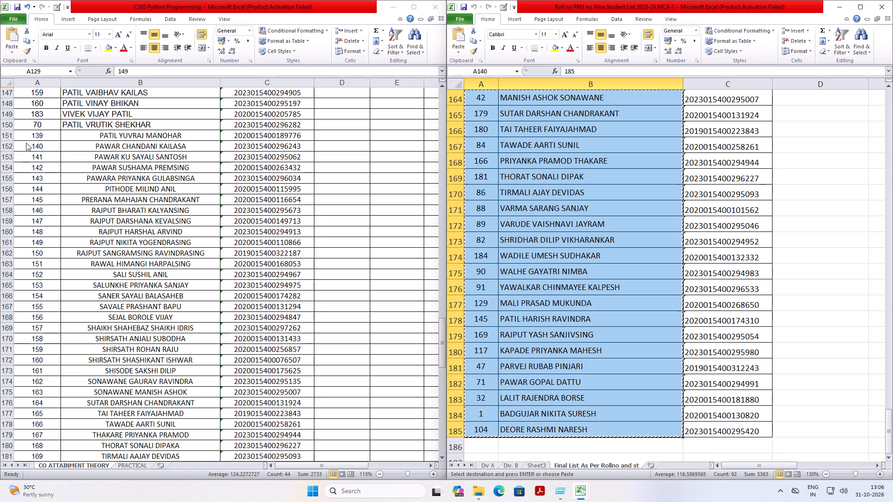
# Paste the copied roll numbers and names over the C205 CO ATTAINMENT THEORY list, starting at cell A151.
pyautogui.click(28, 139)
pyautogui.click(40, 132)
pyautogui.scroll(-3, 71, 196)
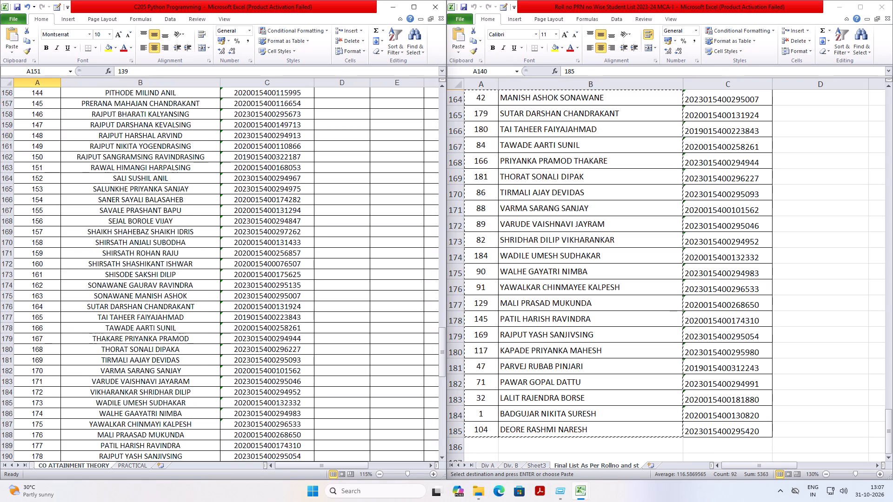
pyautogui.scroll(-4, 75, 194)
pyautogui.hotkey('ctrl', 'v')
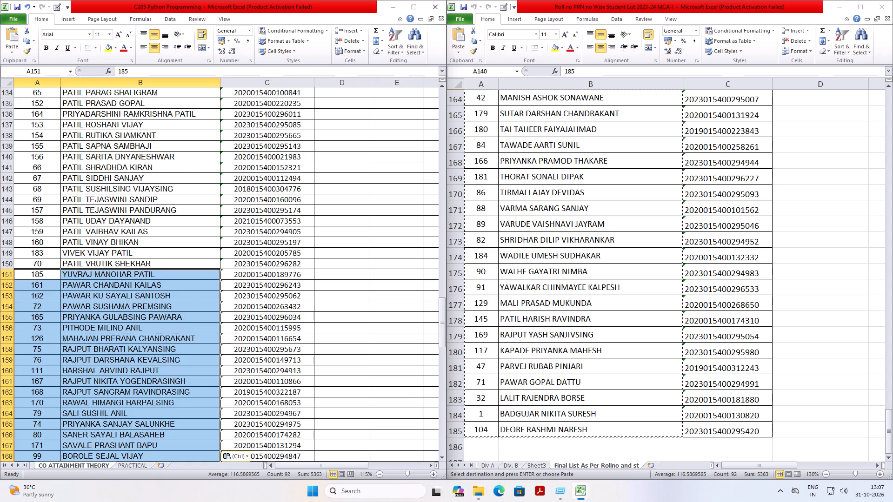
pyautogui.scroll(-14, 67, 218)
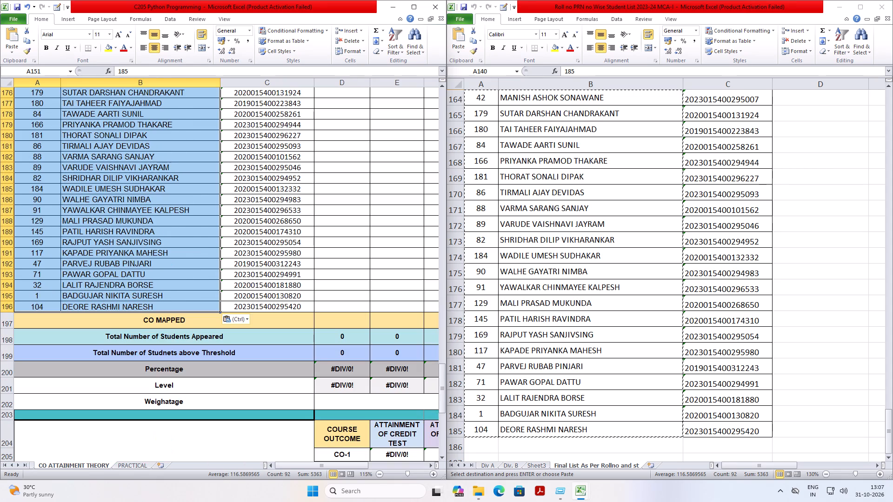
# Save the C205 Python Programming workbook and close it.
pyautogui.click(189, 266)
pyautogui.hotkey('ctrl', 's')
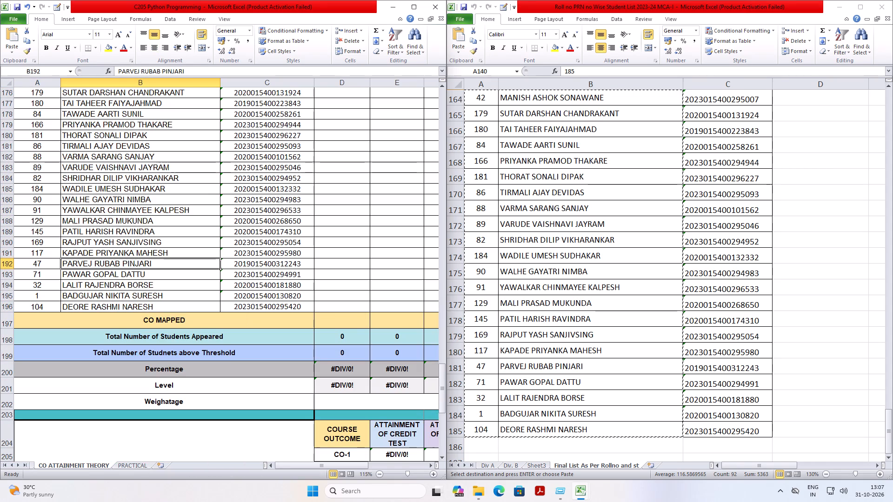
pyautogui.click(430, 9)
# Close all remaining windows, including the student list workbook, the file window, the blank Book1, the network error and the Run dialog.
pyautogui.click(892, 3)
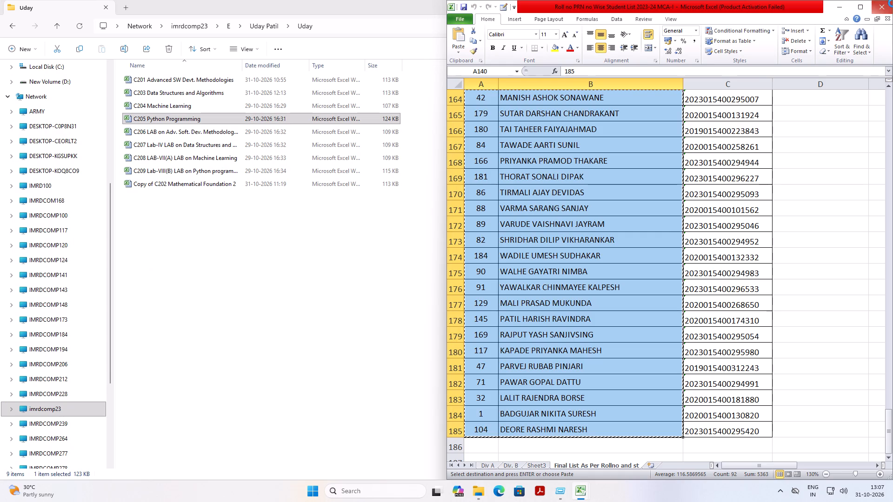
pyautogui.click(892, 0)
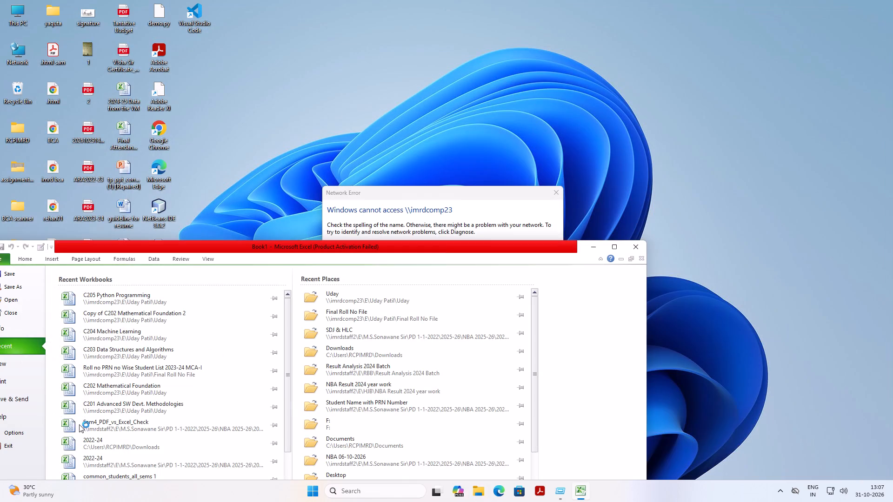
pyautogui.click(634, 243)
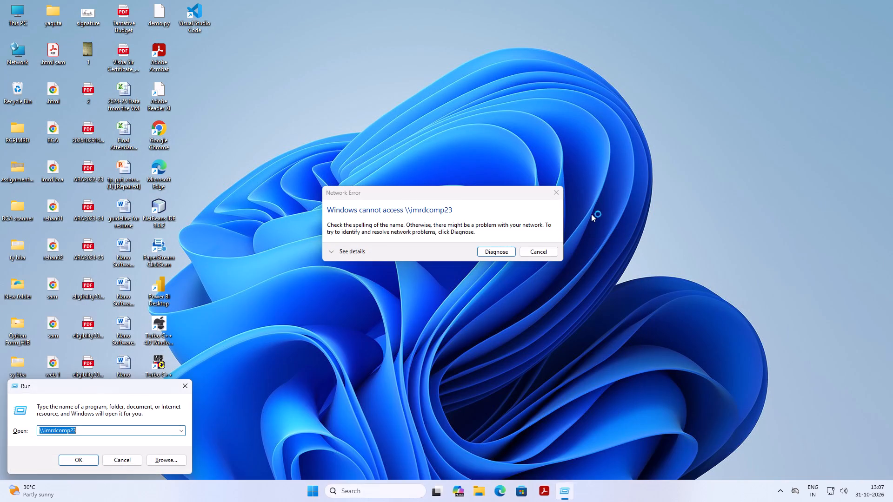
pyautogui.click(552, 198)
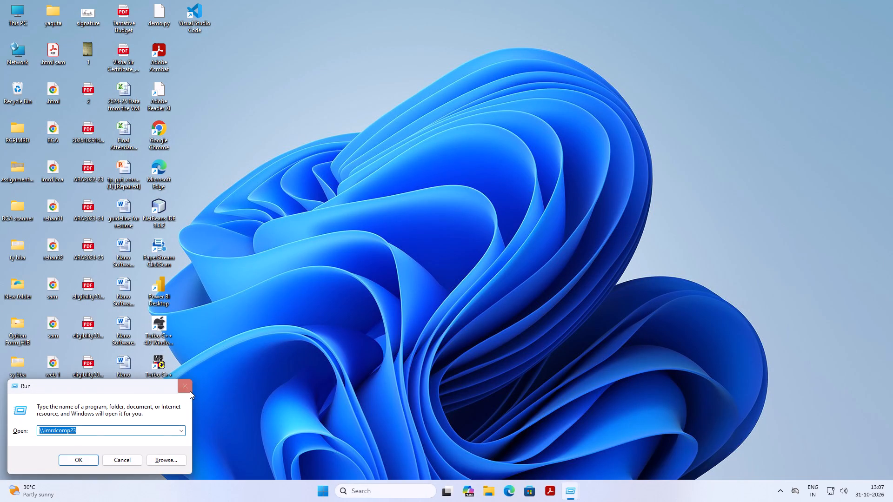
pyautogui.click(192, 388)
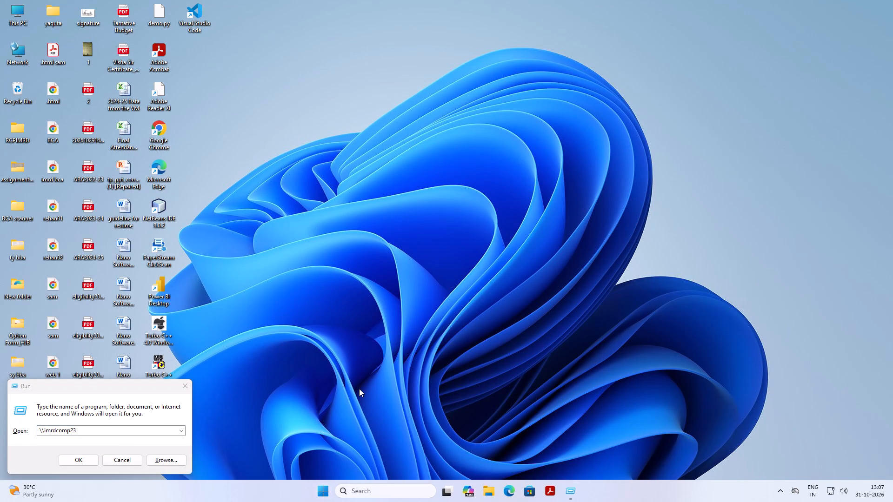